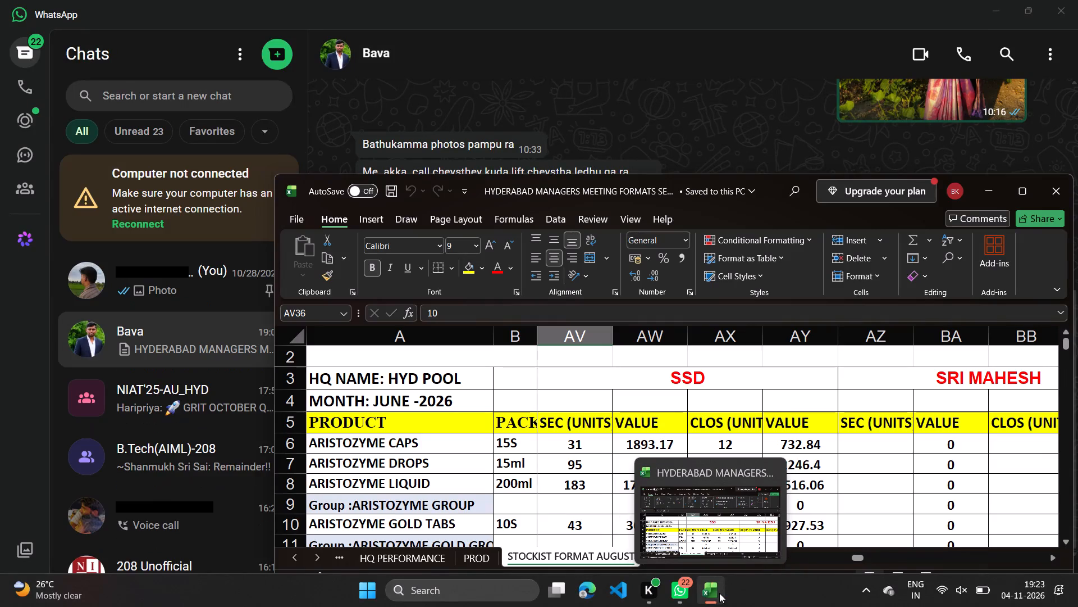
Maximize the Excel window containing the Hyderabad managers meeting formats workbook.
{"action": "left_click", "coordinate": [1026, 194]}
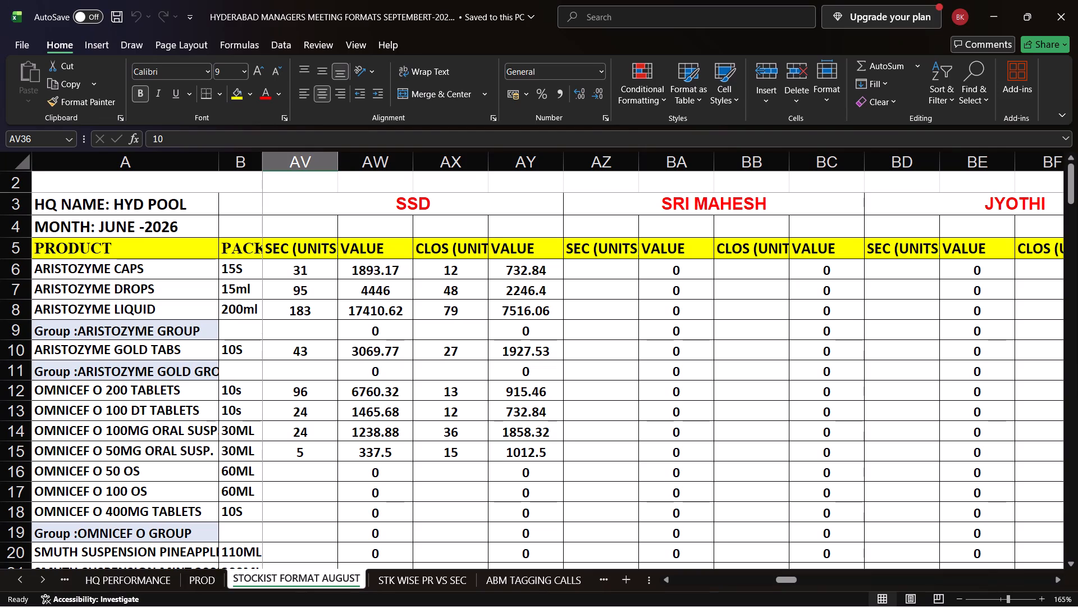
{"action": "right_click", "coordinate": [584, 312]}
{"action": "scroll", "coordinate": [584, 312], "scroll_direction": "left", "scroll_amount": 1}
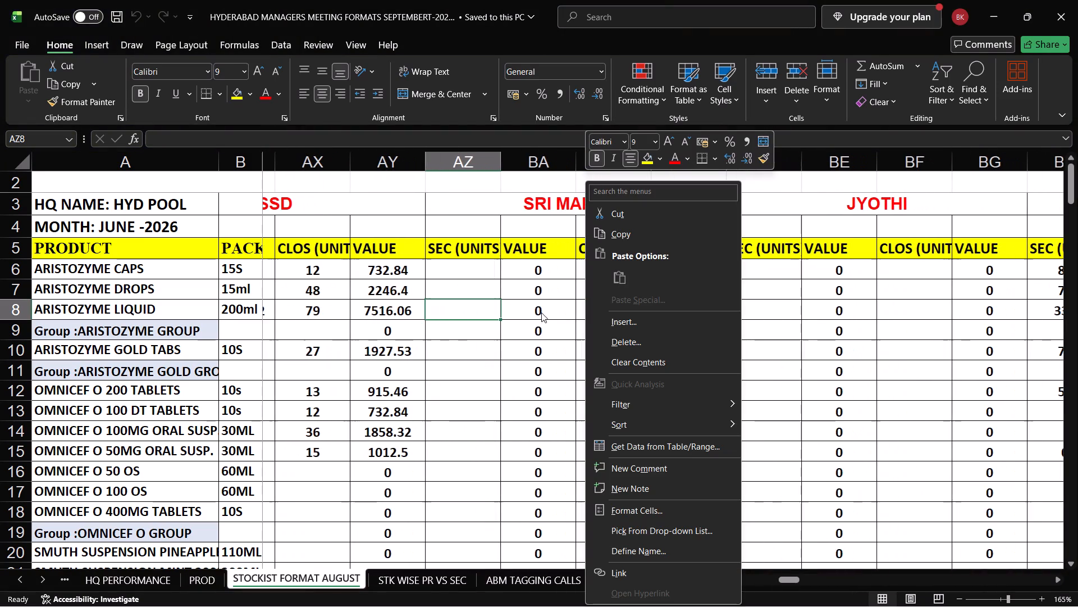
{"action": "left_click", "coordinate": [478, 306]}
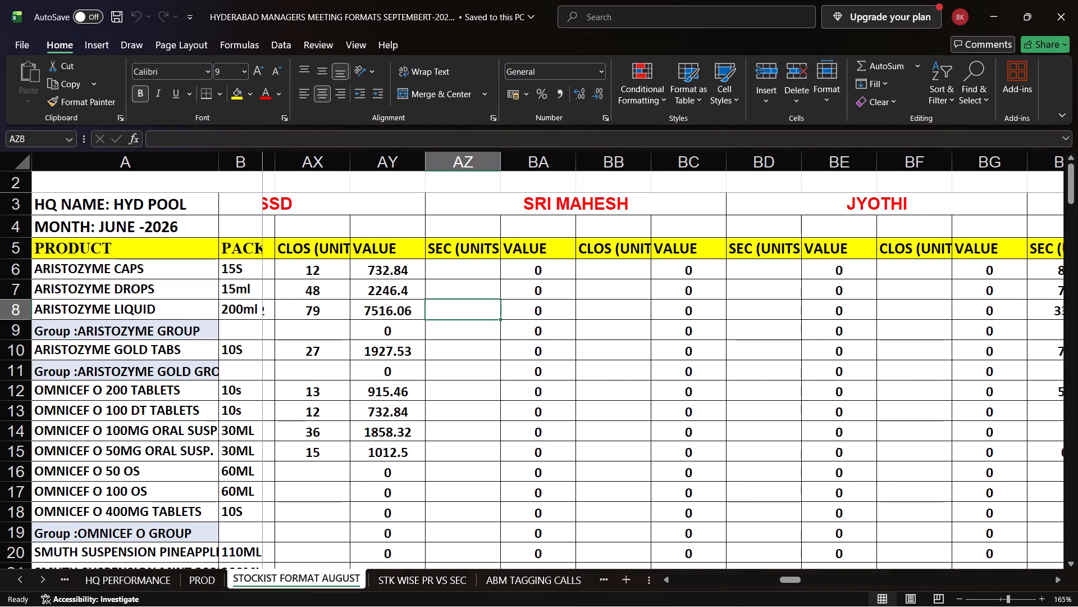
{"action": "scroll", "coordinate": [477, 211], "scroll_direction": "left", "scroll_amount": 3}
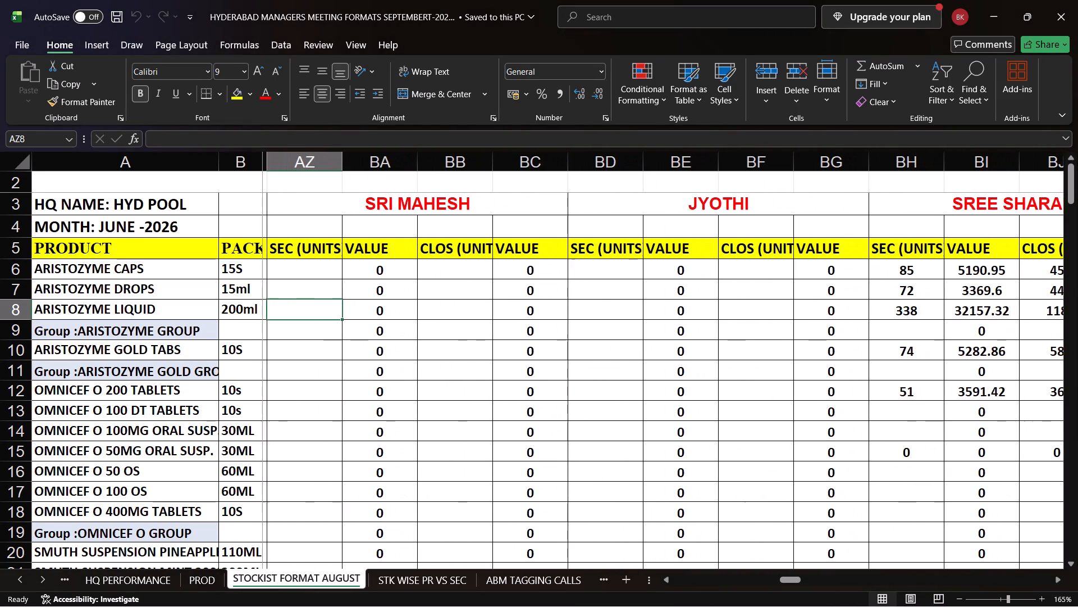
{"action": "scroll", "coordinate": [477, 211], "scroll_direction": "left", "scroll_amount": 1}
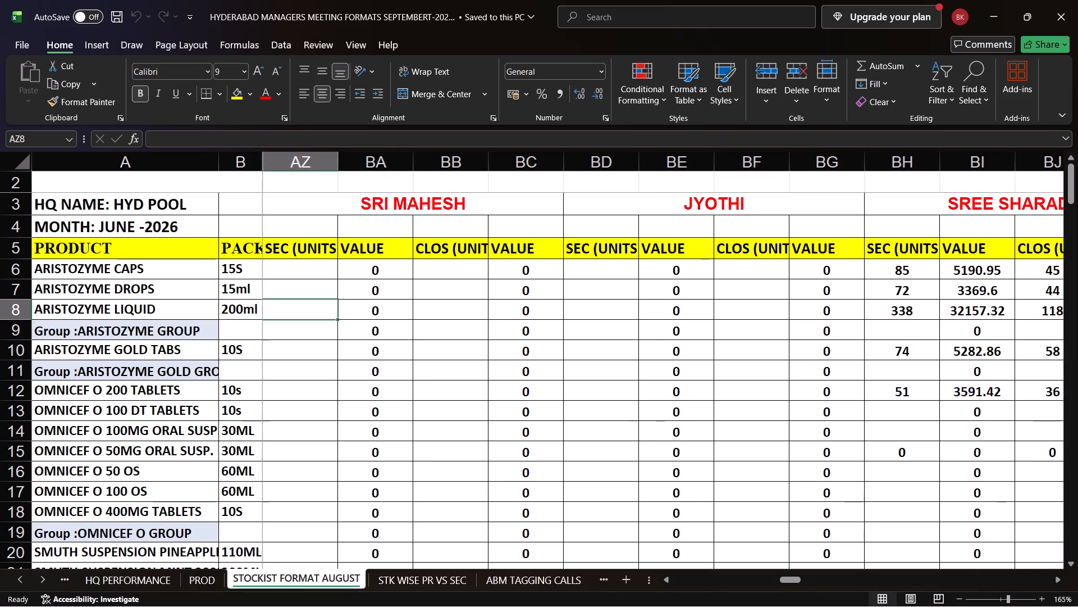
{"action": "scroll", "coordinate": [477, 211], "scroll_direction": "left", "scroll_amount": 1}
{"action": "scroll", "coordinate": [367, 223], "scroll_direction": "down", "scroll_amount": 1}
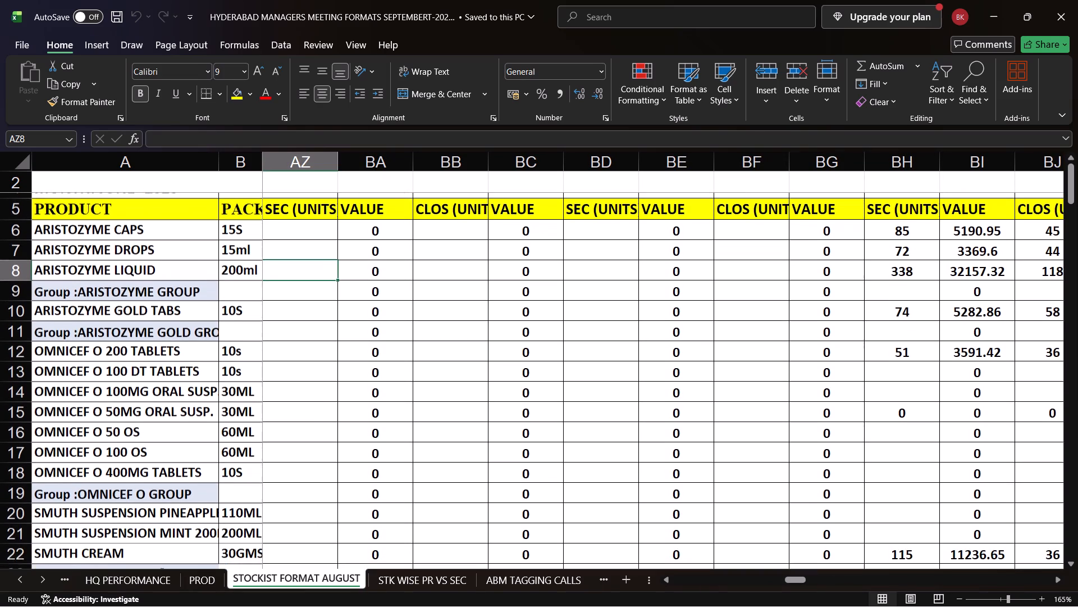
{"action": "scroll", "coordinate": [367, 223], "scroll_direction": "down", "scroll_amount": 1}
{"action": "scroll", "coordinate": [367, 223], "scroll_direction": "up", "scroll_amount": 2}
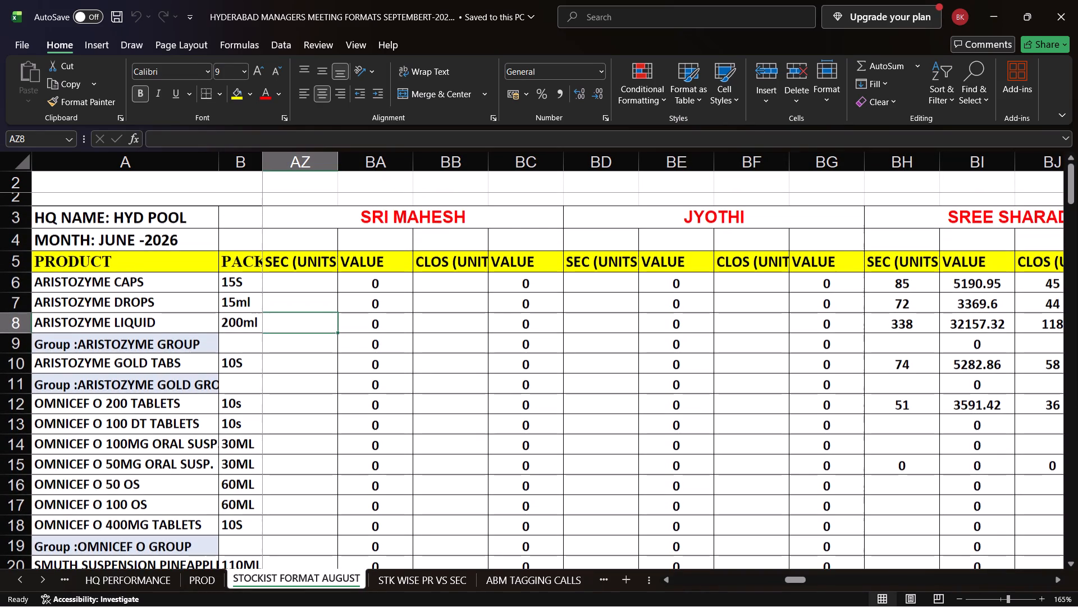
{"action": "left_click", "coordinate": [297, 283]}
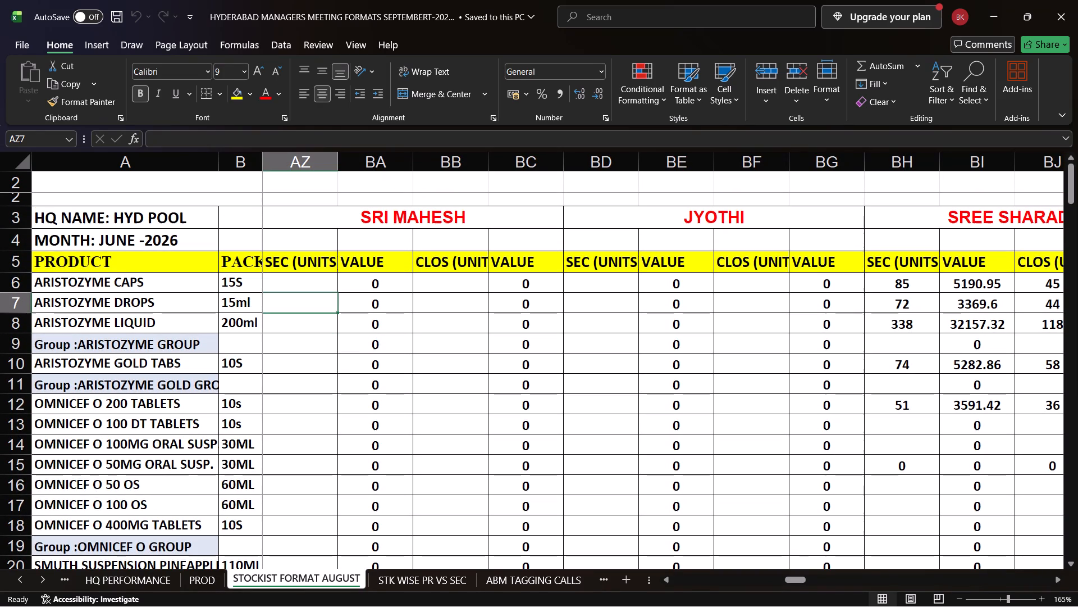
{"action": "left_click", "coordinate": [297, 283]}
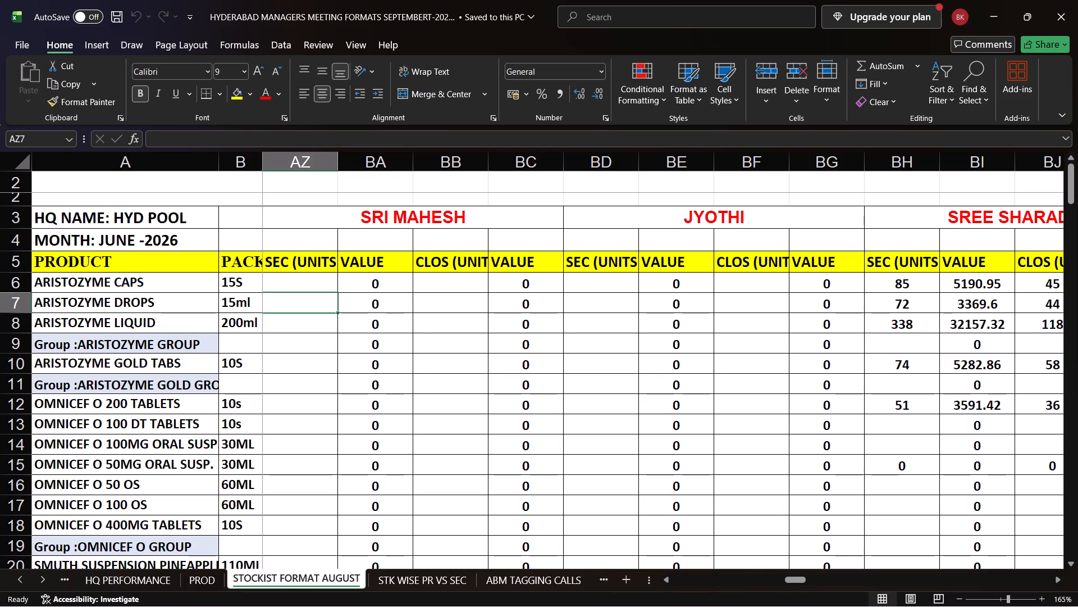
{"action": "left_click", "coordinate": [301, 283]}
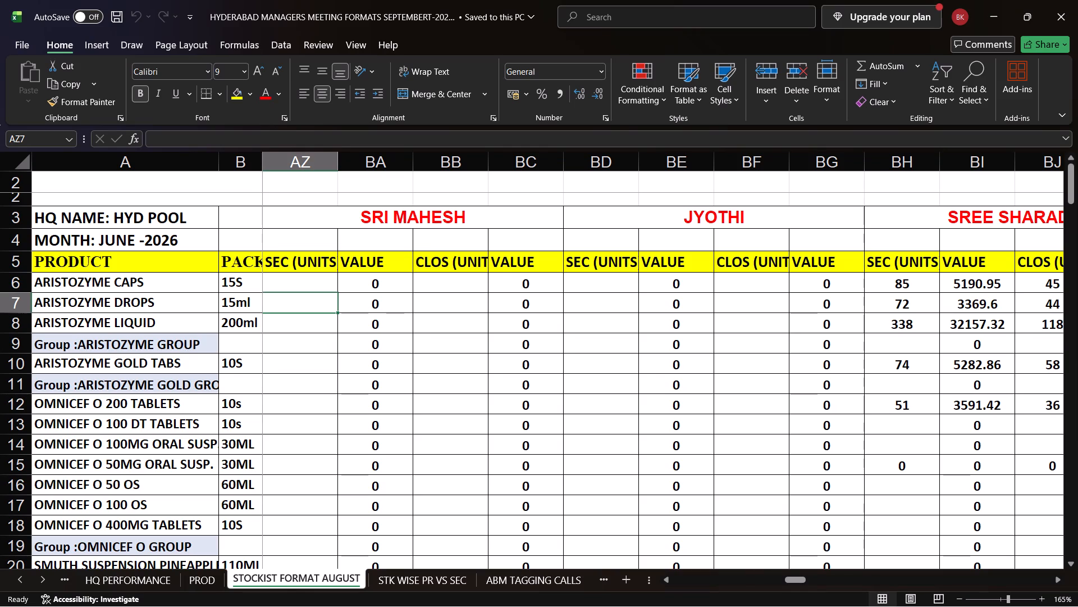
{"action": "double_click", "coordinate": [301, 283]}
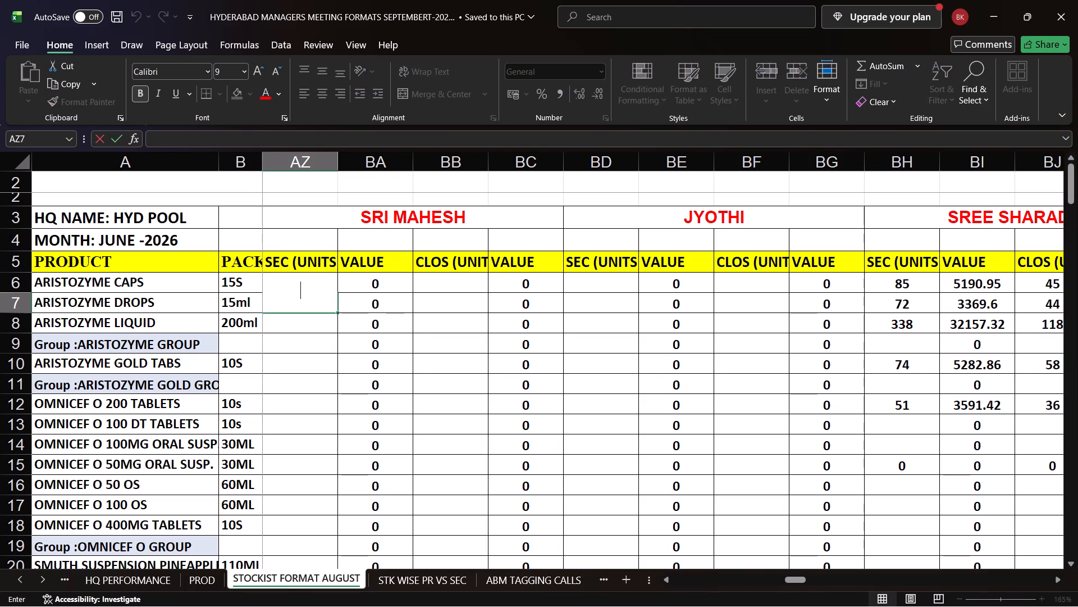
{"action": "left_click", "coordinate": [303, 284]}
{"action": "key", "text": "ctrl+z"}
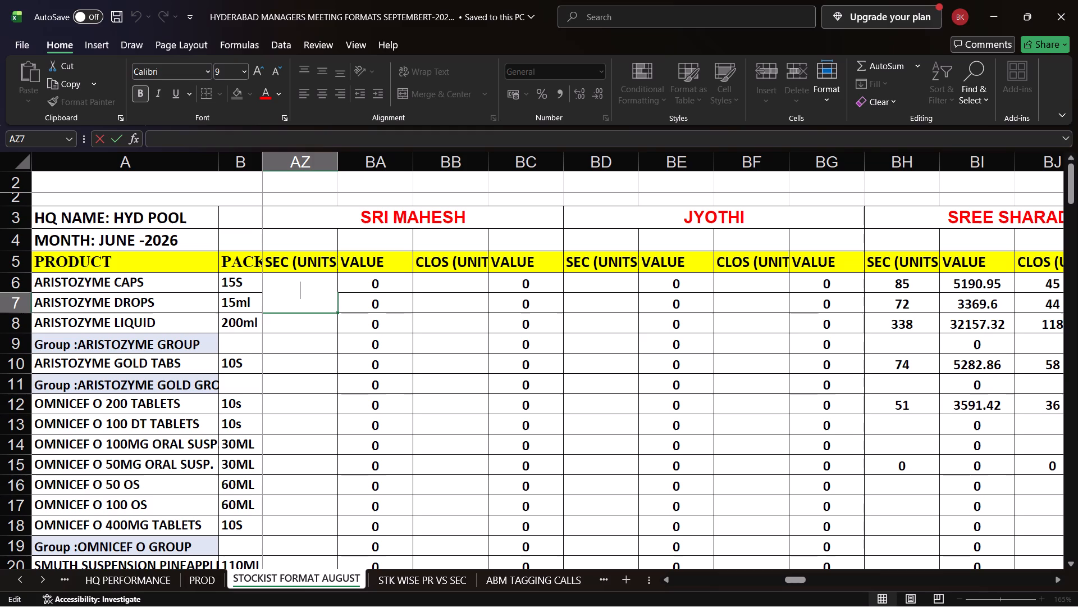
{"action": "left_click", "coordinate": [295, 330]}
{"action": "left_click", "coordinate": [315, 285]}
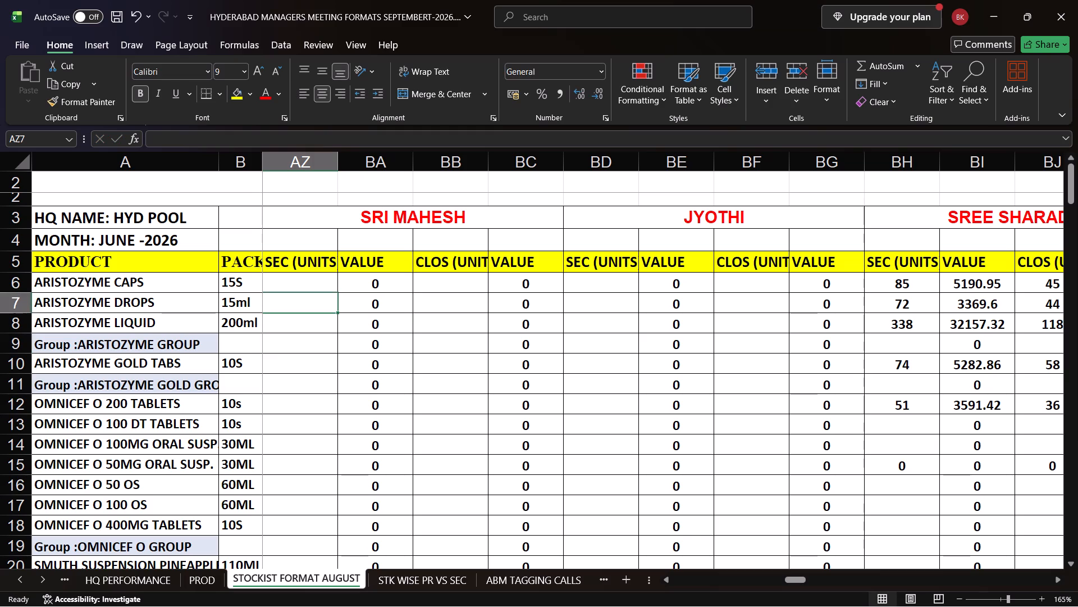
For stockist SRI MAHESH, enter 107 SEC units and 70 CLOS units in the ARISTOZYME CAPS row.
{"action": "key", "text": "Up"}
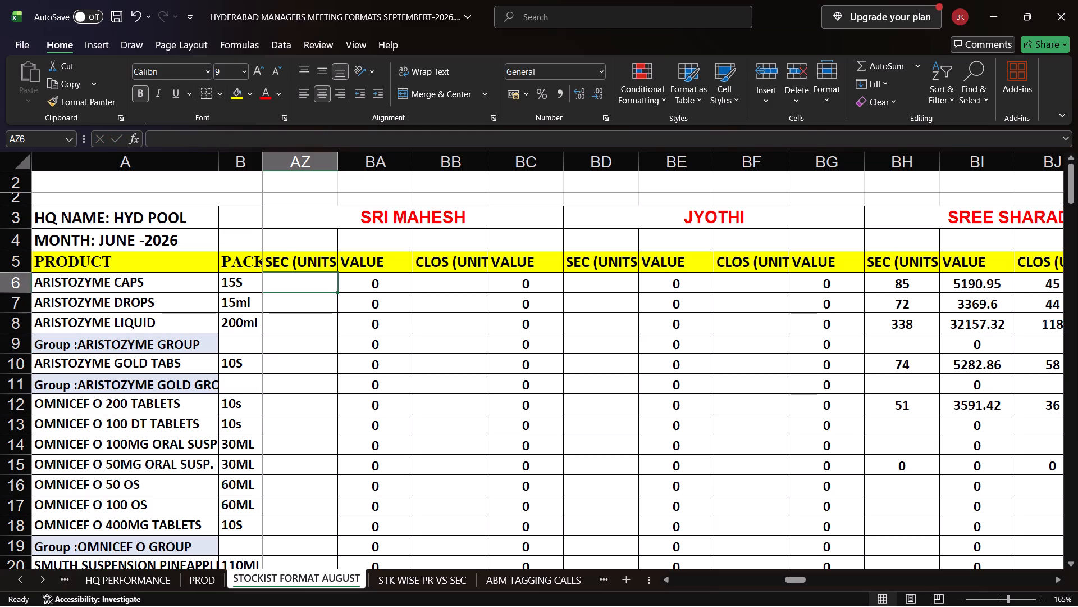
{"action": "type", "text": "107"}
{"action": "key", "text": "Right"}
{"action": "key", "text": "Right"}
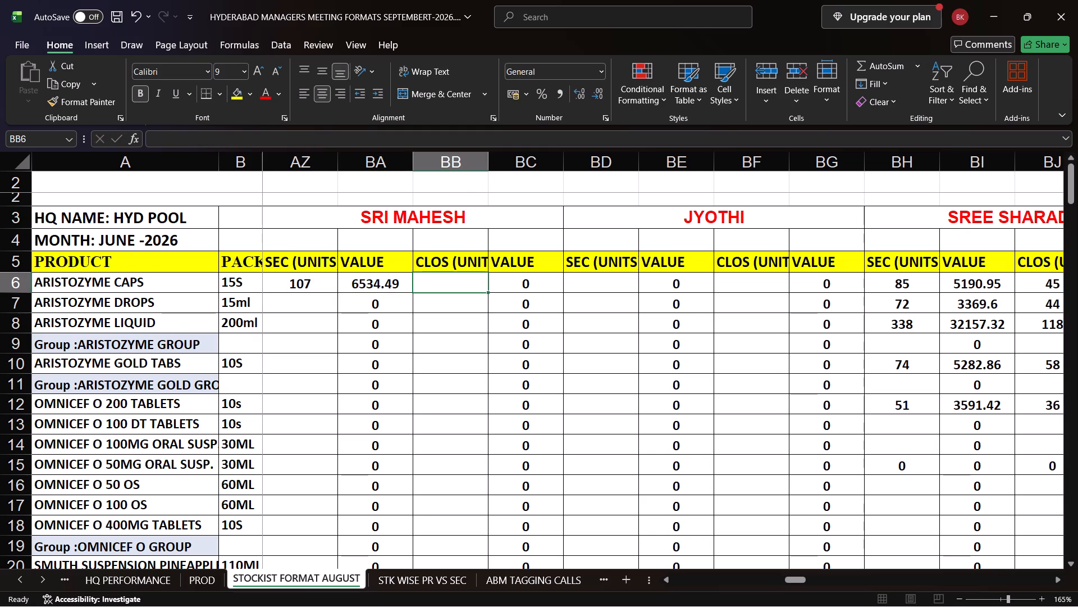
{"action": "type", "text": "70"}
{"action": "key", "text": "Down"}
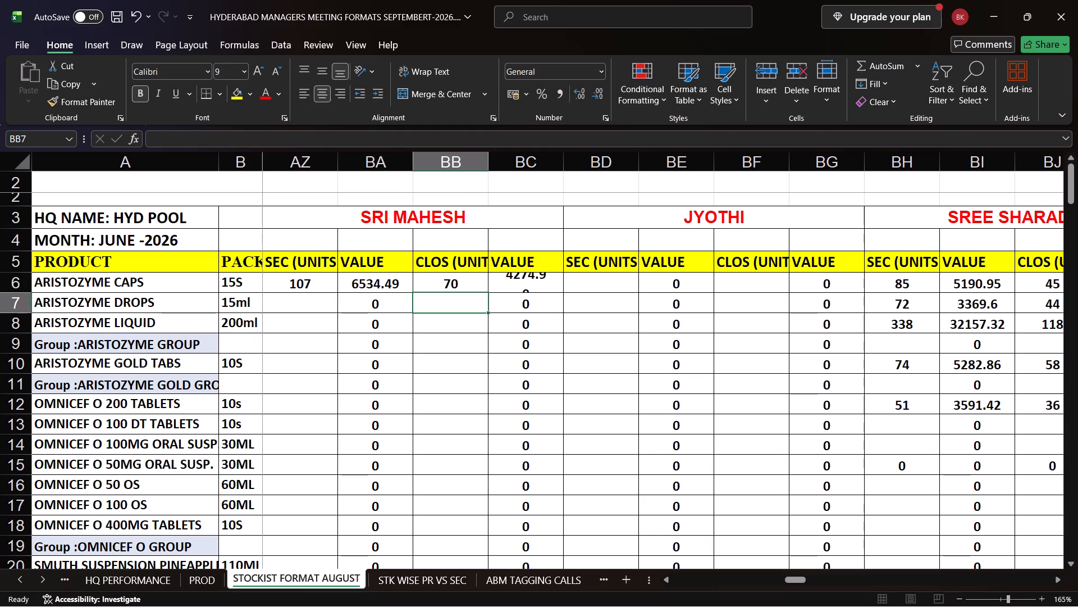
Enter 127 SEC units and 7 CLOS units for ARISTOZYME DROPS under SRI MAHESH.
{"action": "key", "text": "Left"}
{"action": "key", "text": "Left"}
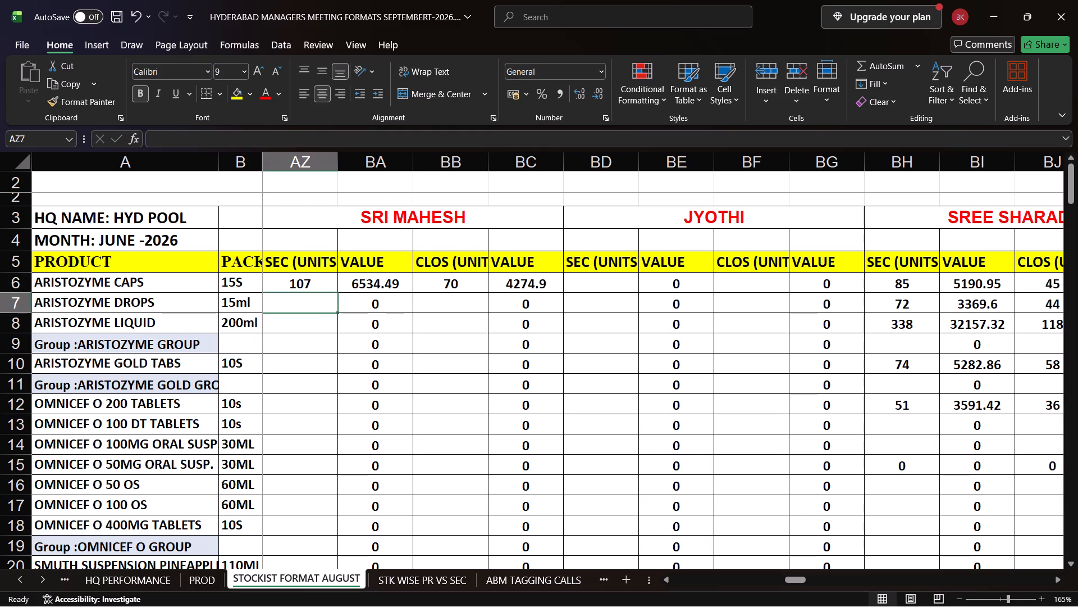
{"action": "key", "text": "1"}
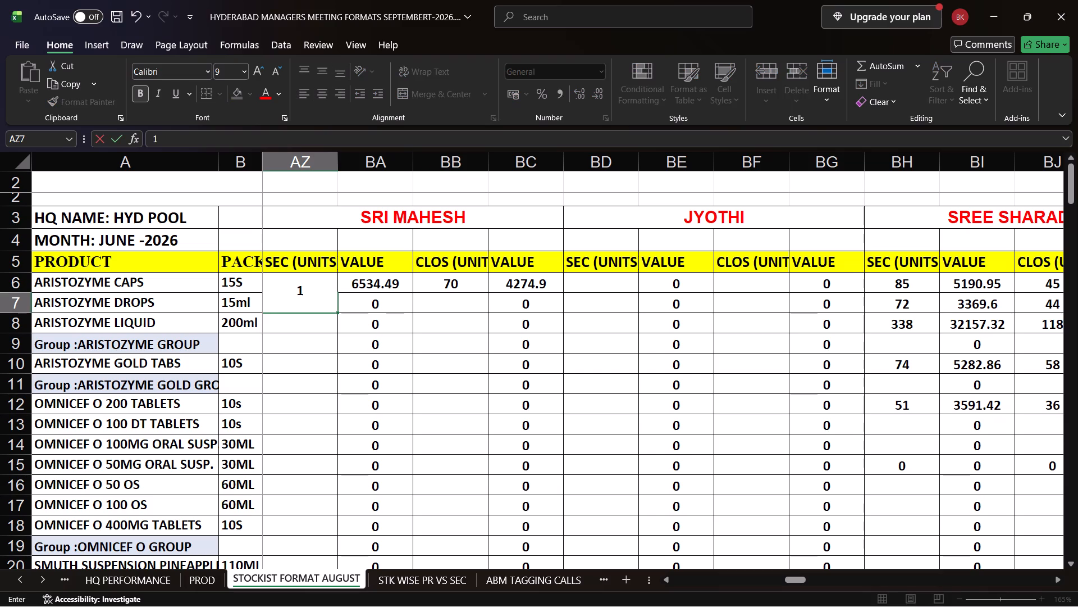
{"action": "type", "text": "27"}
{"action": "key", "text": "Right"}
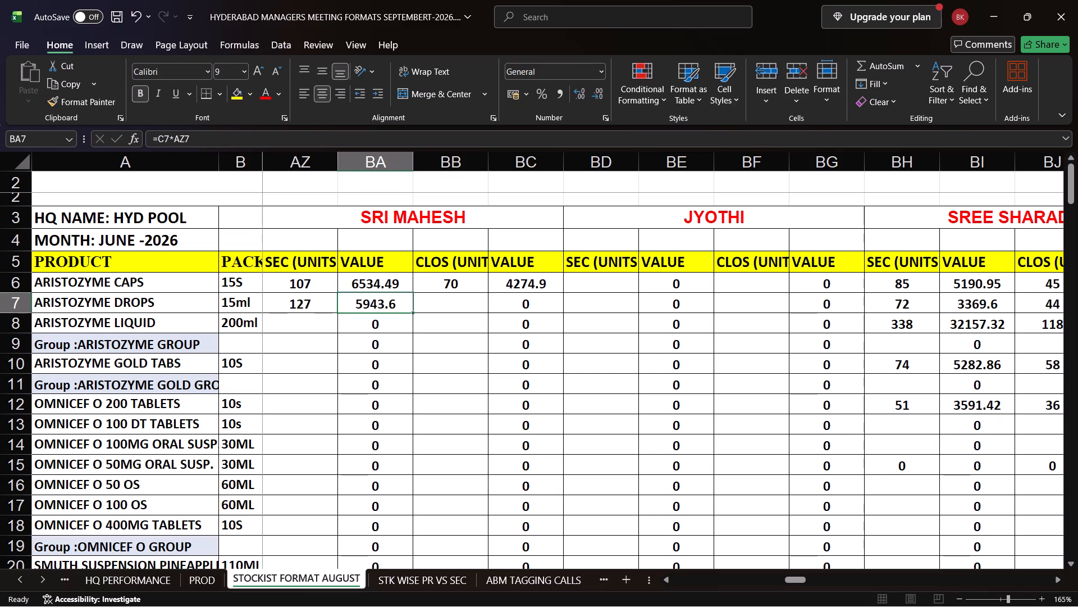
{"action": "key", "text": "Right"}
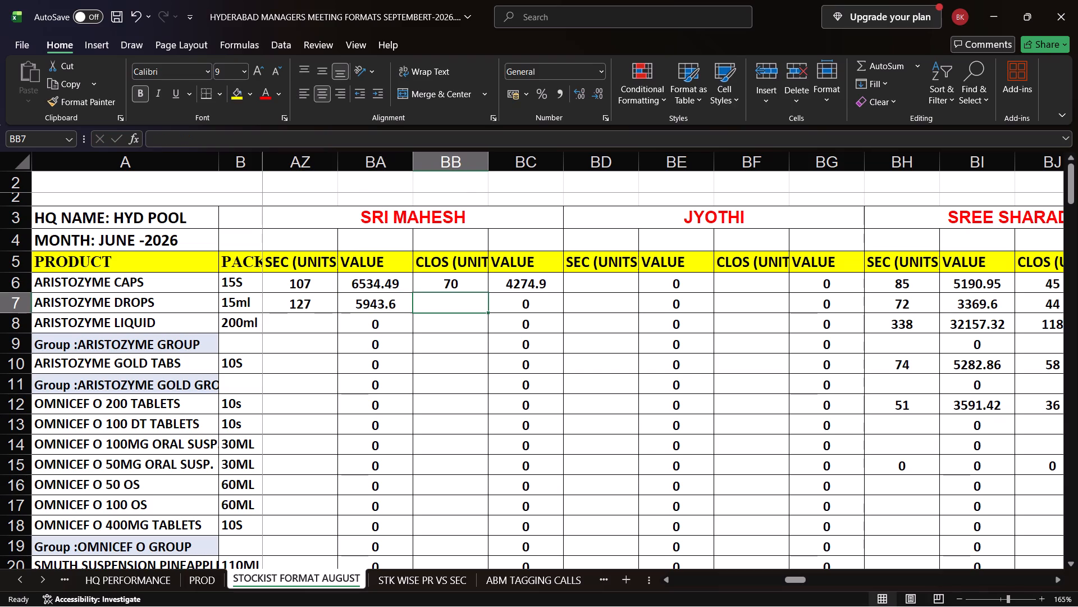
{"action": "key", "text": "7"}
{"action": "key", "text": "Down"}
Enter 85 SEC units and 19 CLOS units for ARISTOZYME GOLD TABS under SRI MAHESH.
{"action": "key", "text": "Left"}
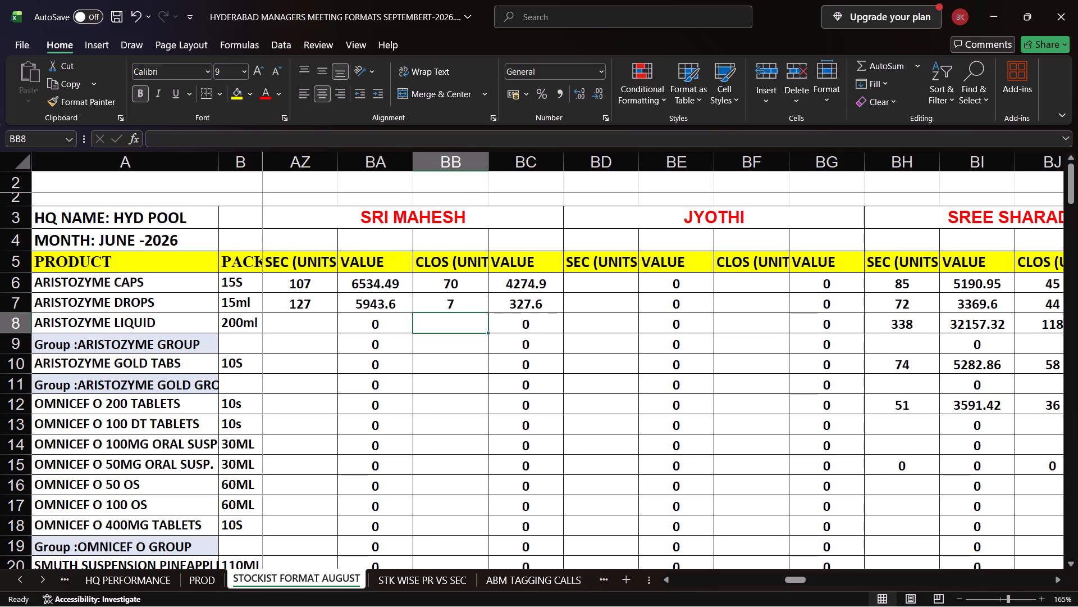
{"action": "key", "text": "Left"}
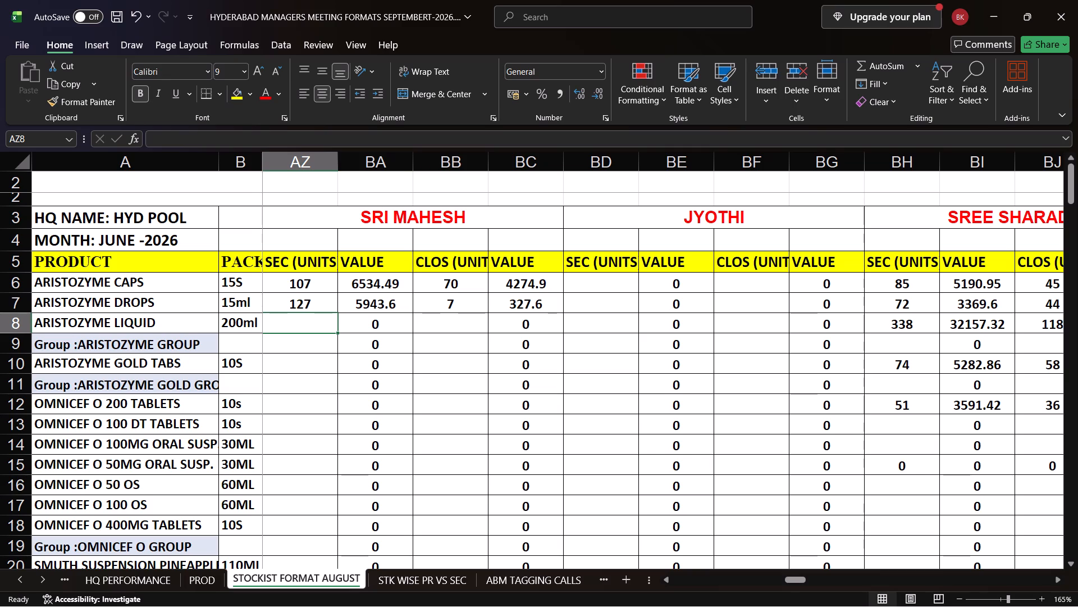
{"action": "key", "text": "Down"}
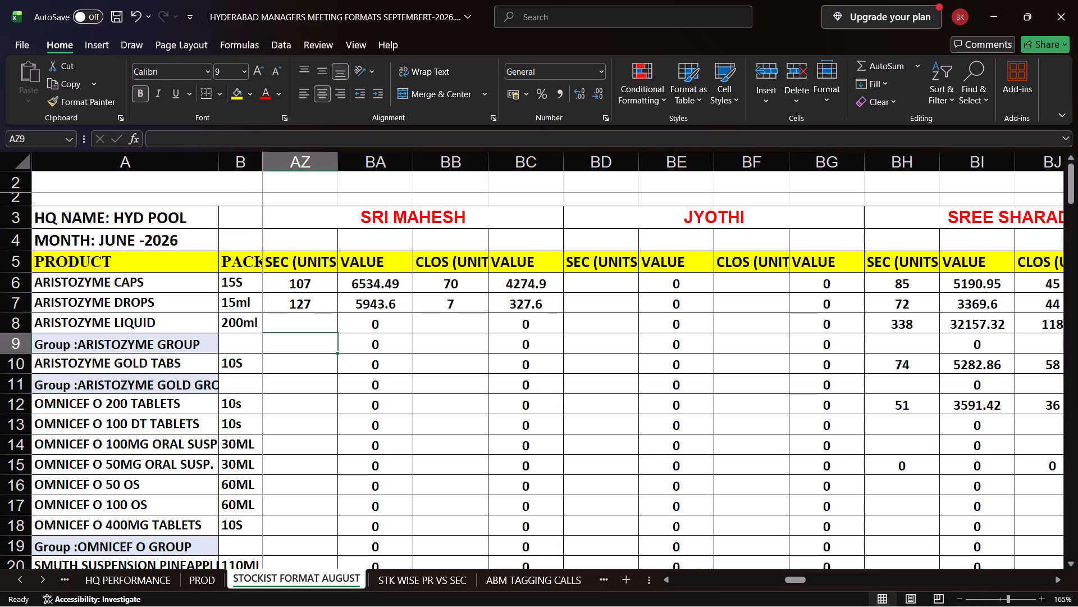
{"action": "key", "text": "Down"}
{"action": "key", "text": "Down"}
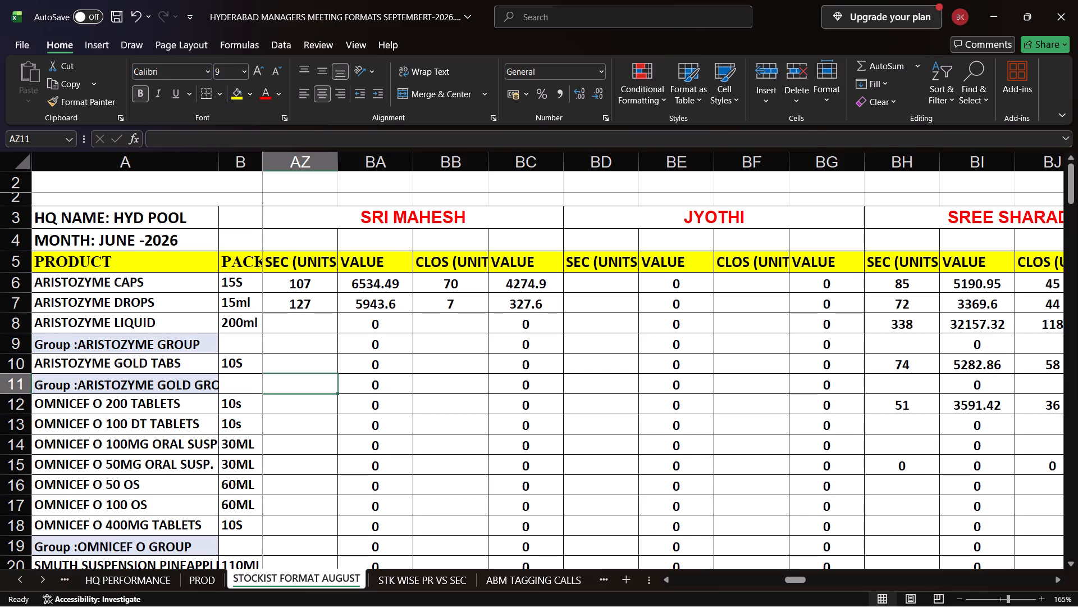
{"action": "key", "text": "Down"}
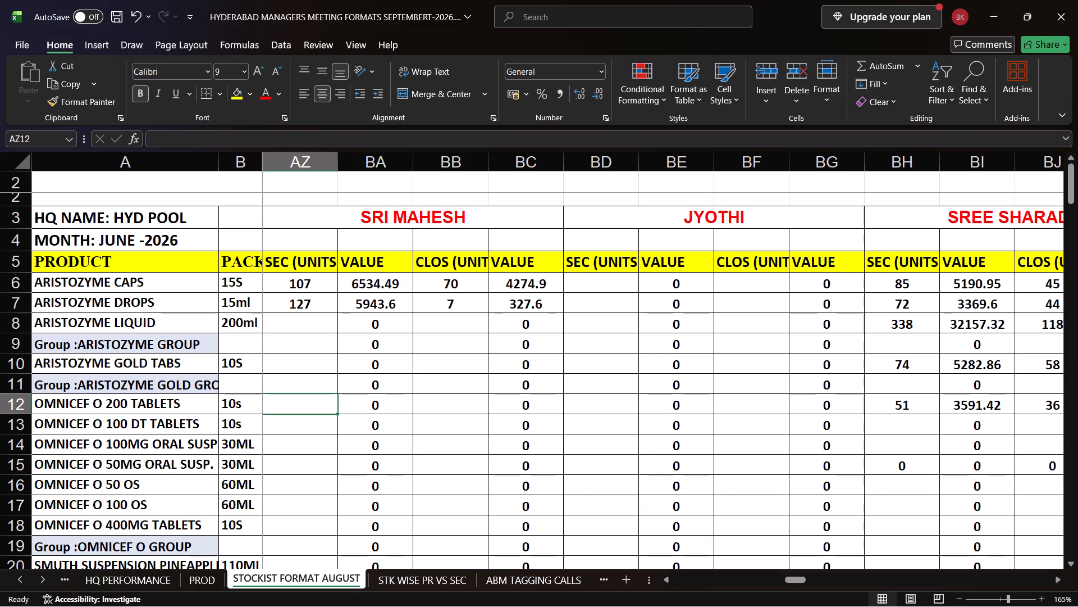
{"action": "key", "text": "Up"}
{"action": "key", "text": "Up"}
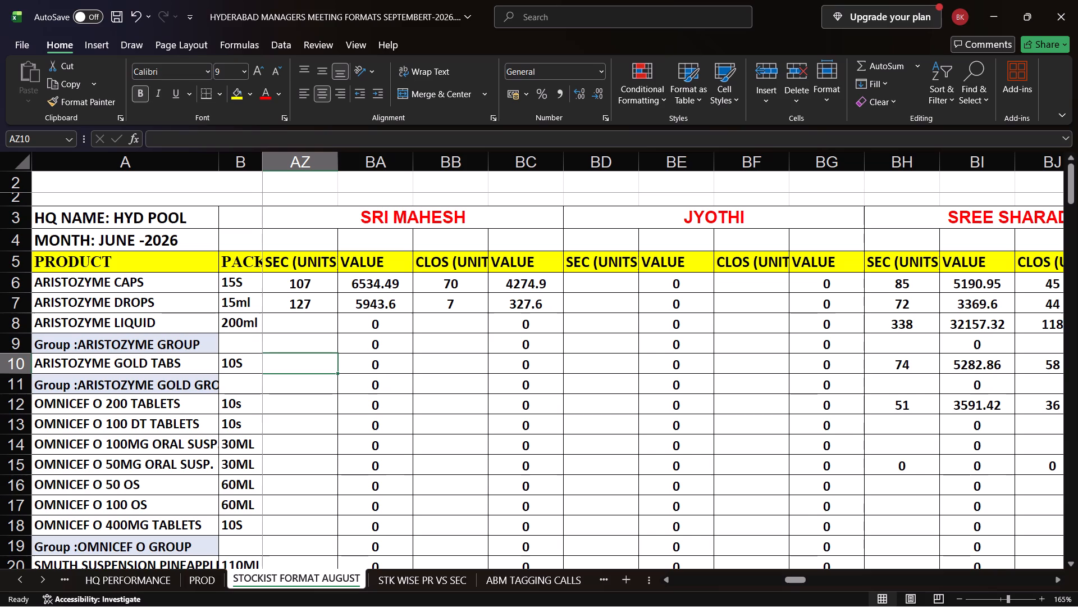
{"action": "type", "text": "85"}
{"action": "key", "text": "Right"}
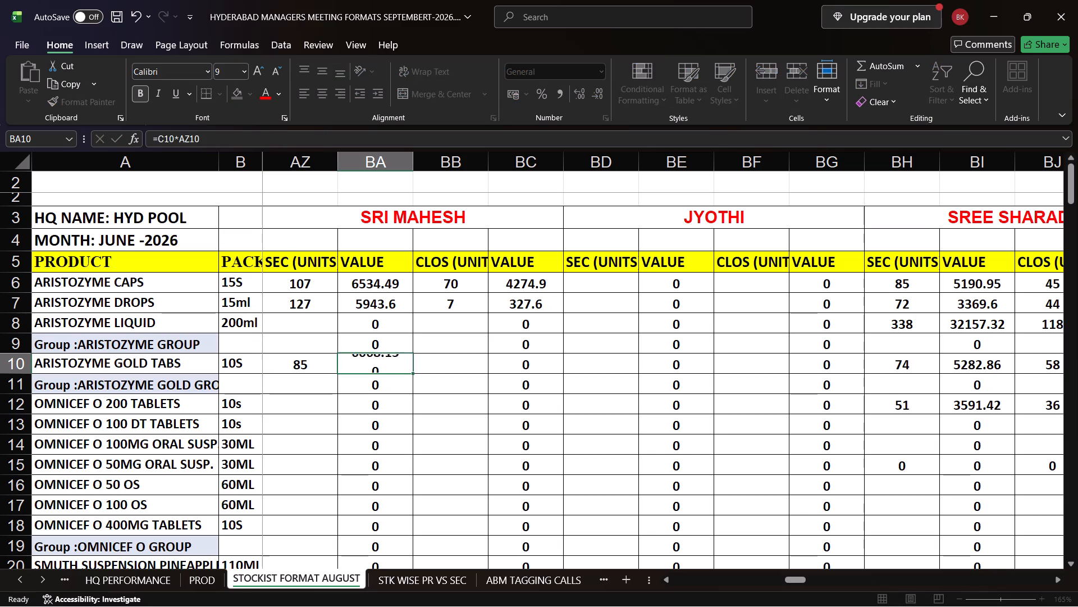
{"action": "key", "text": "Right"}
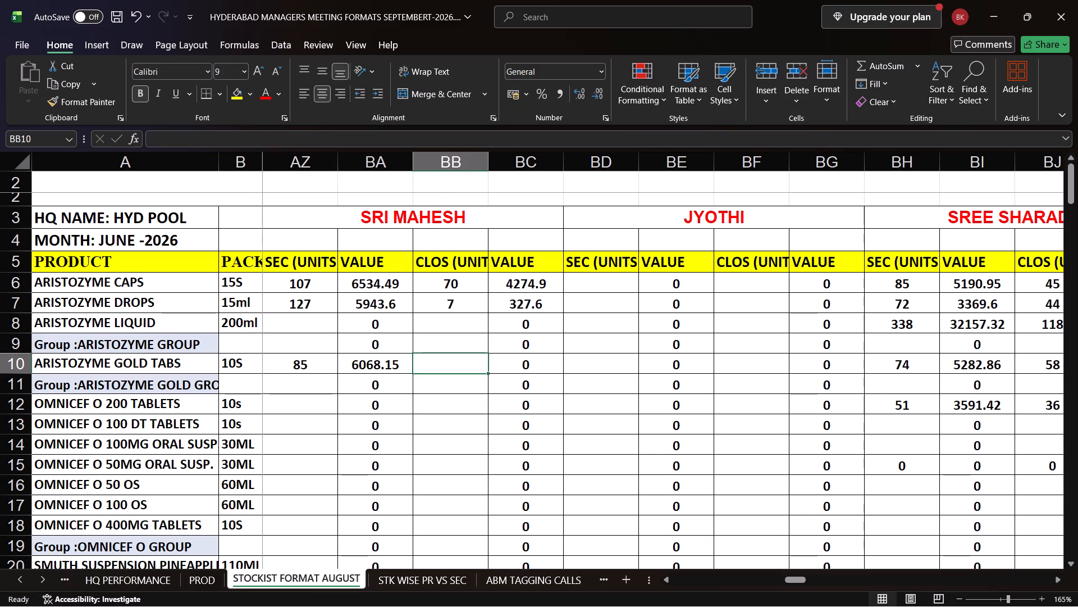
{"action": "type", "text": "19"}
{"action": "key", "text": "Down"}
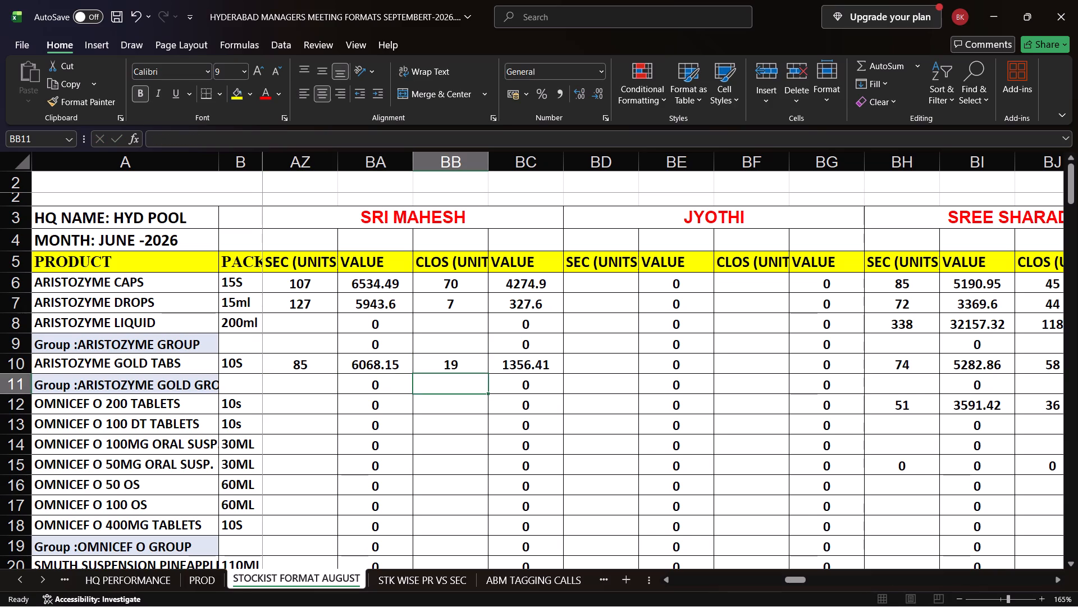
Look down the product list from OMNICEF O 200 TABLETS to the bottom rows in SRI MAHESH's SEC units column.
{"action": "key", "text": "Down"}
{"action": "key", "text": "Left"}
{"action": "key", "text": "Left"}
{"action": "key", "text": "Left"}
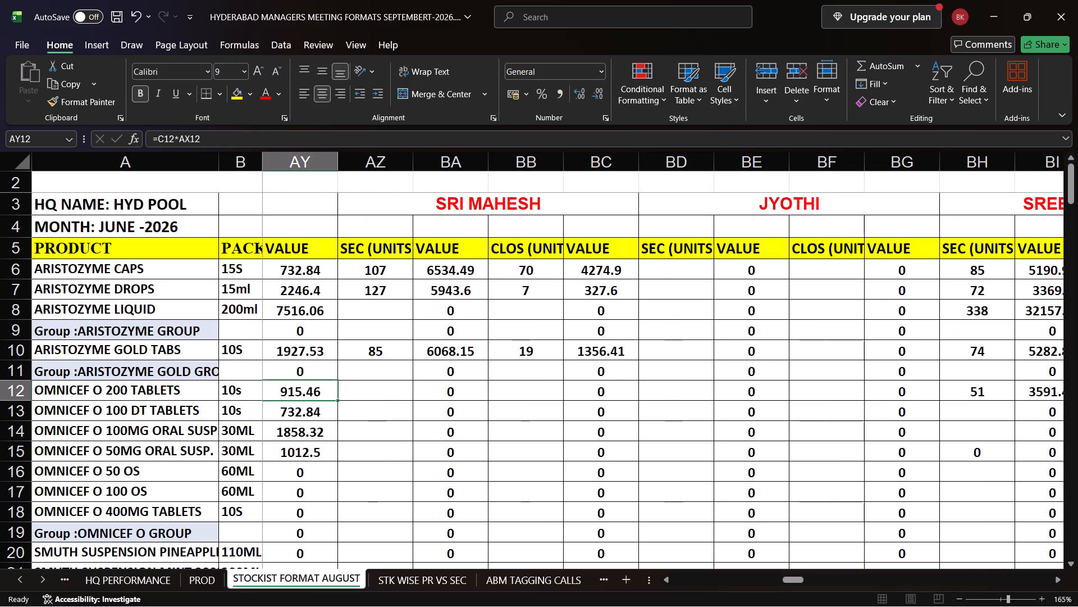
{"action": "key", "text": "Right"}
{"action": "scroll", "coordinate": [315, 285], "scroll_direction": "left", "scroll_amount": 1}
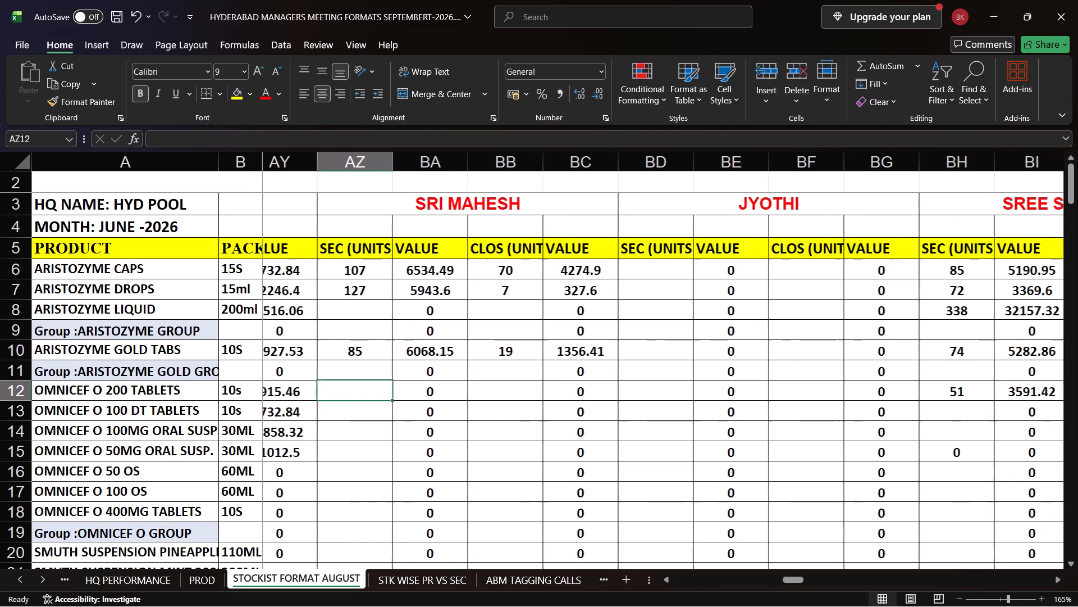
{"action": "scroll", "coordinate": [315, 285], "scroll_direction": "left", "scroll_amount": 2}
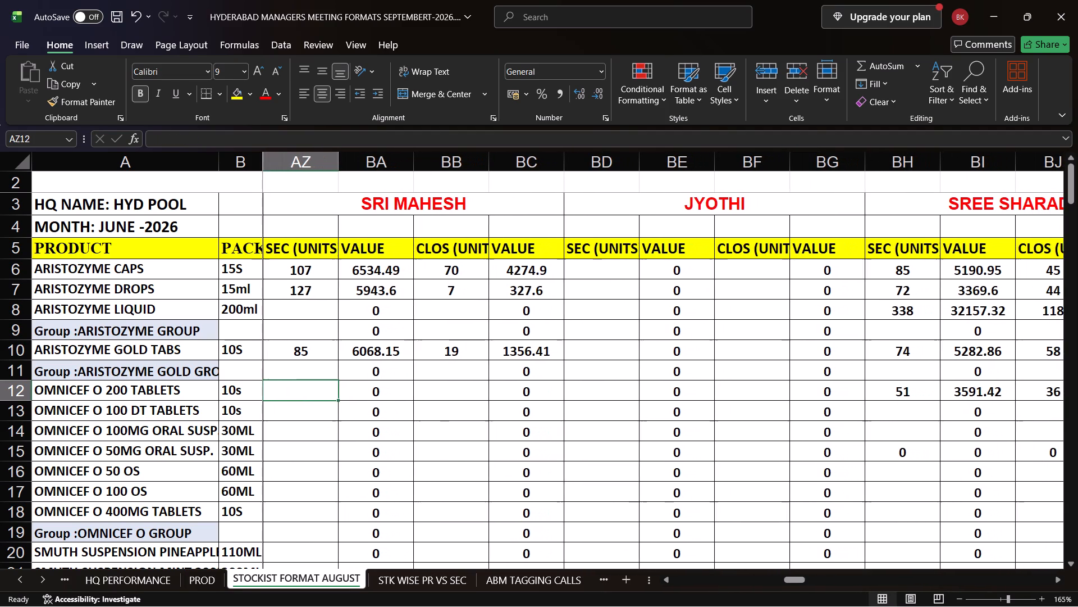
{"action": "key", "text": "Down"}
{"action": "key", "text": "Down"}
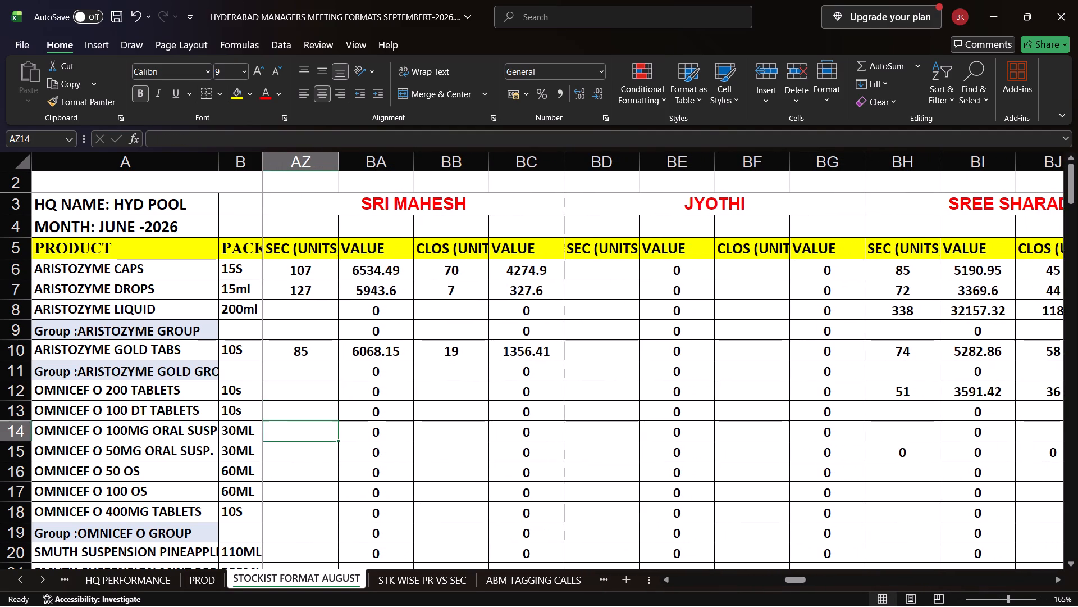
{"action": "key", "text": "Down"}
{"action": "key", "text": "Up"}
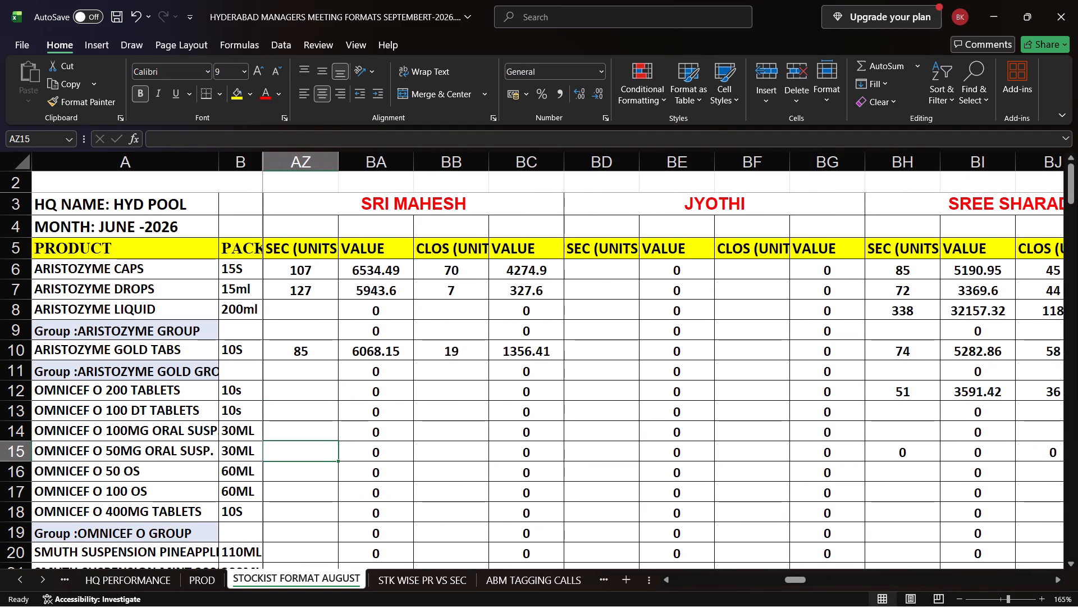
{"action": "key", "text": "Down"}
{"action": "key", "text": "Down"}
{"action": "key", "text": "Down"}
{"action": "key", "text": "Down"}
{"action": "key", "text": "Down"}
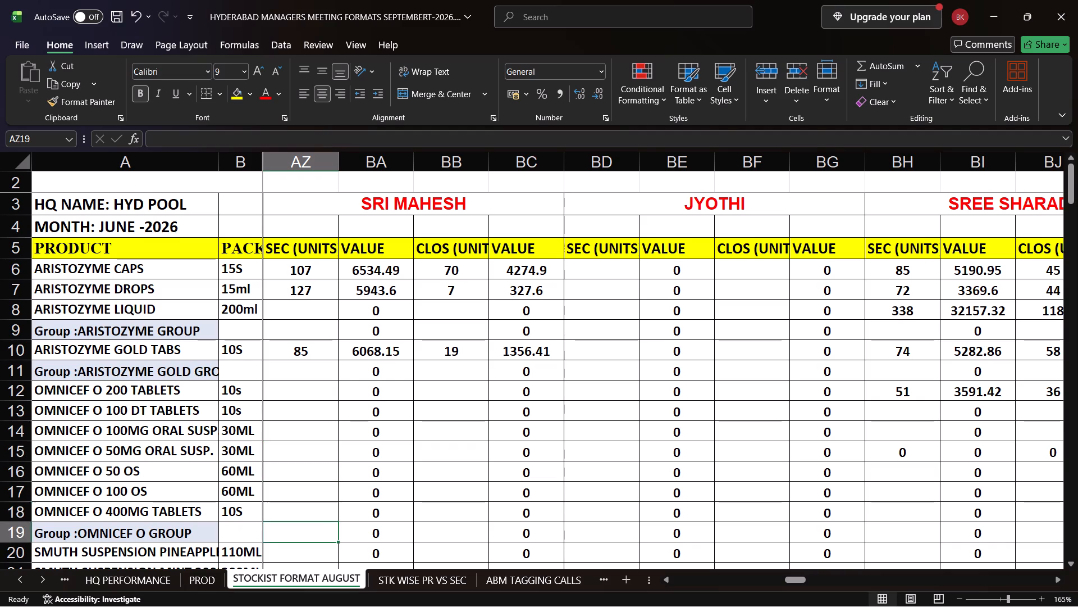
{"action": "key", "text": "Down"}
{"action": "key", "text": "Down"}
{"action": "key", "text": "Down"}
{"action": "key", "text": "Down"}
{"action": "key", "text": "Down"}
{"action": "key", "text": "Down"}
{"action": "key", "text": "Down"}
{"action": "key", "text": "Down"}
{"action": "key", "text": "Down"}
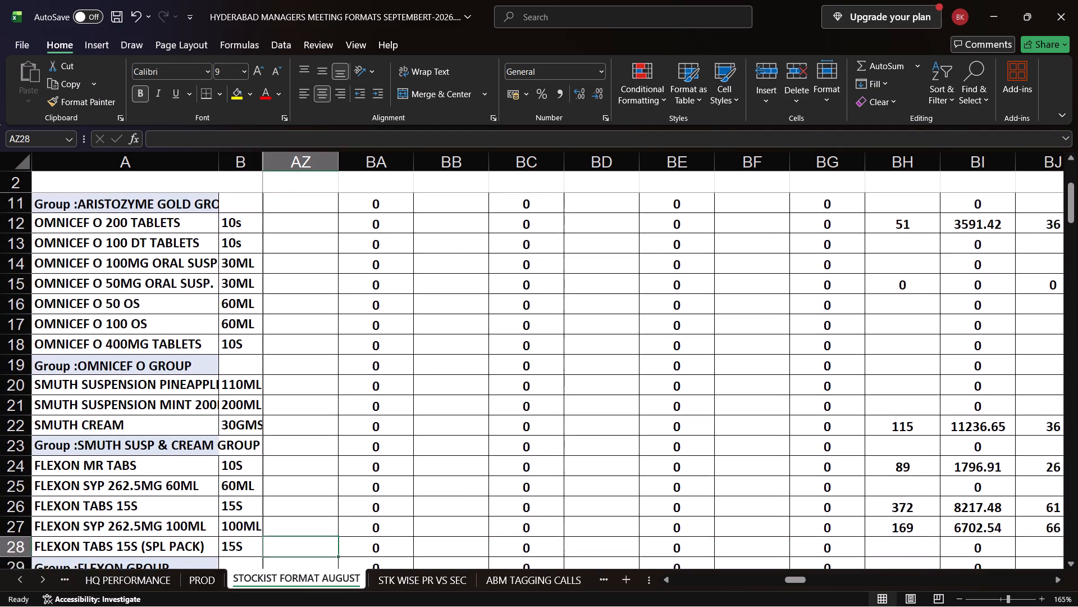
{"action": "key", "text": "Down"}
{"action": "key", "text": "Down"}
{"action": "key", "text": "Down"}
{"action": "key", "text": "Down"}
{"action": "key", "text": "Down"}
{"action": "key", "text": "Down"}
{"action": "key", "text": "Down"}
{"action": "key", "text": "Down"}
{"action": "key", "text": "Down"}
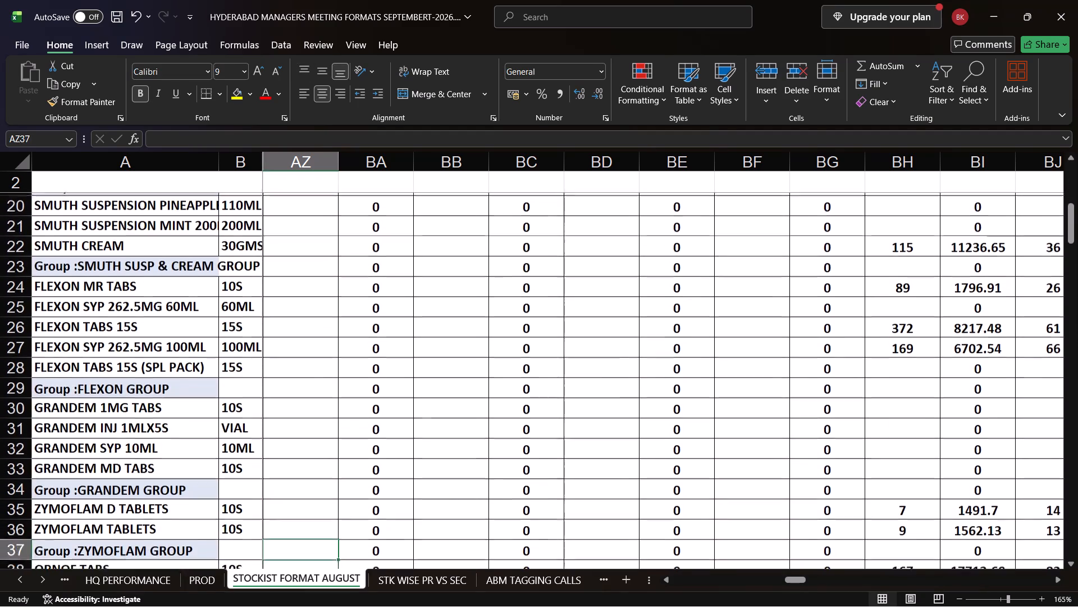
{"action": "key", "text": "Down"}
{"action": "key", "text": "Down"}
{"action": "key", "text": "Down"}
{"action": "key", "text": "Down"}
{"action": "key", "text": "Down"}
{"action": "key", "text": "Down"}
{"action": "key", "text": "Down"}
{"action": "key", "text": "Down"}
{"action": "key", "text": "Down"}
{"action": "key", "text": "Down"}
{"action": "key", "text": "Down"}
{"action": "key", "text": "Down"}
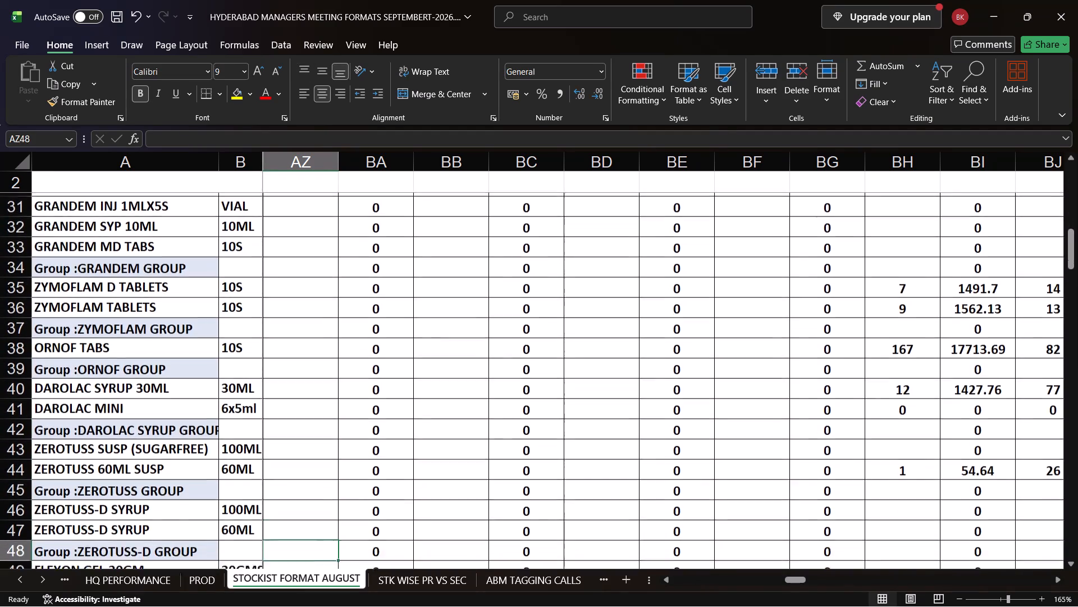
{"action": "key", "text": "Down"}
{"action": "key", "text": "Down"}
{"action": "key", "text": "Down"}
{"action": "key", "text": "Down"}
{"action": "key", "text": "Down"}
{"action": "key", "text": "Down"}
{"action": "key", "text": "Down"}
{"action": "key", "text": "Down"}
{"action": "key", "text": "Down"}
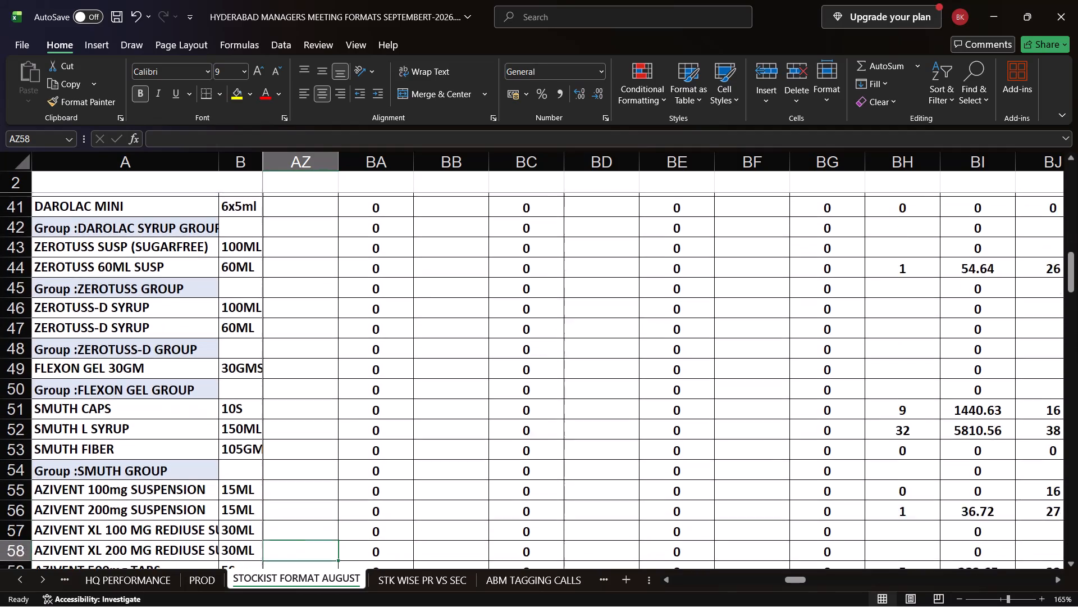
{"action": "key", "text": "Down"}
{"action": "key", "text": "Down"}
{"action": "key", "text": "Down"}
{"action": "key", "text": "Down"}
{"action": "key", "text": "Down"}
{"action": "key", "text": "Down"}
{"action": "key", "text": "Down"}
{"action": "key", "text": "Down"}
{"action": "key", "text": "Down"}
{"action": "key", "text": "Down"}
{"action": "key", "text": "Down"}
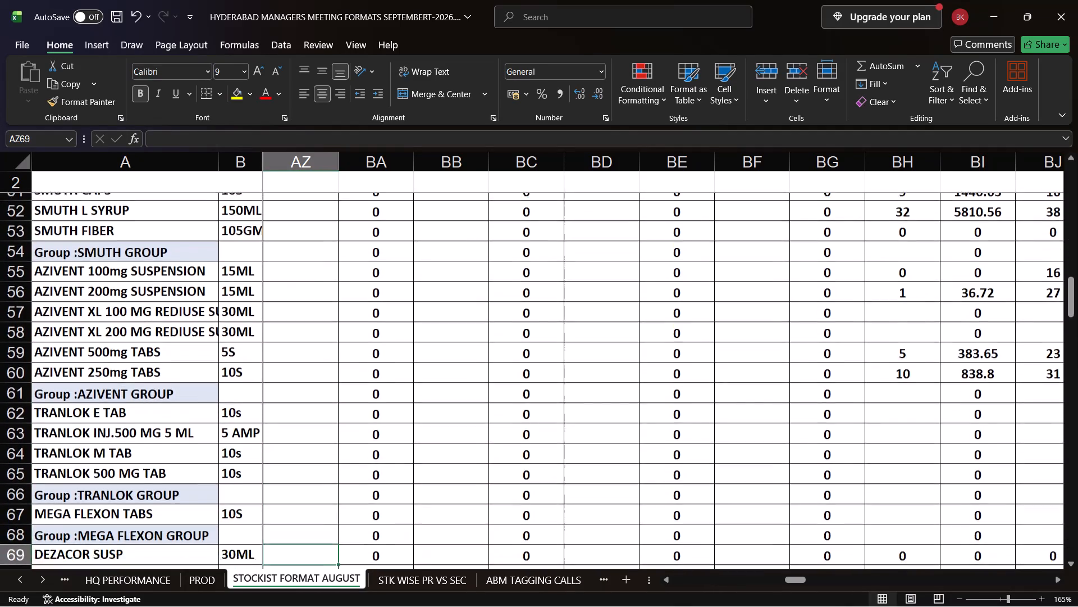
{"action": "key", "text": "Down"}
{"action": "key", "text": "Down"}
{"action": "key", "text": "Down"}
{"action": "key", "text": "Down"}
{"action": "key", "text": "Down"}
{"action": "key", "text": "Down"}
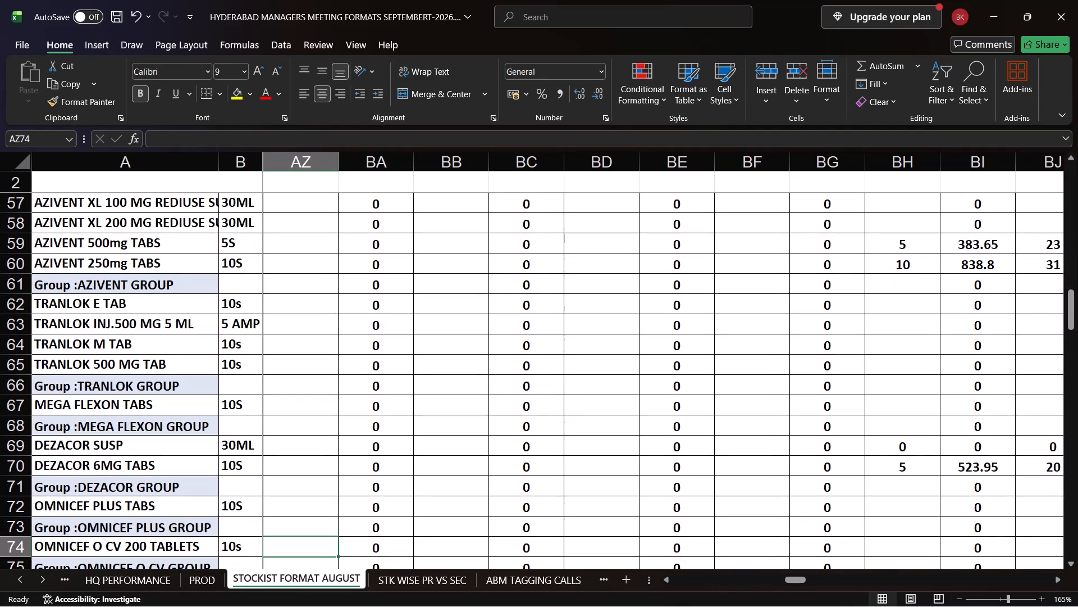
{"action": "key", "text": "Down"}
{"action": "key", "text": "Down"}
{"action": "key", "text": "Down"}
{"action": "key", "text": "Down"}
{"action": "key", "text": "Down"}
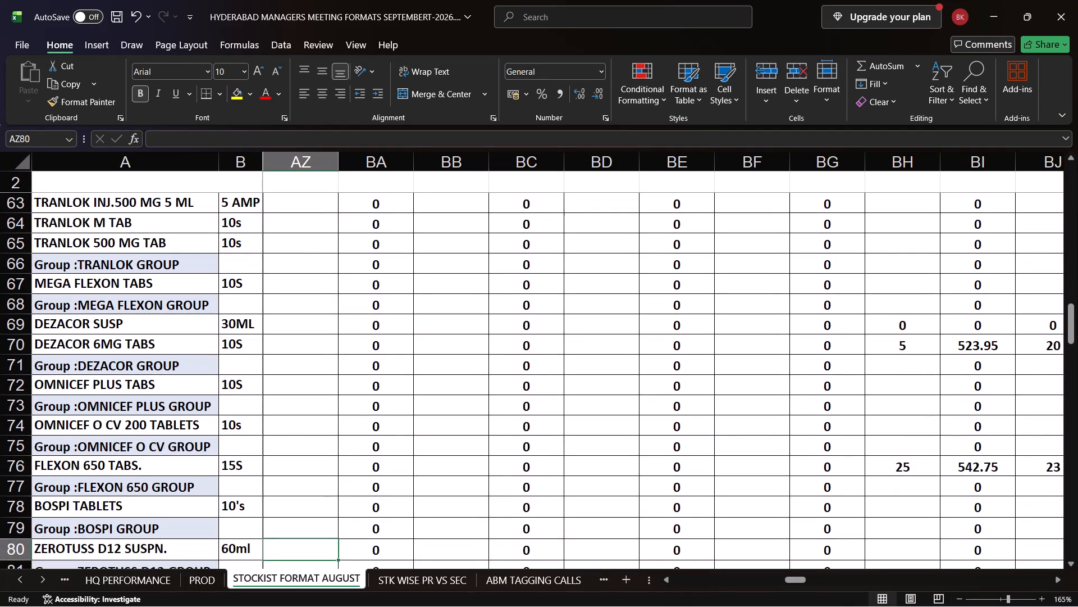
{"action": "key", "text": "Down"}
{"action": "key", "text": "Down"}
{"action": "key", "text": "Down"}
Review the product rows back up SRI MAHESH's SEC units column to the header row.
{"action": "key", "text": "Up"}
{"action": "key", "text": "Up"}
{"action": "key", "text": "Up"}
{"action": "key", "text": "Up"}
{"action": "key", "text": "Up"}
{"action": "key", "text": "Up"}
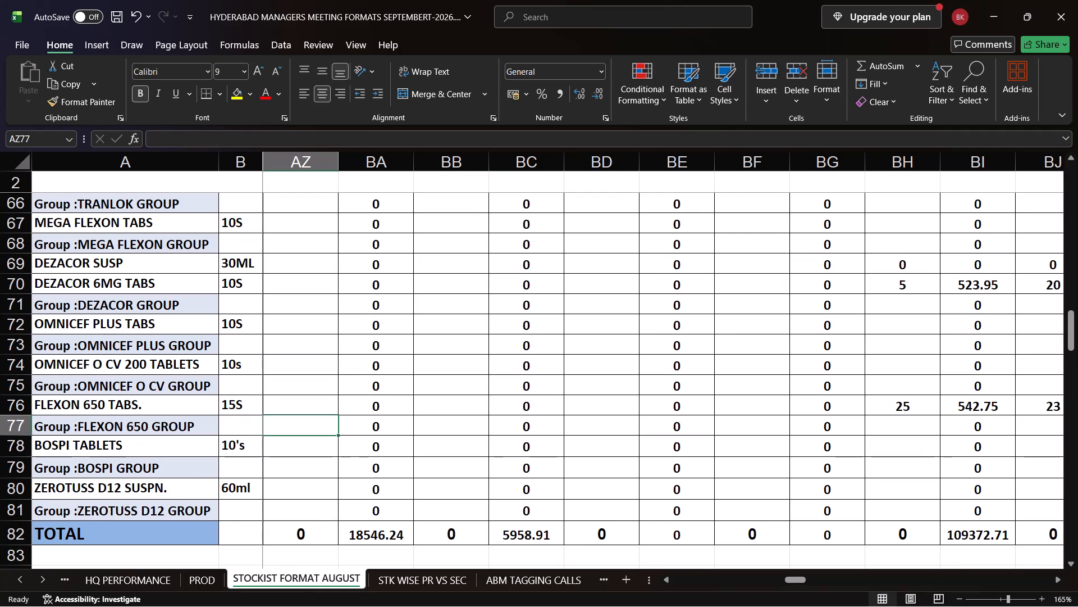
{"action": "key", "text": "Up"}
{"action": "key", "text": "Up"}
{"action": "key", "text": "Up"}
{"action": "key", "text": "Up"}
{"action": "key", "text": "Up"}
{"action": "key", "text": "Up"}
{"action": "key", "text": "Up"}
{"action": "key", "text": "Up"}
{"action": "key", "text": "Up"}
{"action": "key", "text": "Up"}
{"action": "key", "text": "Up"}
{"action": "key", "text": "Up"}
{"action": "key", "text": "Up"}
{"action": "key", "text": "Up"}
{"action": "key", "text": "Up"}
{"action": "key", "text": "Up"}
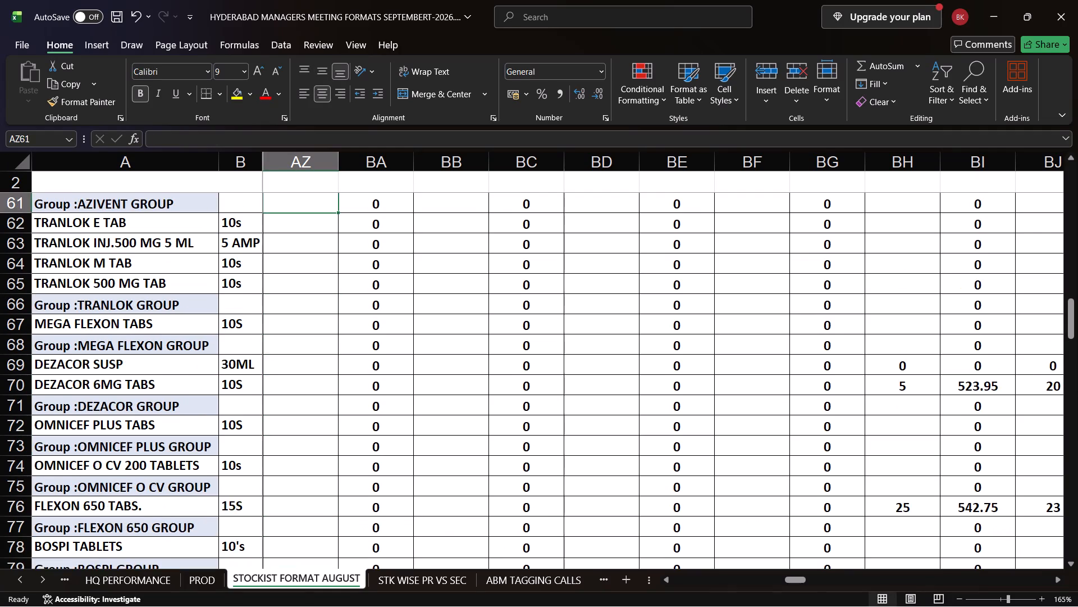
{"action": "key", "text": "Up"}
{"action": "key", "text": "Up"}
{"action": "key", "text": "Up"}
{"action": "key", "text": "Up"}
{"action": "key", "text": "Up"}
{"action": "key", "text": "Up"}
{"action": "key", "text": "Up"}
{"action": "key", "text": "Up"}
{"action": "key", "text": "Up"}
{"action": "key", "text": "Up"}
{"action": "key", "text": "Up"}
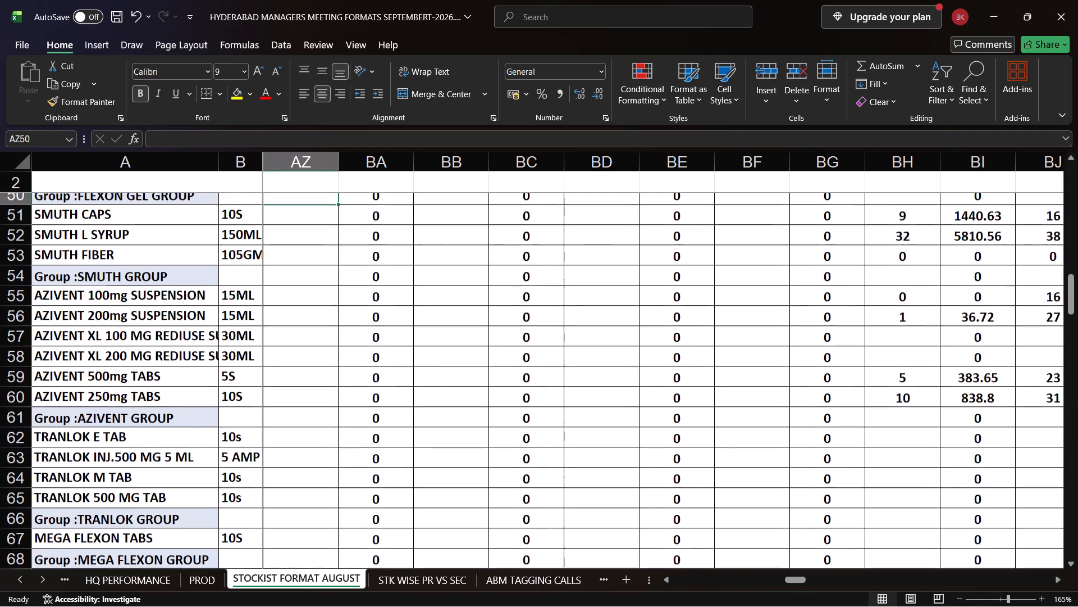
{"action": "key", "text": "Up"}
{"action": "key", "text": "Up"}
{"action": "key", "text": "Up"}
{"action": "key", "text": "Up"}
{"action": "key", "text": "Up"}
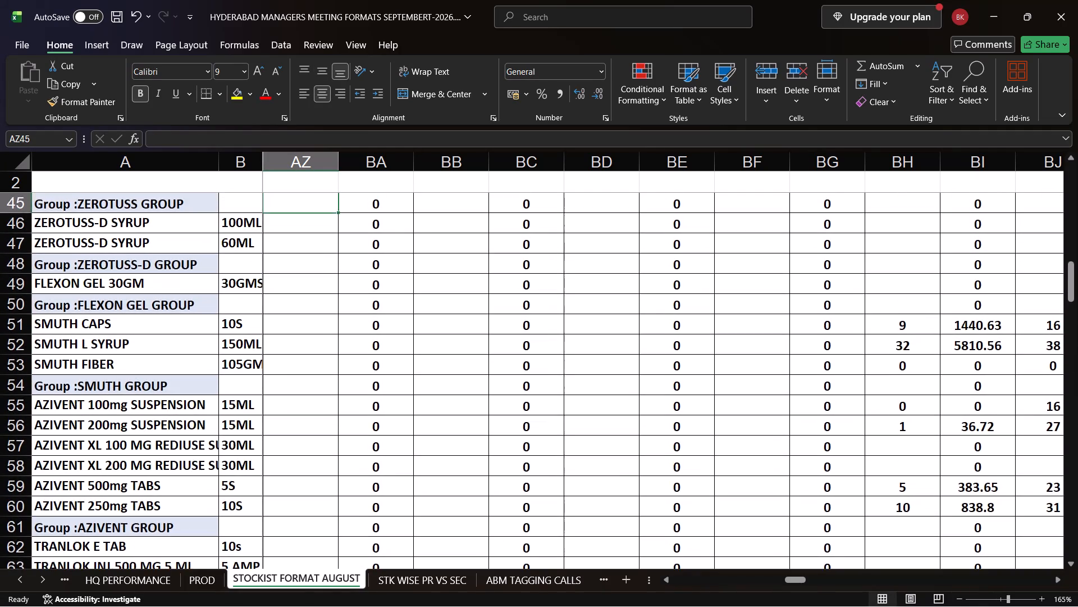
{"action": "key", "text": "Up"}
{"action": "key", "text": "Up"}
{"action": "key", "text": "Up"}
{"action": "key", "text": "Up"}
{"action": "key", "text": "Up"}
{"action": "key", "text": "Up"}
{"action": "key", "text": "Up"}
{"action": "key", "text": "Up"}
{"action": "key", "text": "Up"}
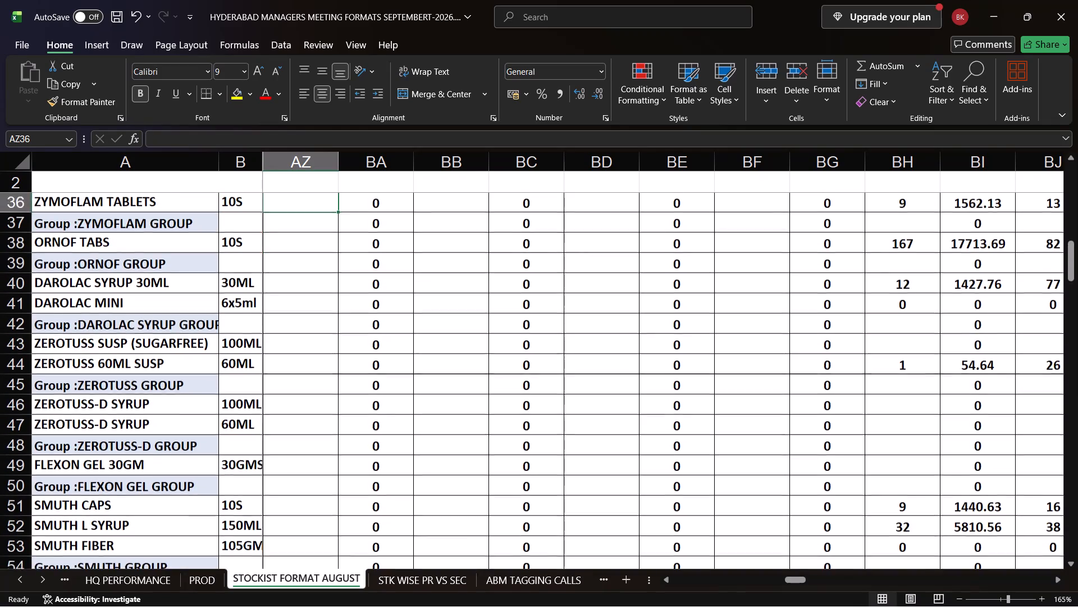
{"action": "key", "text": "Up"}
{"action": "key", "text": "Up"}
{"action": "key", "text": "Up"}
{"action": "key", "text": "Up"}
{"action": "key", "text": "Up"}
{"action": "key", "text": "Up"}
{"action": "key", "text": "Up"}
{"action": "key", "text": "Up"}
{"action": "key", "text": "Up"}
{"action": "key", "text": "Up"}
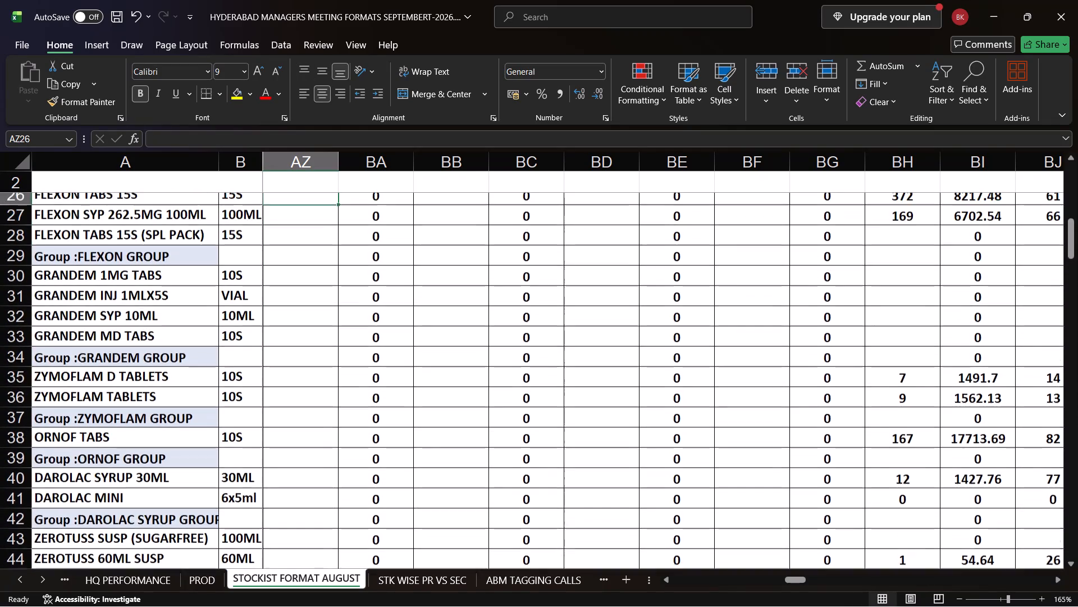
{"action": "key", "text": "Up"}
{"action": "key", "text": "Up"}
{"action": "key", "text": "Up"}
{"action": "key", "text": "Up"}
{"action": "key", "text": "Up"}
{"action": "key", "text": "Up"}
{"action": "key", "text": "Up"}
{"action": "key", "text": "Up"}
{"action": "key", "text": "Up"}
{"action": "key", "text": "Up"}
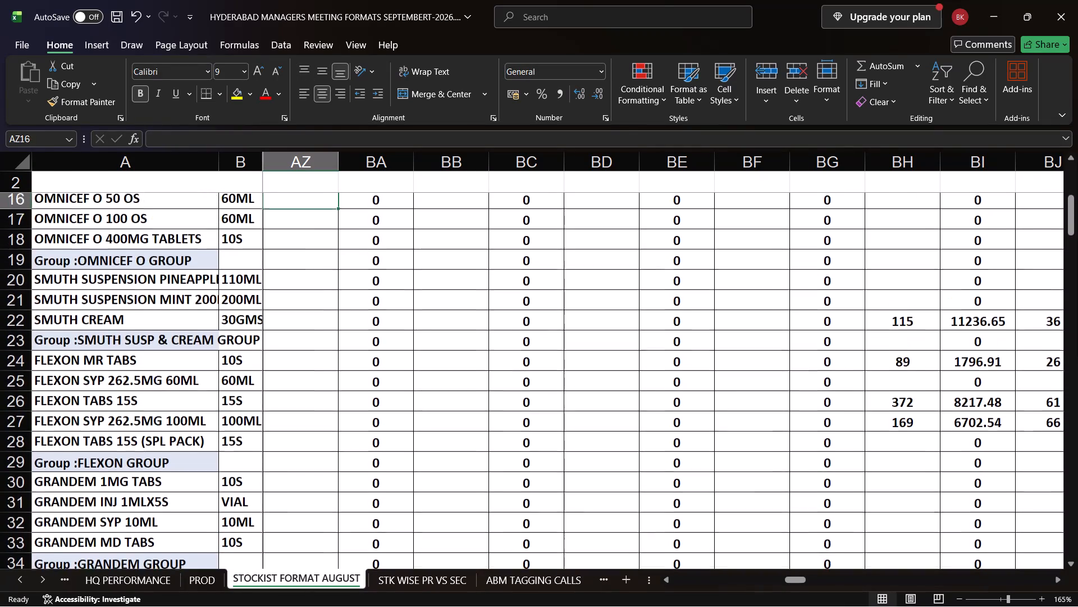
{"action": "key", "text": "Up"}
{"action": "key", "text": "Up"}
{"action": "key", "text": "Up"}
{"action": "key", "text": "Up"}
{"action": "key", "text": "Up"}
{"action": "key", "text": "Up"}
{"action": "key", "text": "Up"}
{"action": "key", "text": "Up"}
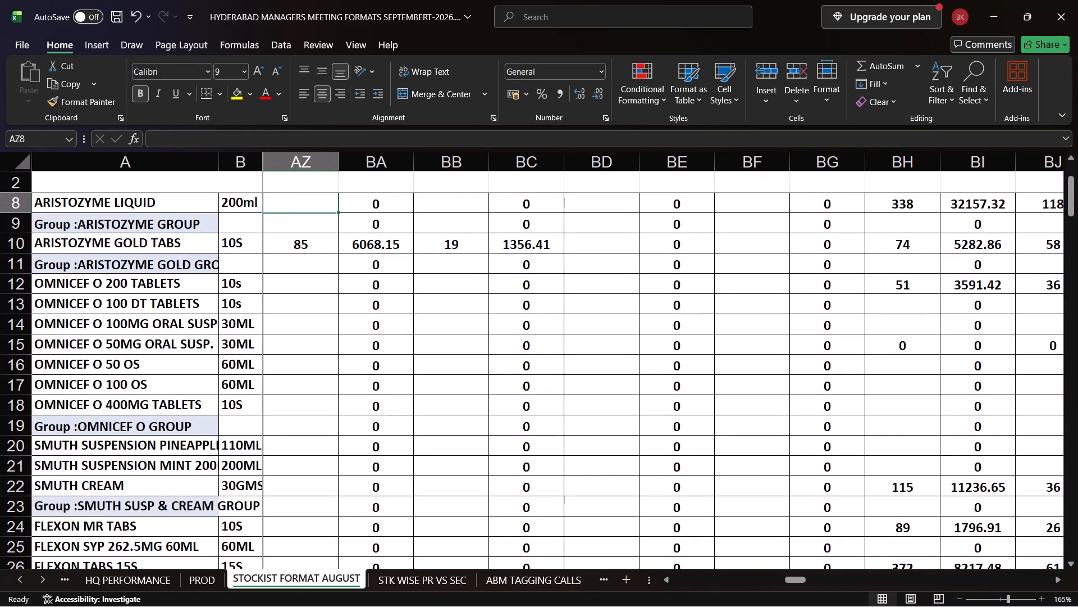
{"action": "key", "text": "Up"}
{"action": "key", "text": "Up"}
{"action": "key", "text": "Up"}
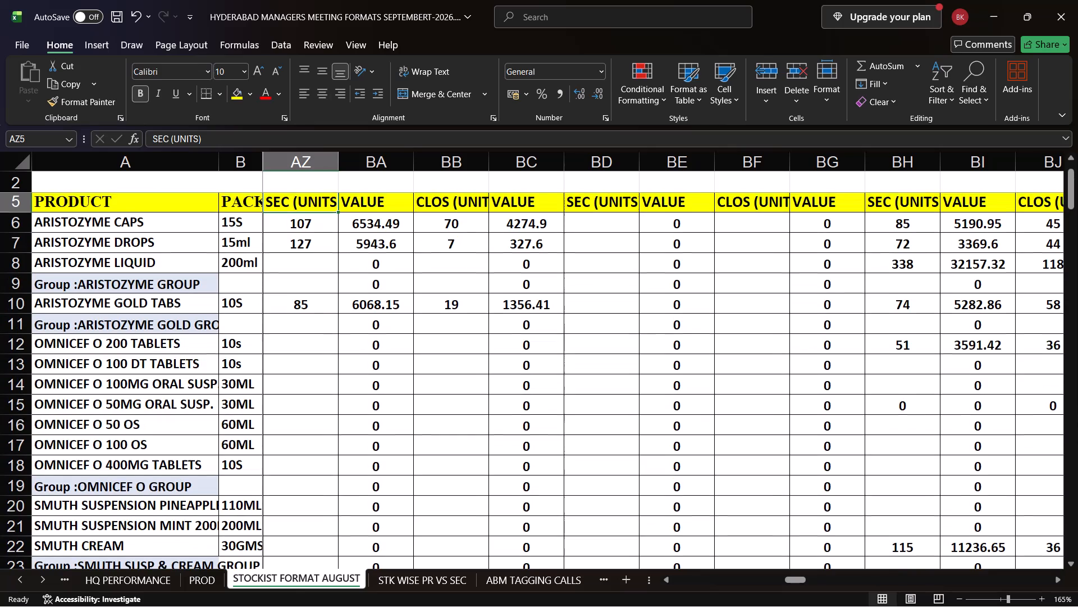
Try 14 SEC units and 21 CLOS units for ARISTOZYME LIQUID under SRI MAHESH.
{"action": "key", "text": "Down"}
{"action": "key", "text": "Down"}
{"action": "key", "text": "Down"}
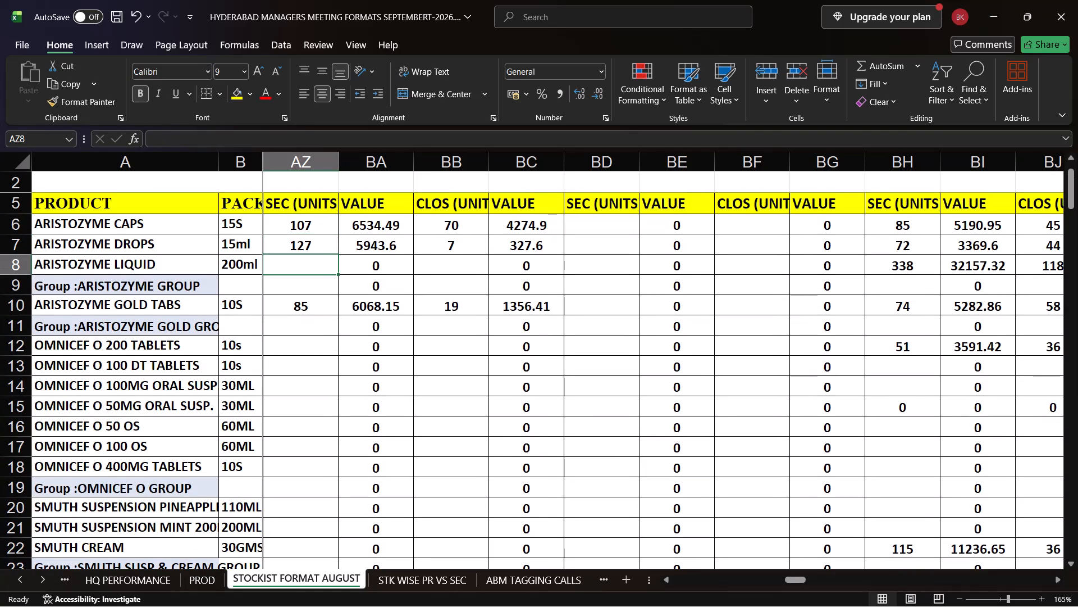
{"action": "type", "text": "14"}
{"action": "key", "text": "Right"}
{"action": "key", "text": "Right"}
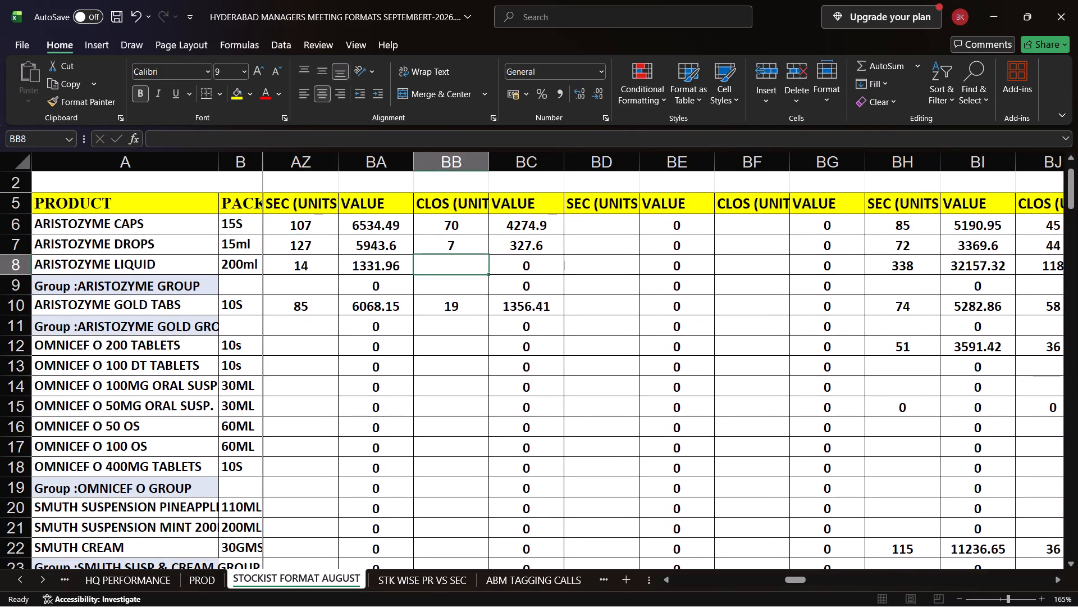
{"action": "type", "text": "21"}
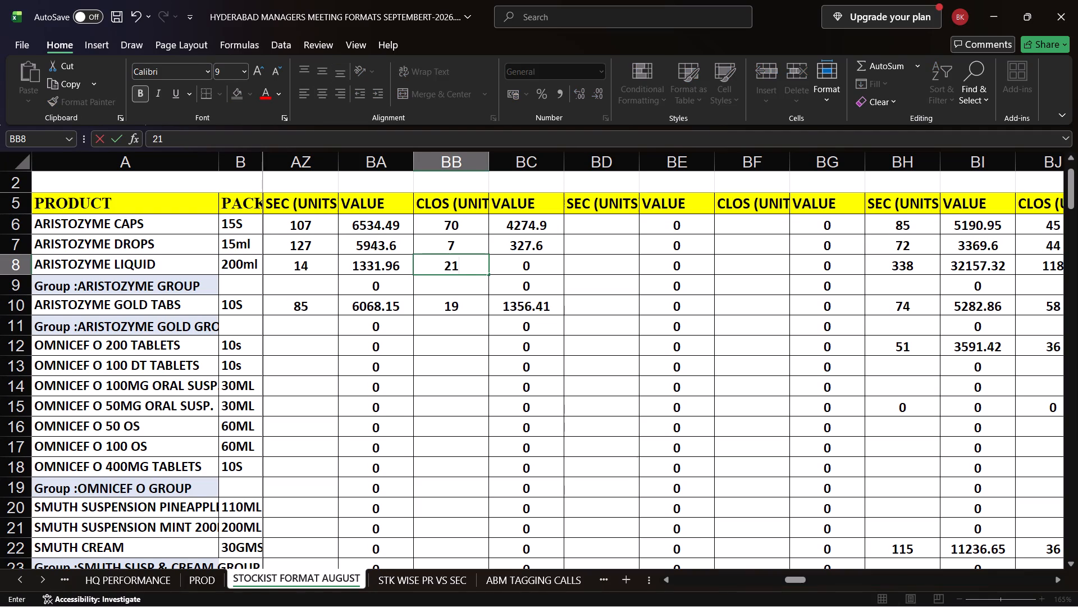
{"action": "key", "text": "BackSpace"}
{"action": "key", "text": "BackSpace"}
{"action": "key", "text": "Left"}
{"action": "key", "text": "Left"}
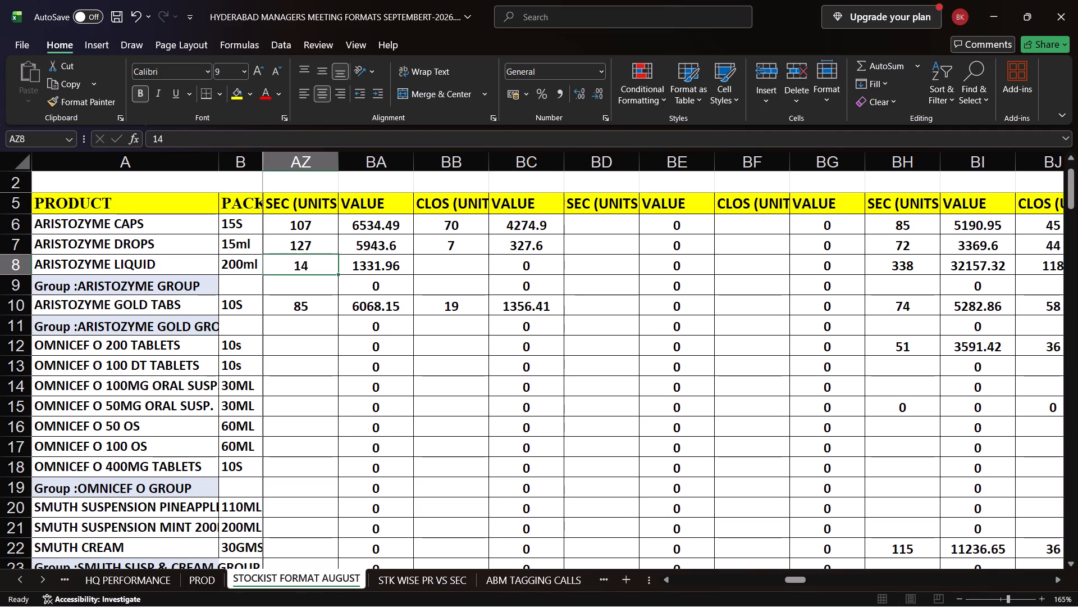
Enter 1421 SEC units and 178 CLOS units for ARISTOZYME LIQUID under SRI MAHESH.
{"action": "left_click", "coordinate": [319, 269]}
{"action": "key", "text": "BackSpace"}
{"action": "type", "text": "14"}
{"action": "key", "text": "1"}
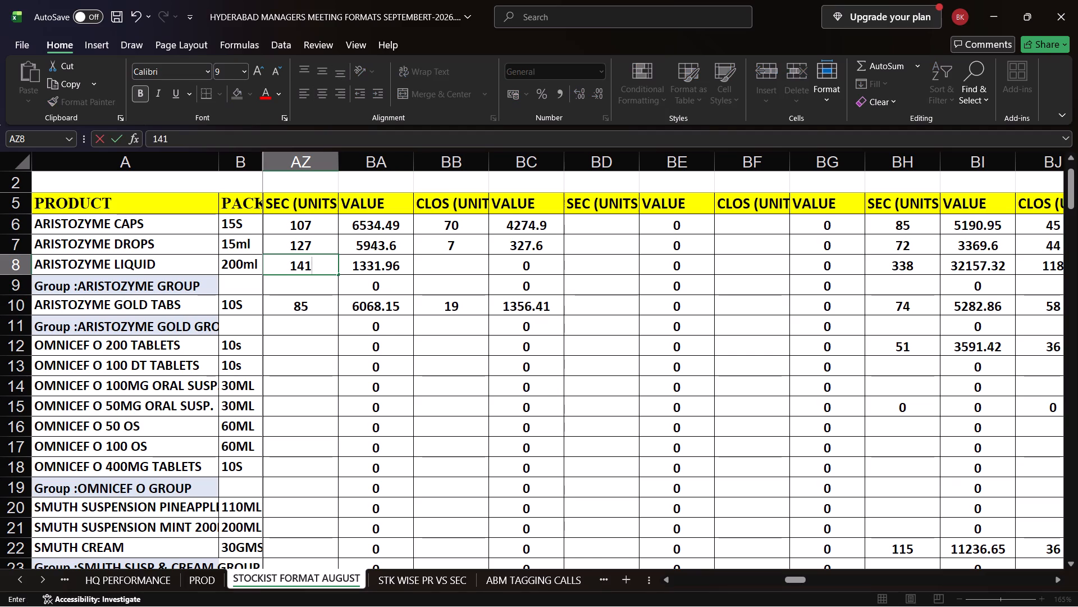
{"action": "key", "text": "BackSpace"}
{"action": "type", "text": "21"}
{"action": "key", "text": "Right"}
{"action": "key", "text": "Right"}
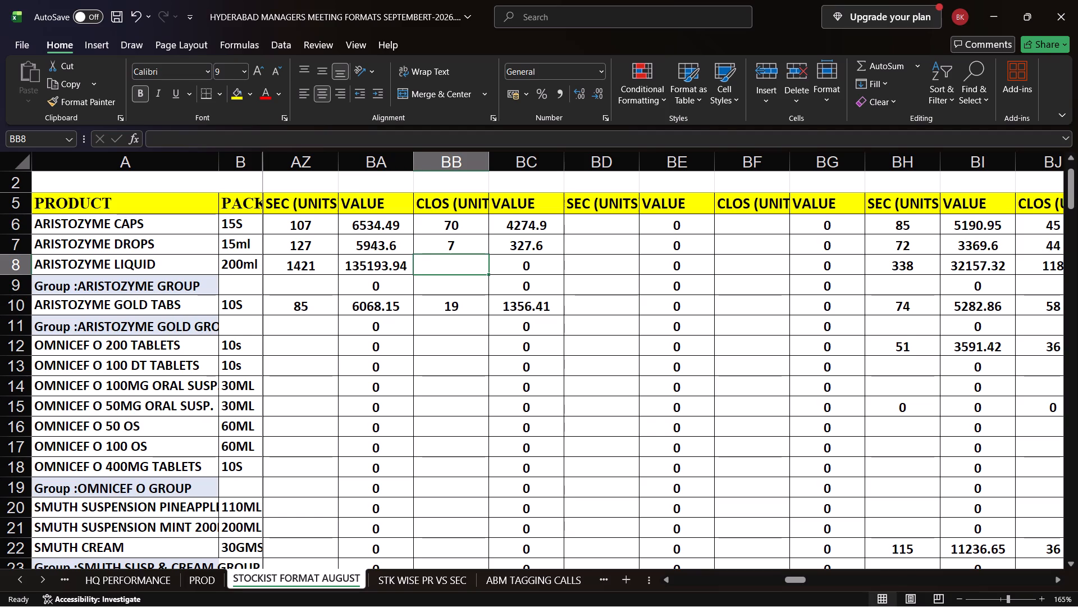
{"action": "type", "text": "178"}
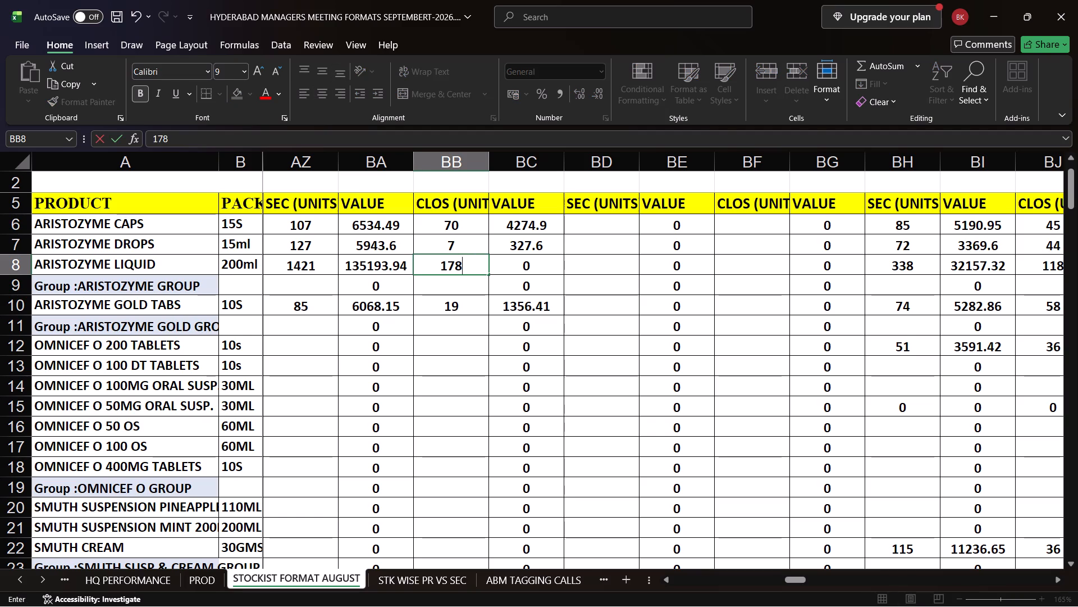
{"action": "key", "text": "Down"}
Enter the letter o as SEC units and 8 as CLOS units for AZIVENT 100mg SUSPENSION under SRI MAHESH.
{"action": "key", "text": "Left"}
{"action": "key", "text": "Left"}
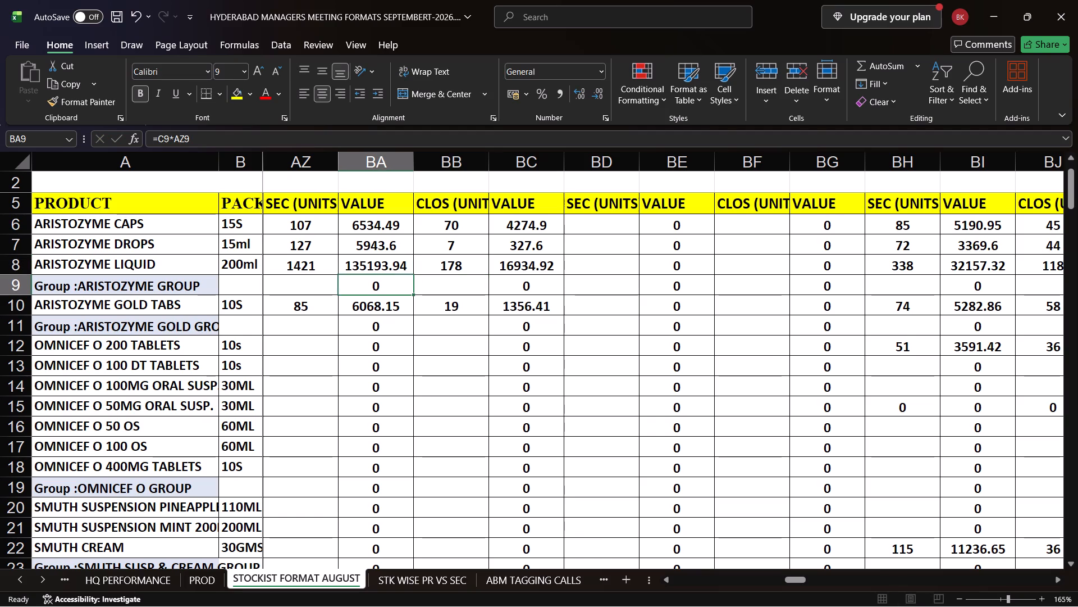
{"action": "key", "text": "Down"}
{"action": "key", "text": "Down"}
{"action": "key", "text": "Down"}
{"action": "key", "text": "Down"}
{"action": "key", "text": "Down"}
{"action": "key", "text": "Down"}
{"action": "key", "text": "Down"}
{"action": "key", "text": "Down"}
{"action": "key", "text": "Down"}
{"action": "key", "text": "Down"}
{"action": "key", "text": "Down"}
{"action": "key", "text": "Down"}
{"action": "key", "text": "Down"}
{"action": "key", "text": "Down"}
{"action": "key", "text": "Down"}
{"action": "key", "text": "Down"}
{"action": "key", "text": "Down"}
{"action": "key", "text": "Down"}
{"action": "key", "text": "Down"}
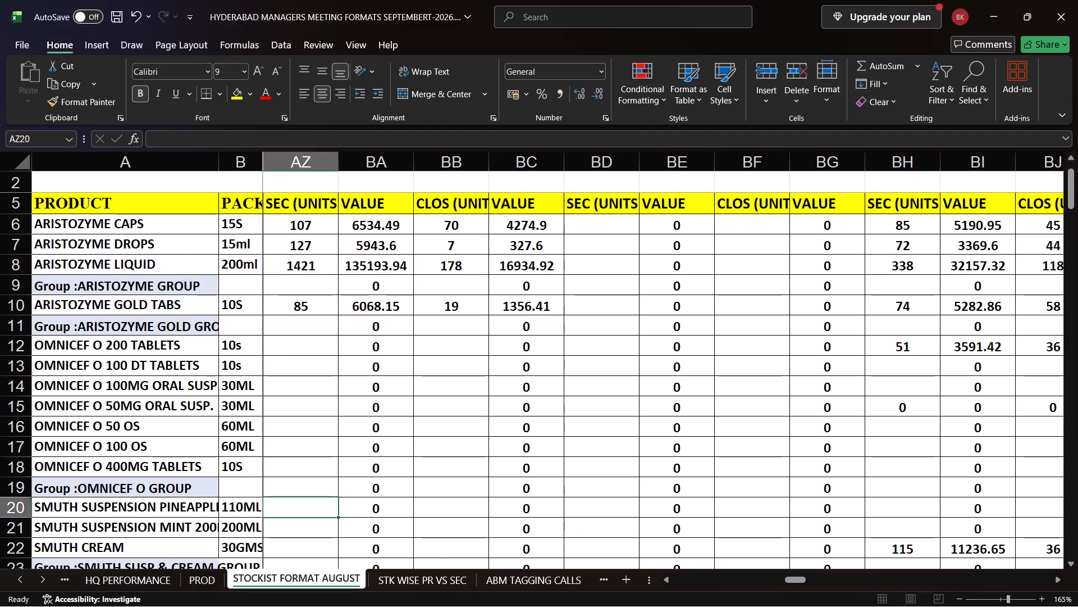
{"action": "key", "text": "Down"}
{"action": "key", "text": "Down"}
{"action": "key", "text": "Down"}
{"action": "key", "text": "Down"}
{"action": "key", "text": "Down"}
{"action": "key", "text": "Down"}
{"action": "key", "text": "Down"}
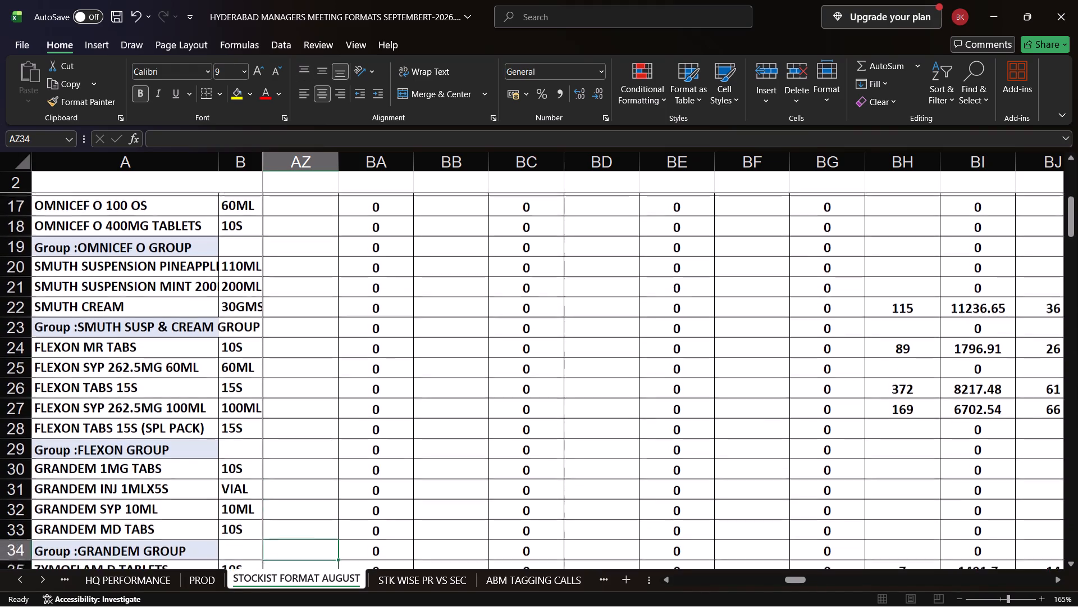
{"action": "key", "text": "Down"}
{"action": "key", "text": "Down"}
{"action": "key", "text": "Down"}
{"action": "key", "text": "Down"}
{"action": "key", "text": "Down"}
{"action": "key", "text": "Down"}
{"action": "key", "text": "Down"}
{"action": "key", "text": "Down"}
{"action": "key", "text": "Down"}
{"action": "key", "text": "Down"}
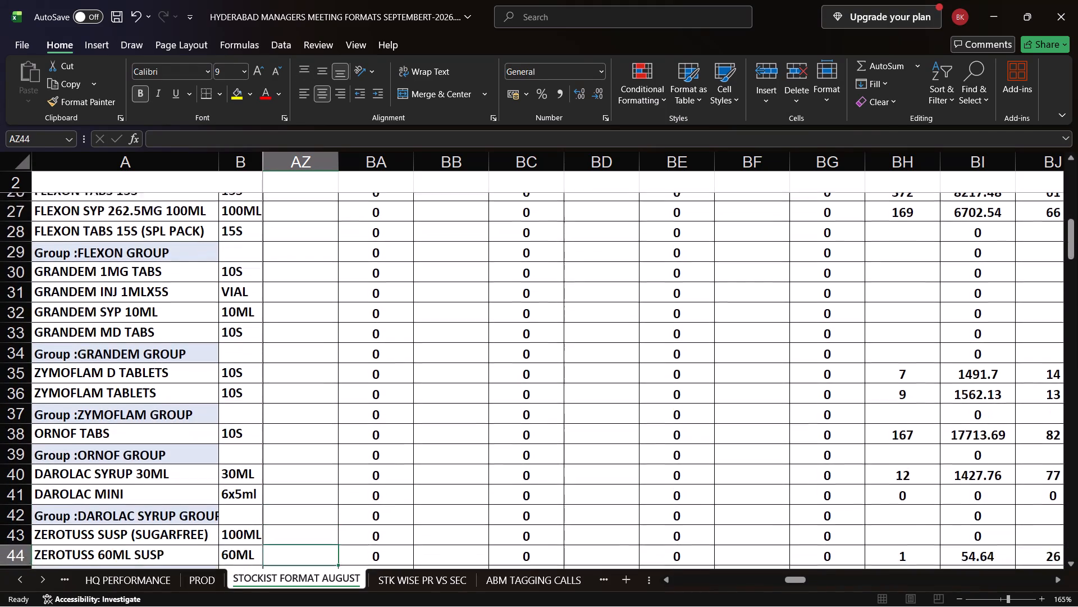
{"action": "key", "text": "Down"}
{"action": "key", "text": "Down"}
{"action": "key", "text": "Down"}
{"action": "key", "text": "Down"}
{"action": "key", "text": "Down"}
{"action": "key", "text": "Down"}
{"action": "key", "text": "Down"}
{"action": "key", "text": "Down"}
{"action": "key", "text": "Down"}
{"action": "key", "text": "Down"}
{"action": "key", "text": "Down"}
{"action": "key", "text": "Down"}
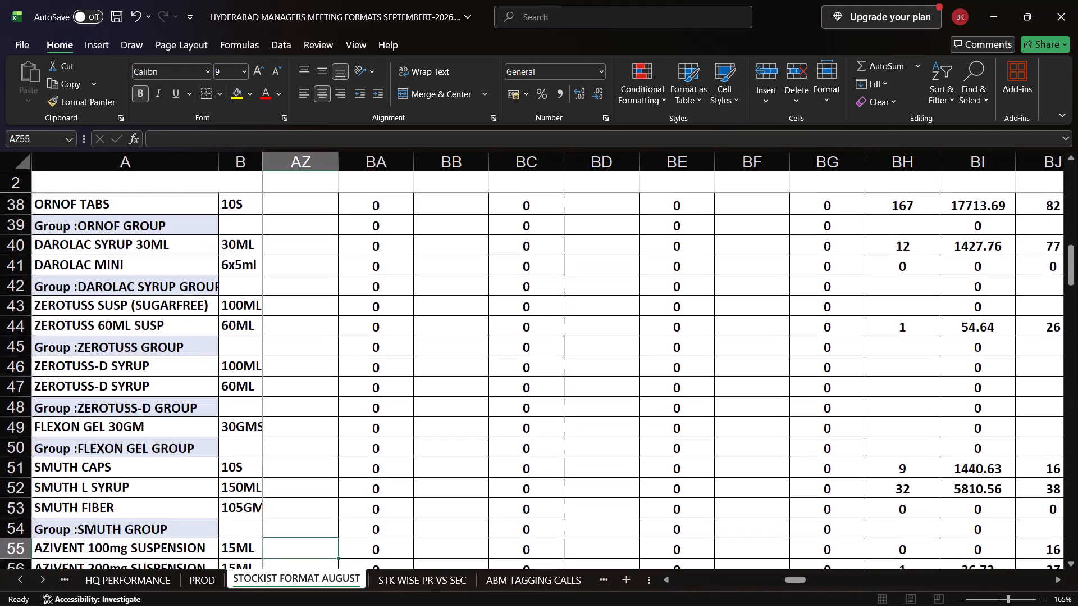
{"action": "key", "text": "Down"}
{"action": "key", "text": "Up"}
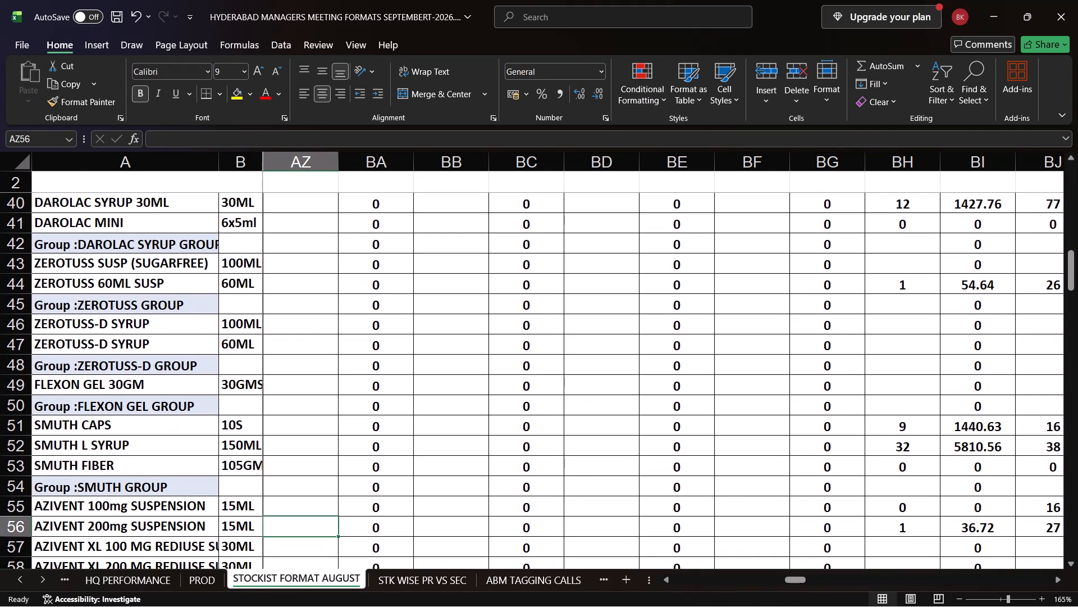
{"action": "key", "text": "Down"}
{"action": "key", "text": "Down"}
{"action": "key", "text": "Down"}
{"action": "key", "text": "Up"}
{"action": "key", "text": "Up"}
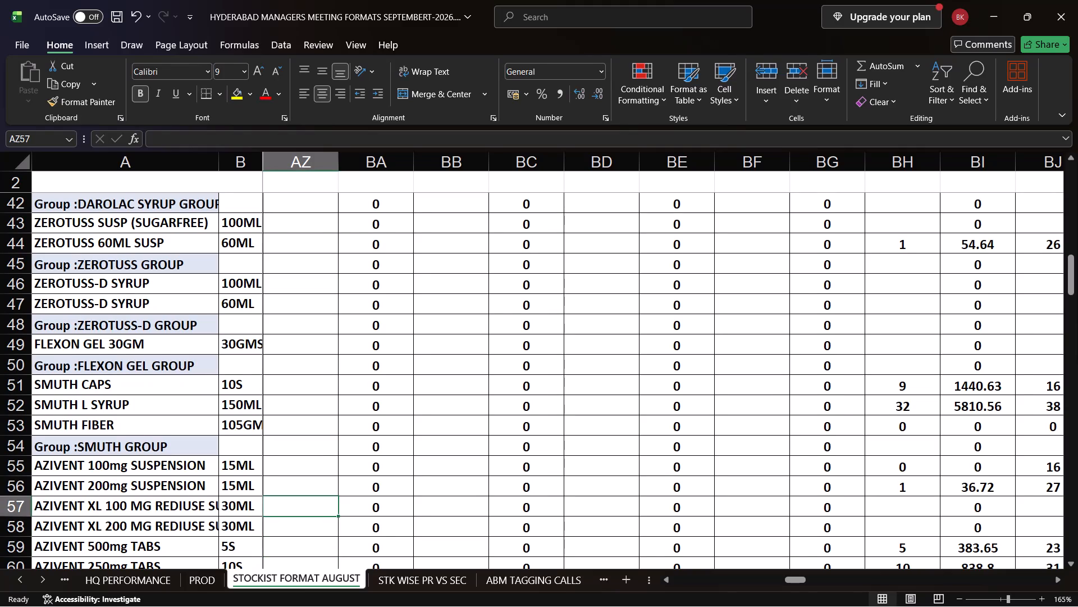
{"action": "key", "text": "Up"}
{"action": "key", "text": "Up"}
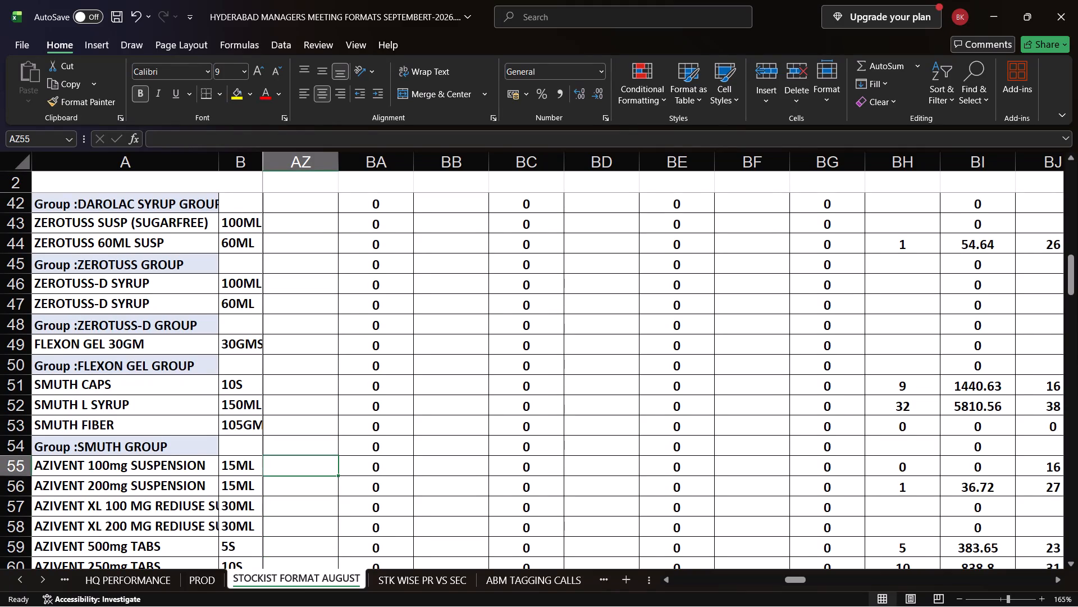
{"action": "key", "text": "o"}
{"action": "key", "text": "Right"}
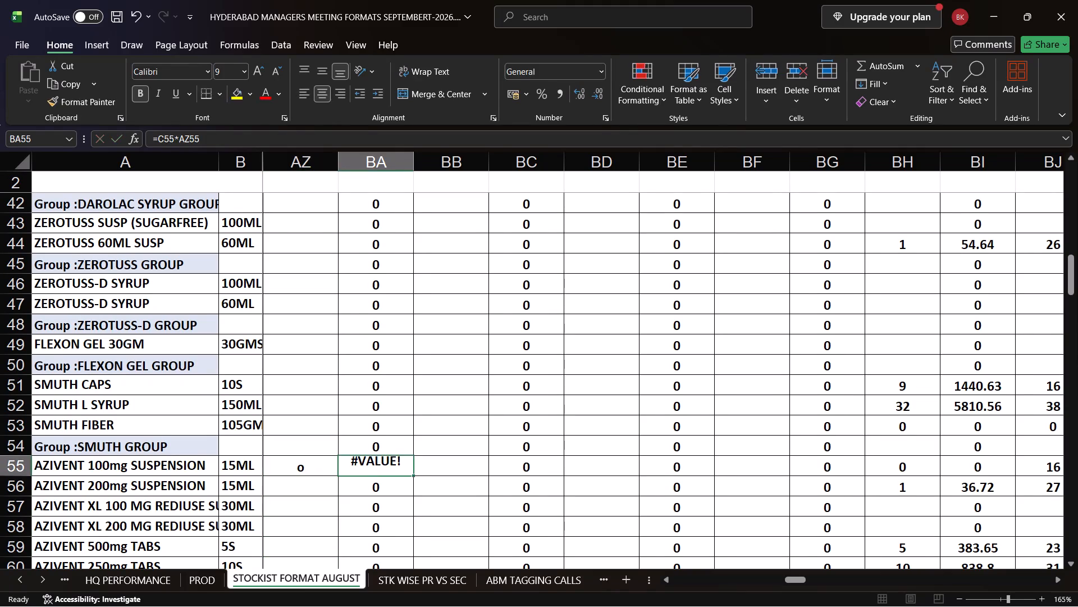
{"action": "key", "text": "Right"}
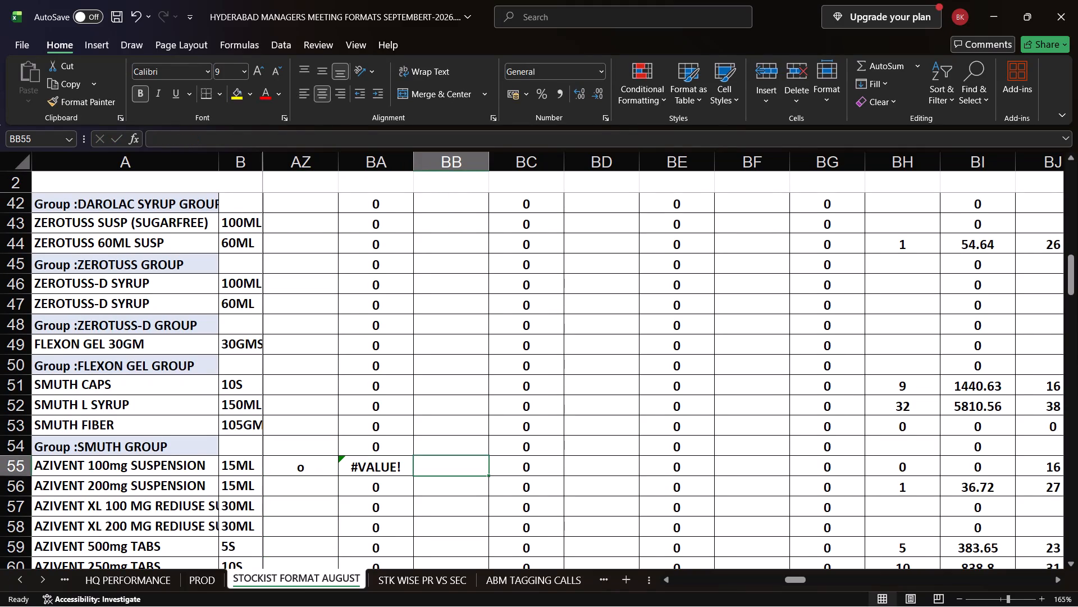
{"action": "key", "text": "8"}
{"action": "key", "text": "Down"}
Enter 0 SEC units and 17 CLOS units for AZIVENT 200mg SUSPENSION under SRI MAHESH.
{"action": "key", "text": "Left"}
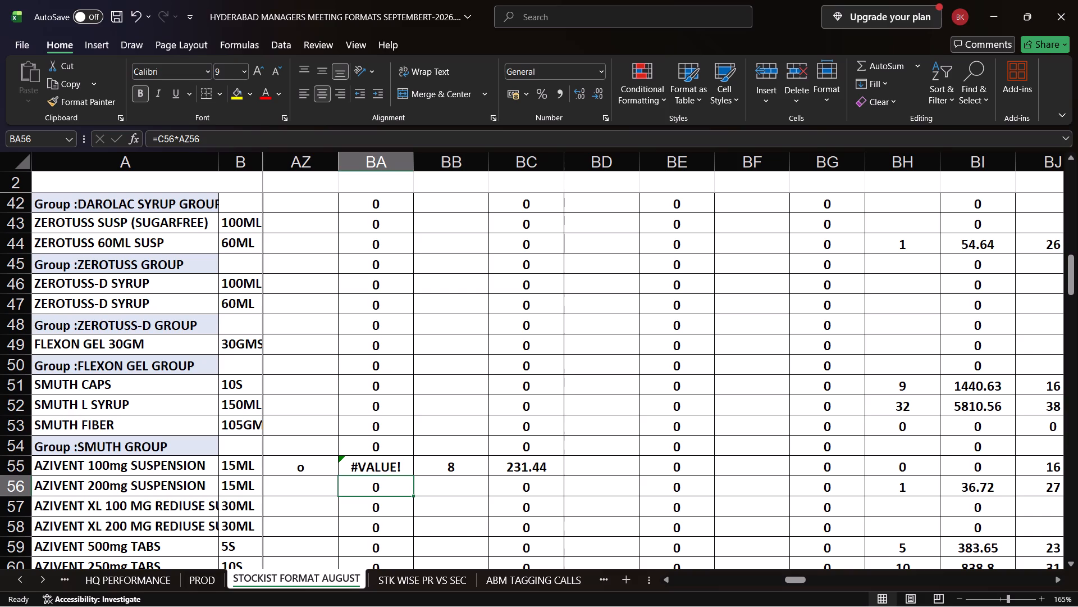
{"action": "key", "text": "Left"}
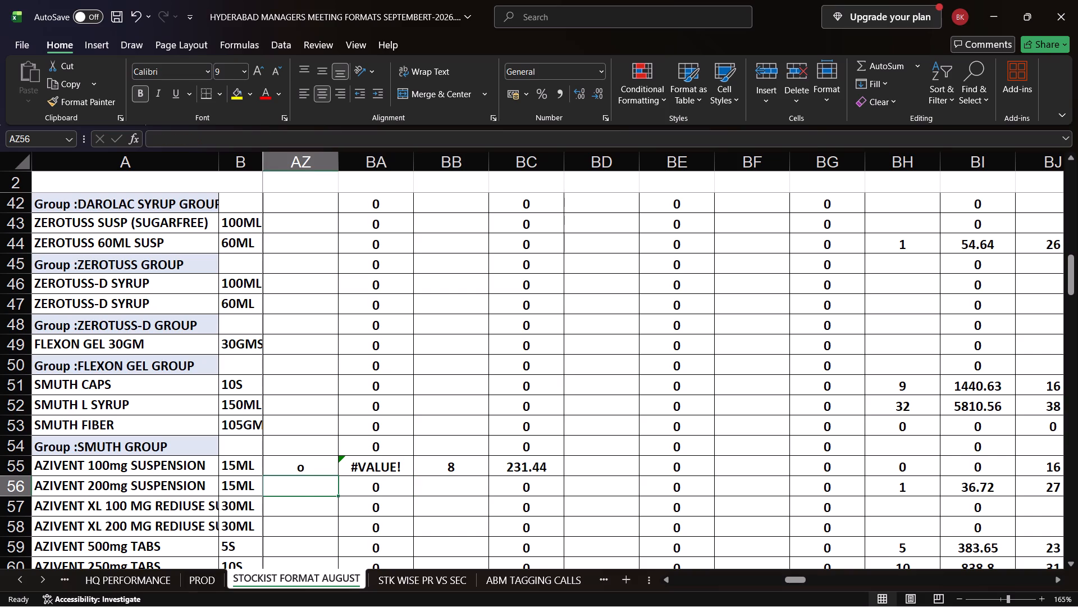
{"action": "key", "text": "0"}
{"action": "key", "text": "Right"}
{"action": "key", "text": "Right"}
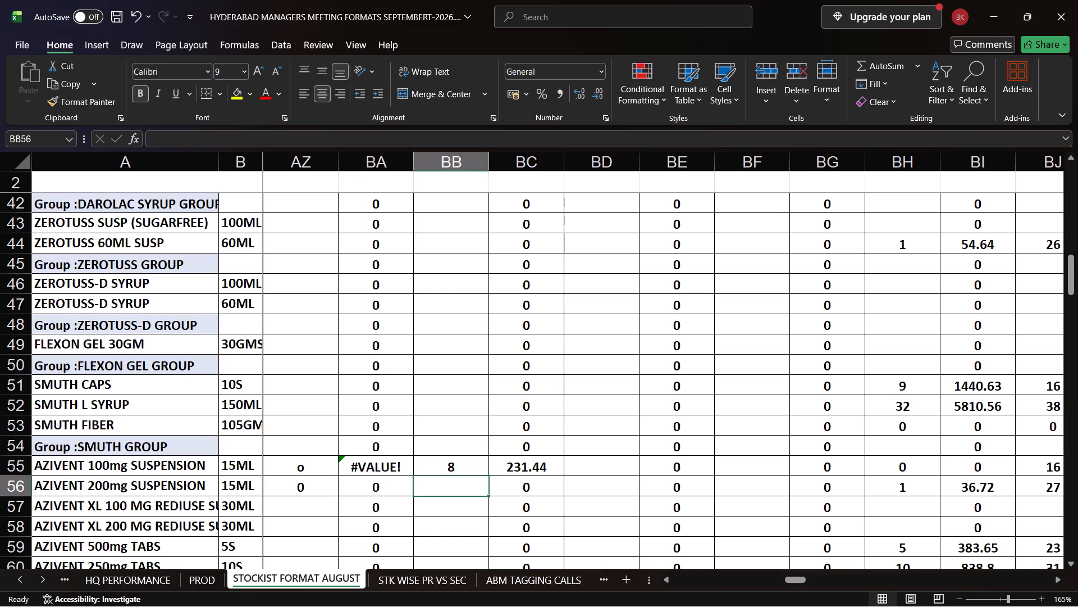
{"action": "type", "text": "17"}
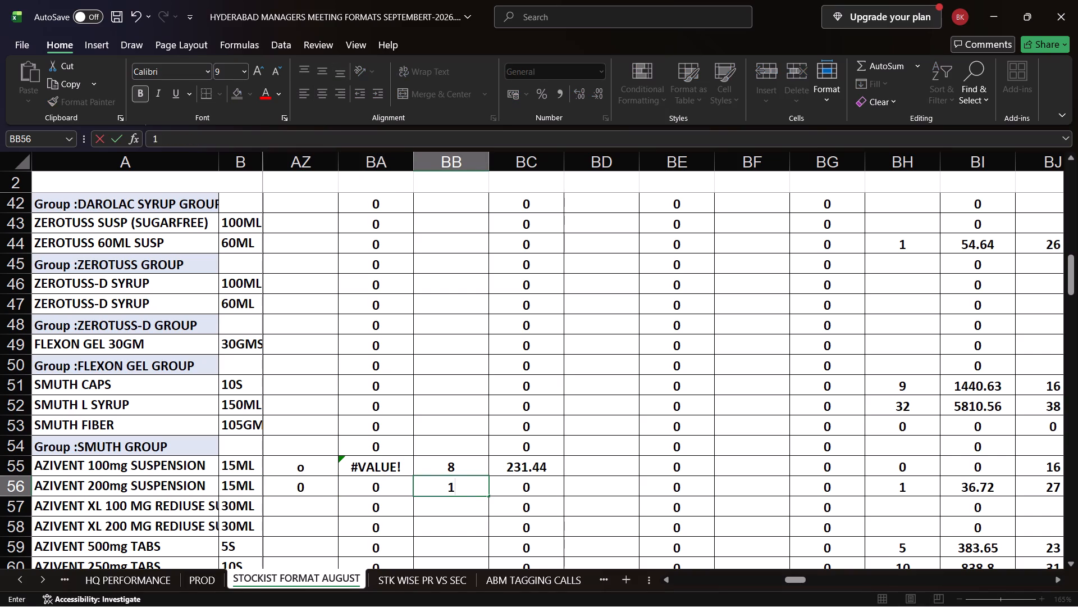
{"action": "key", "text": "Left"}
Replace the SEC value formula for AZIVENT 100mg SUSPENSION under SRI MAHESH with 0.
{"action": "key", "text": "Up"}
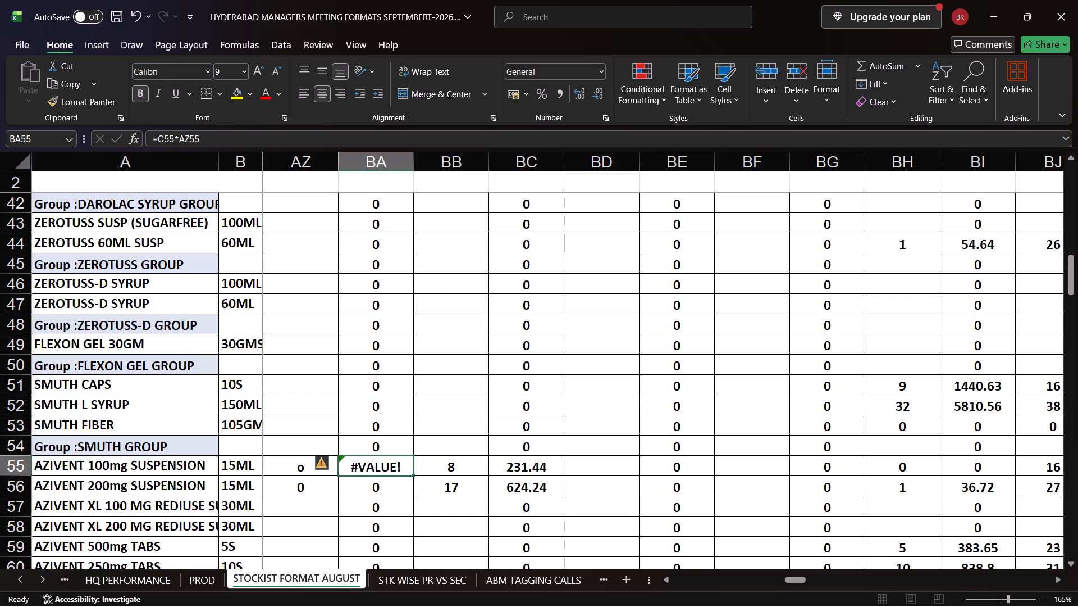
{"action": "key", "text": "0"}
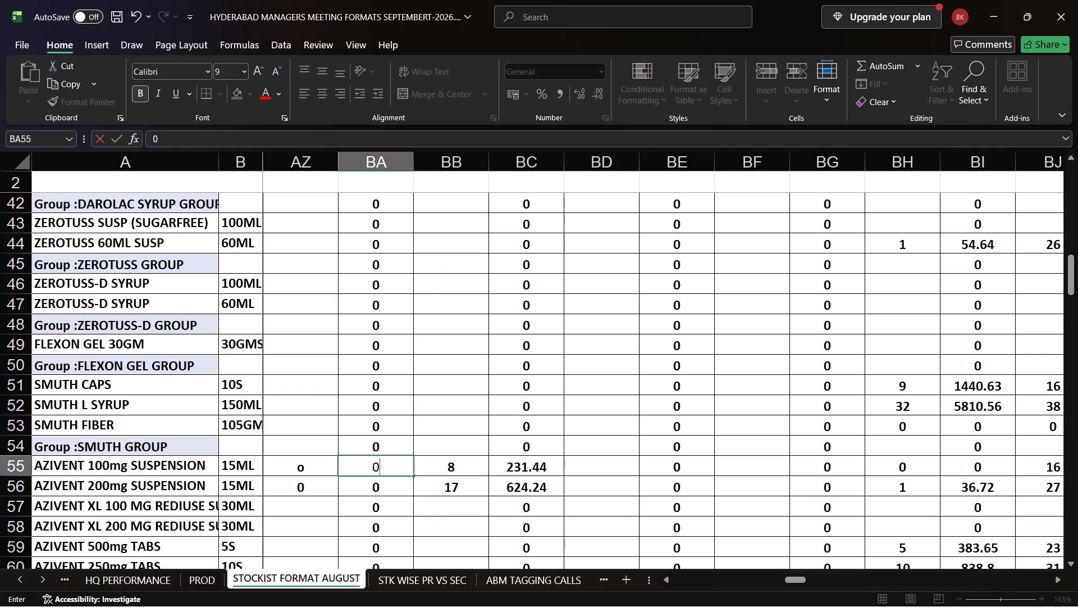
{"action": "key", "text": "Down"}
Enter 24 SEC units and 9 CLOS units for AZIVENT 250mg TABS under SRI MAHESH.
{"action": "key", "text": "Down"}
{"action": "key", "text": "Left"}
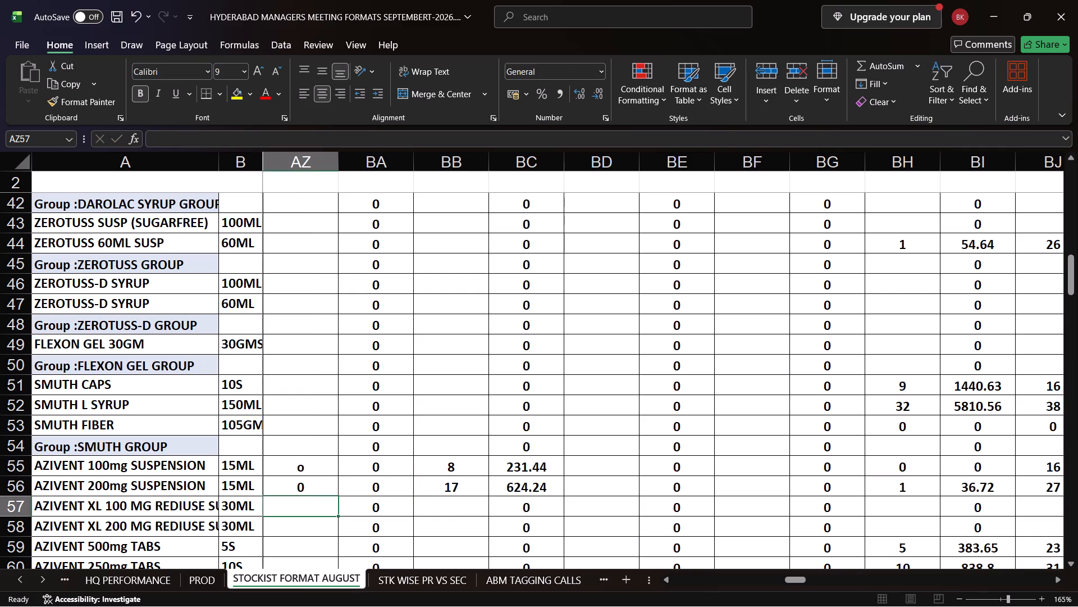
{"action": "key", "text": "Down"}
{"action": "key", "text": "Down"}
{"action": "key", "text": "Down"}
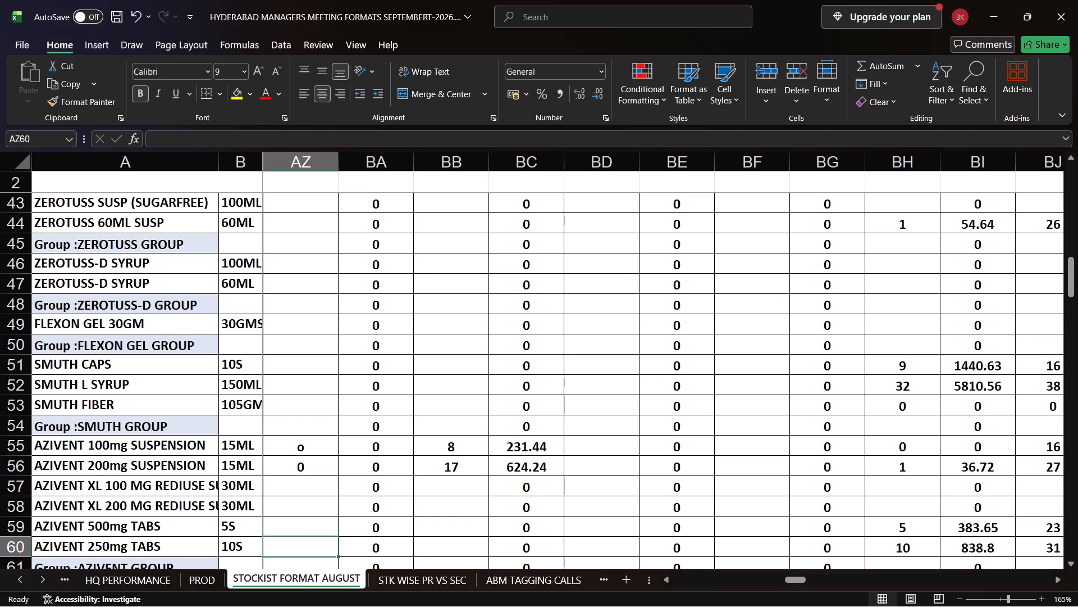
{"action": "type", "text": "24"}
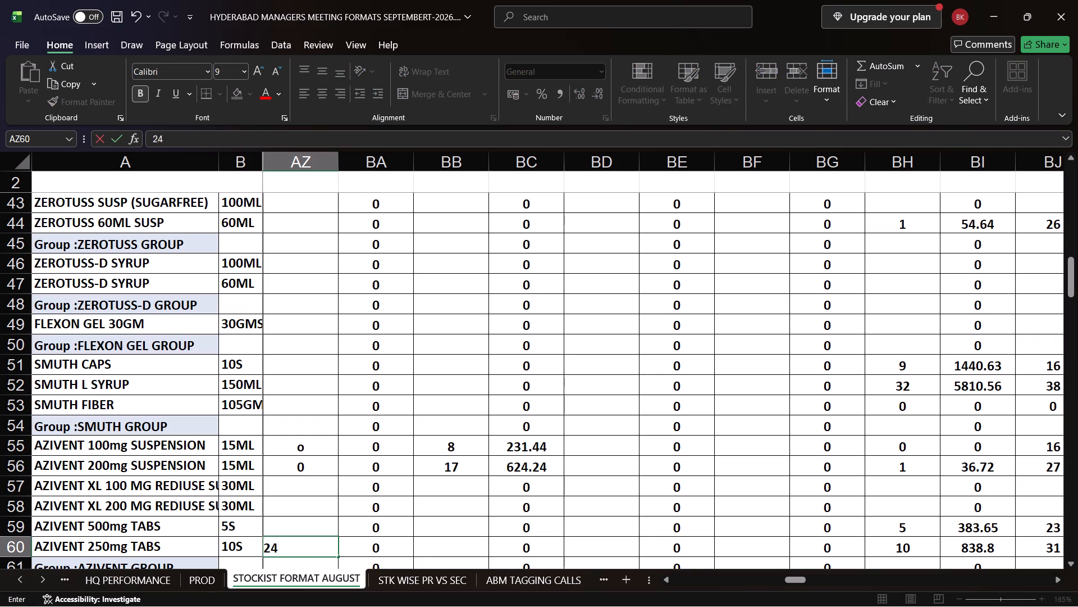
{"action": "key", "text": "Right"}
{"action": "key", "text": "Right"}
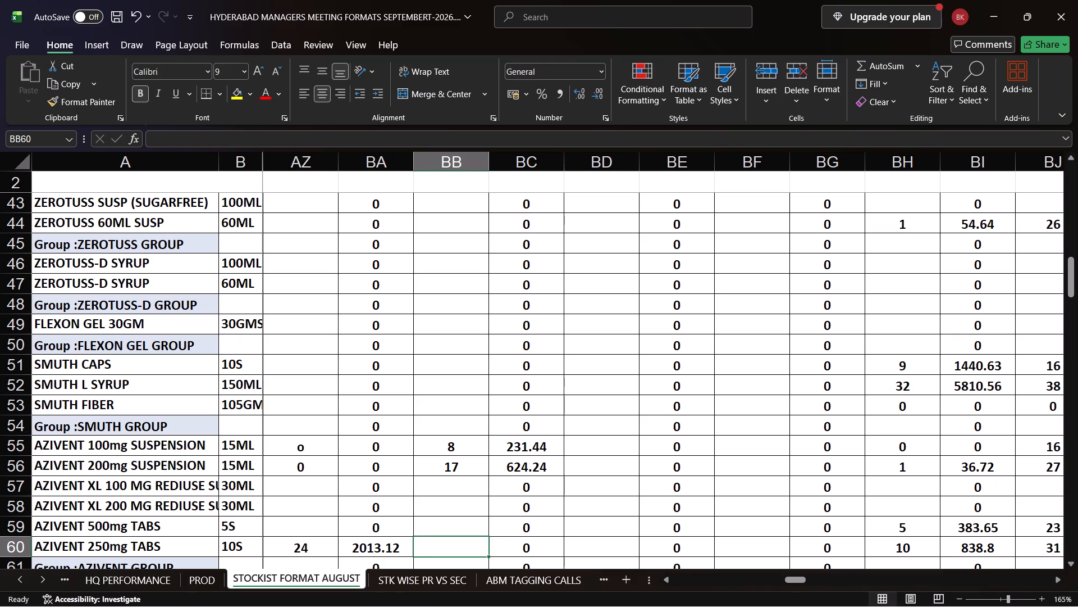
{"action": "key", "text": "9"}
{"action": "key", "text": "Left"}
Set the SEC units for AZIVENT 100mg SUSPENSION under SRI MAHESH to 0.
{"action": "key", "text": "Left"}
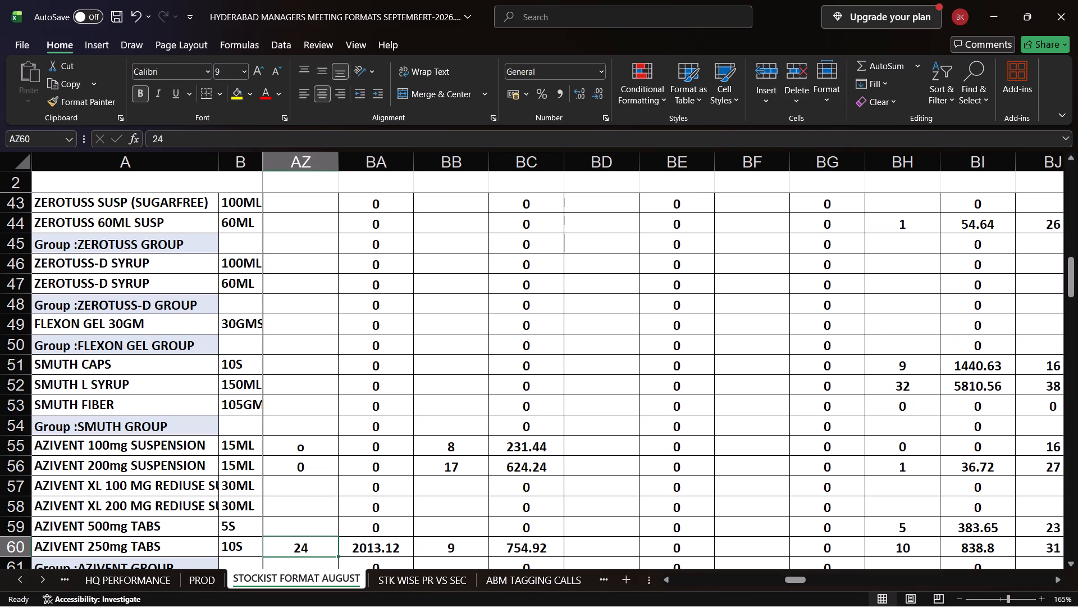
{"action": "key", "text": "Up"}
{"action": "key", "text": "Up"}
{"action": "key", "text": "Up"}
{"action": "key", "text": "Up"}
{"action": "key", "text": "Up"}
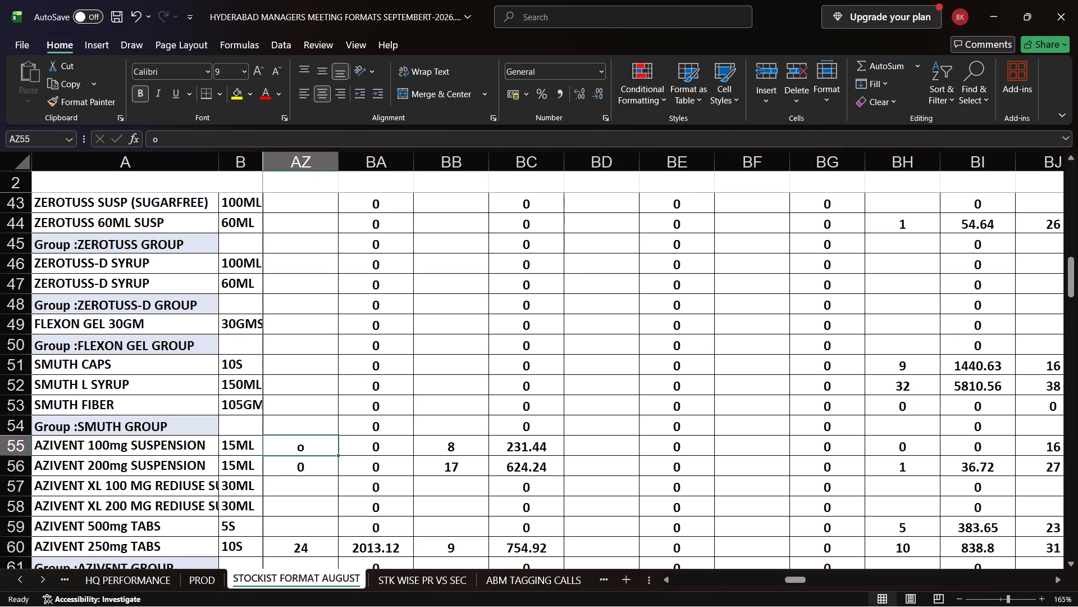
{"action": "key", "text": "0"}
{"action": "key", "text": "Down"}
Enter 24 SEC units and 23 CLOS units for AZIVENT 500mg TABS under SRI MAHESH.
{"action": "key", "text": "Down"}
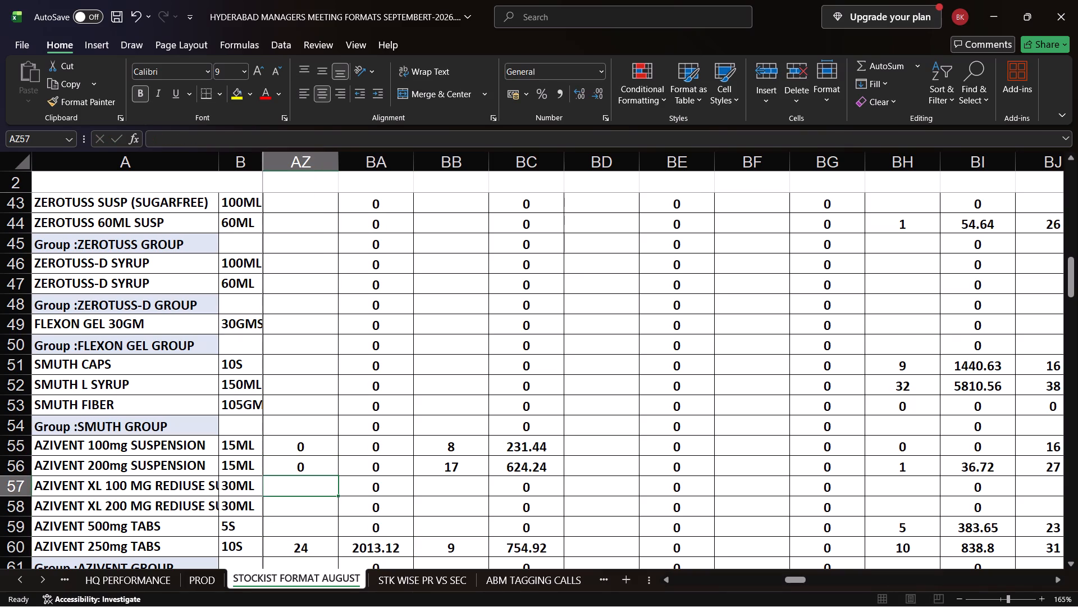
{"action": "key", "text": "Down"}
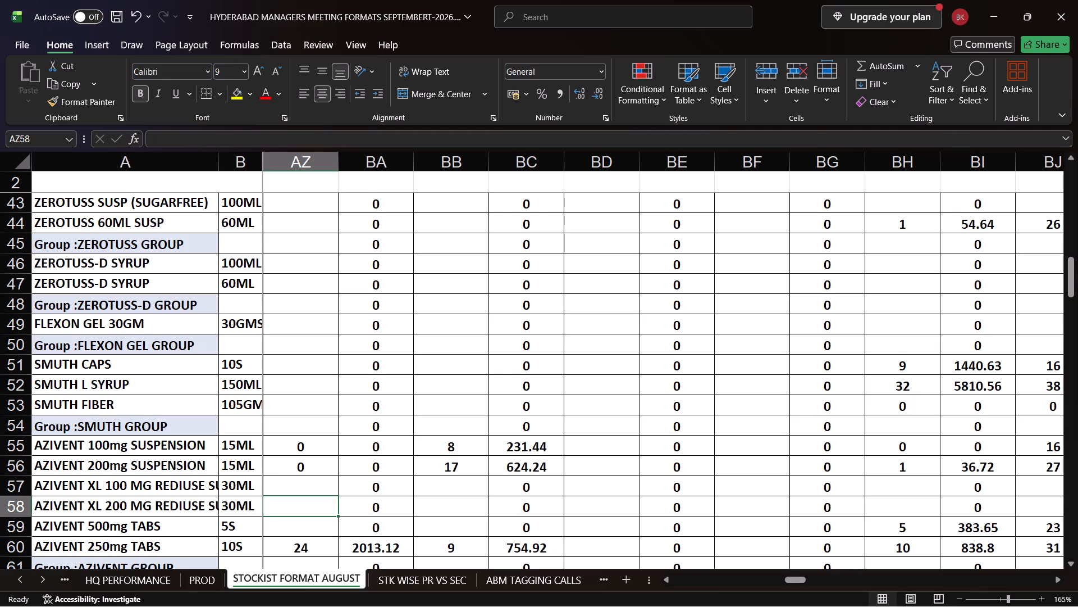
{"action": "key", "text": "Down"}
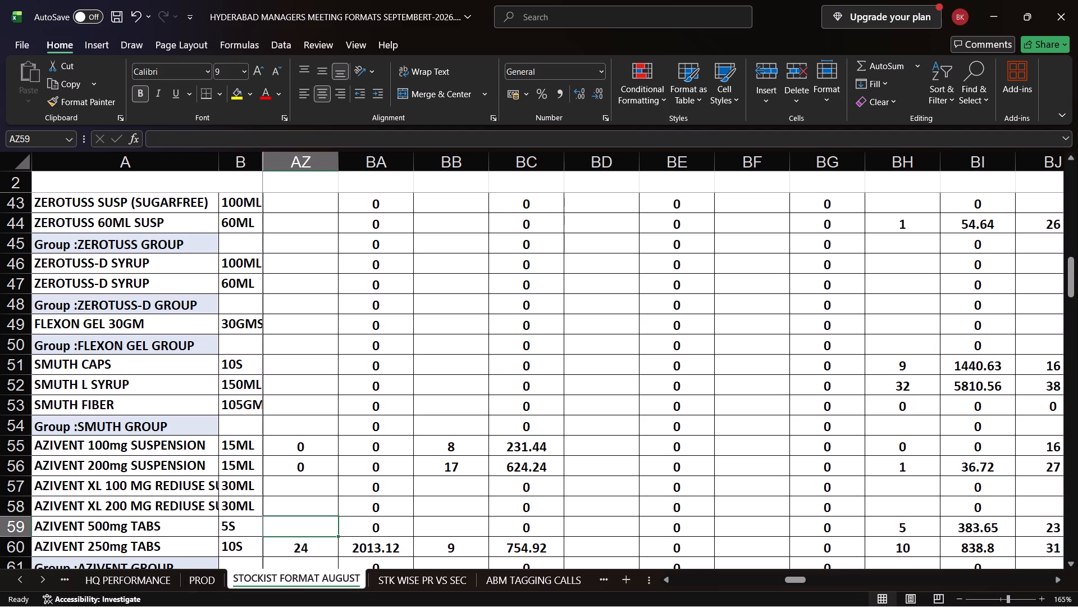
{"action": "type", "text": "24"}
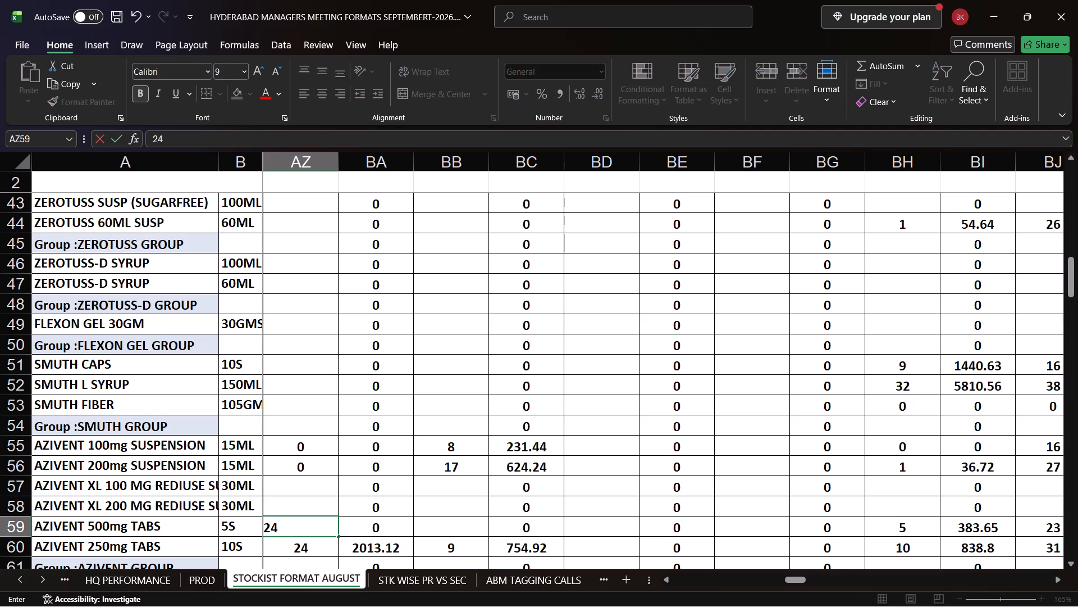
{"action": "key", "text": "Right"}
{"action": "key", "text": "Right"}
{"action": "type", "text": "23"}
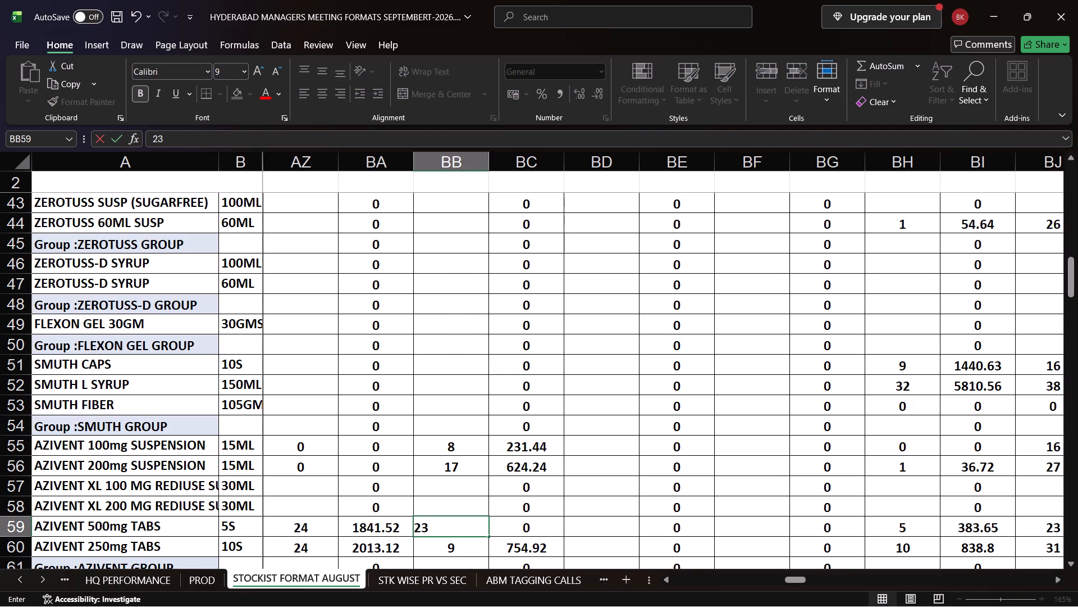
{"action": "key", "text": "Down"}
Enter 40 SEC units and 9 CLOS units for AZIVENT XL 100 MG REDIUSE 30ML under SRI MAHESH.
{"action": "key", "text": "Left"}
{"action": "key", "text": "Left"}
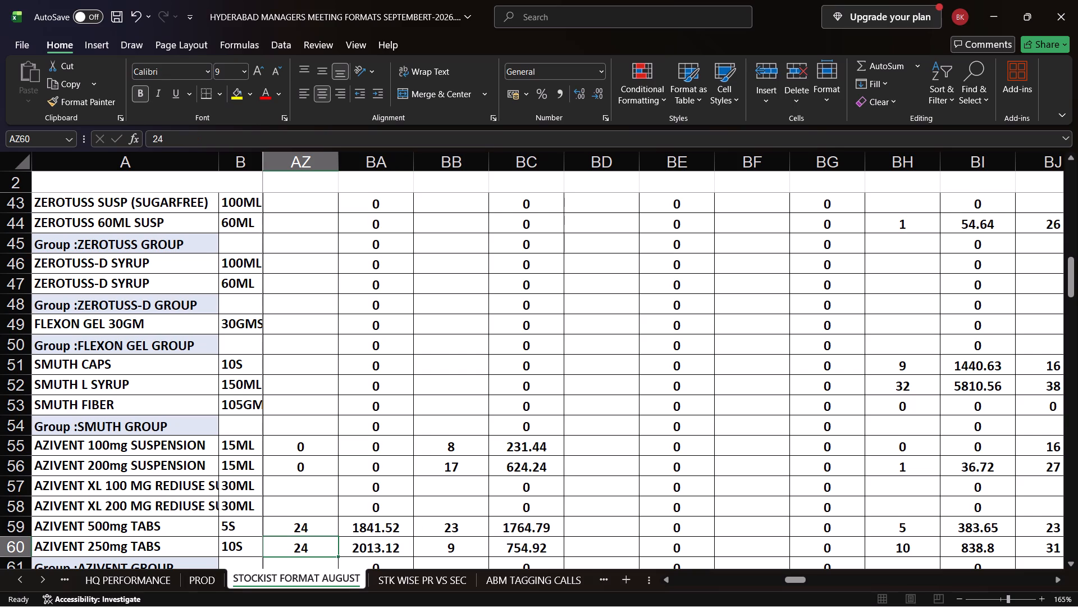
{"action": "key", "text": "Up"}
{"action": "key", "text": "Up"}
{"action": "key", "text": "Up"}
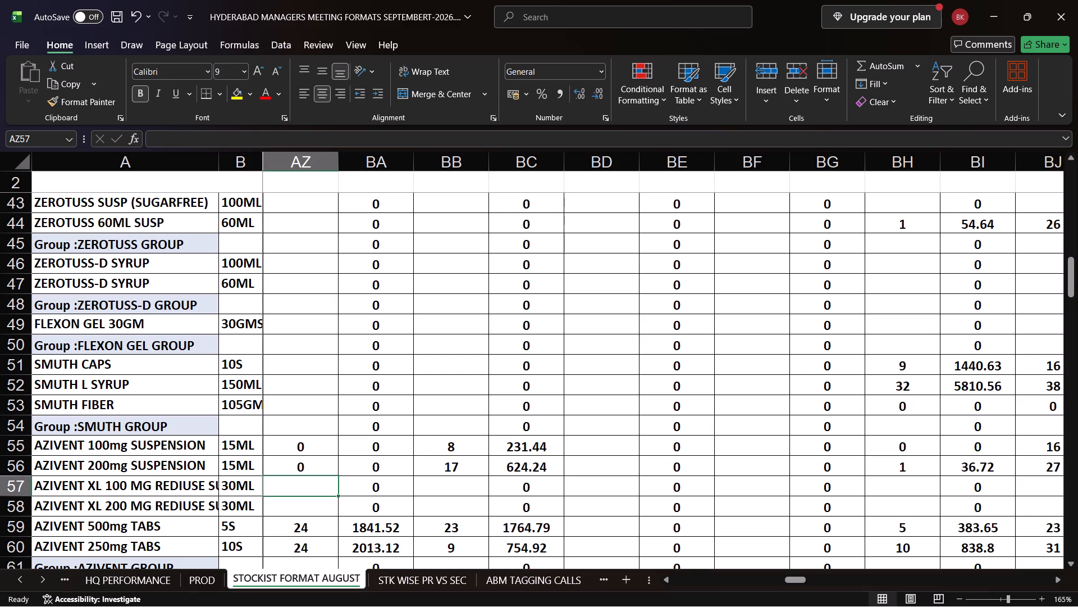
{"action": "key", "text": "4"}
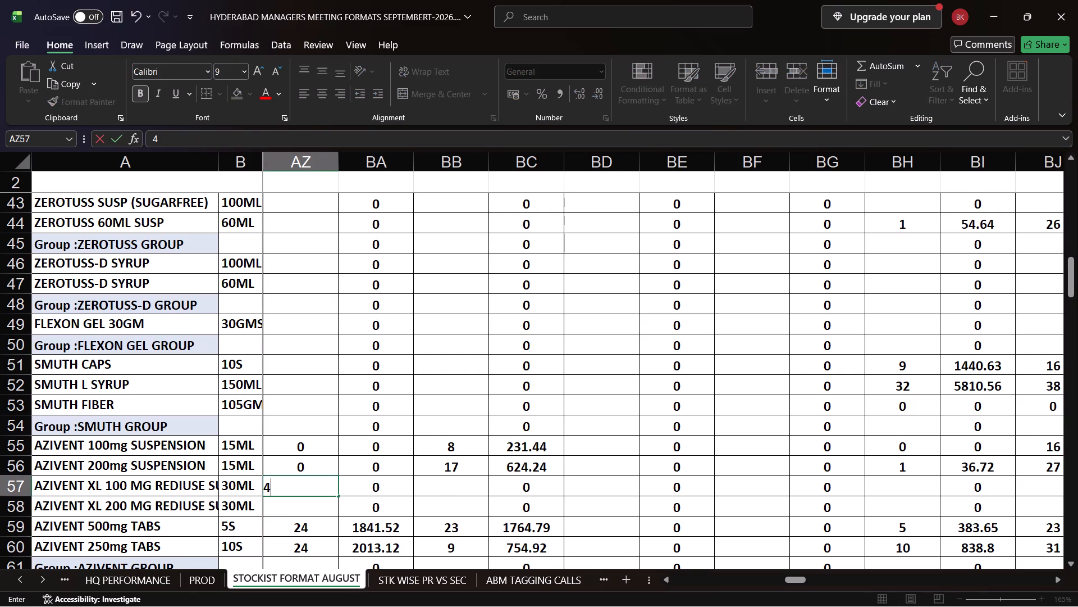
{"action": "key", "text": "0"}
{"action": "key", "text": "Right"}
{"action": "key", "text": "Right"}
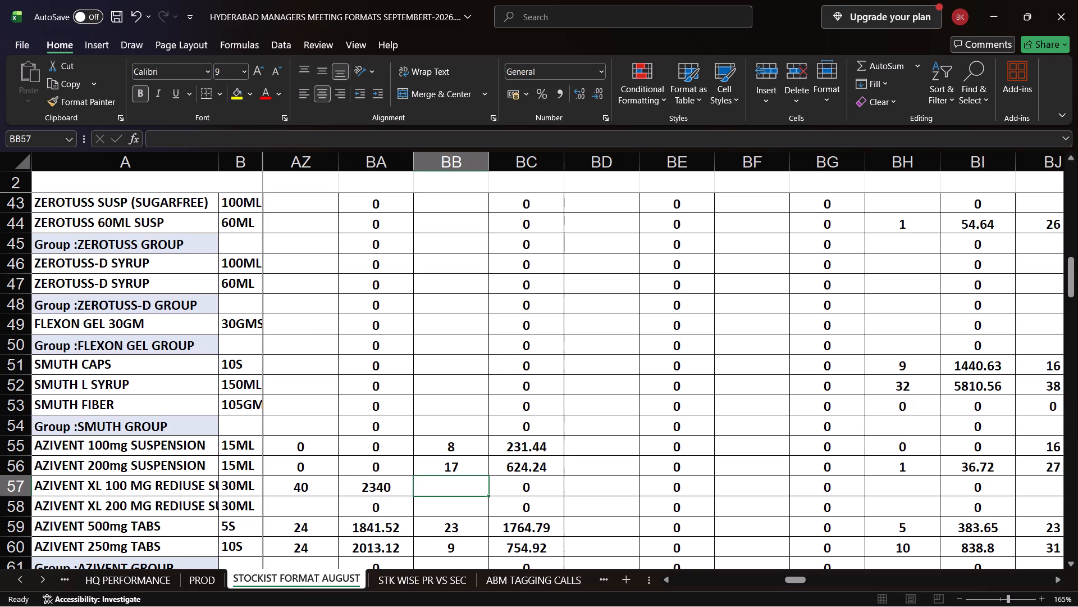
{"action": "key", "text": "9"}
{"action": "key", "text": "Down"}
Enter 56 SEC units and 11 CLOS units for AZIVENT XL 200 MG REDIUSE 30ML under SRI MAHESH.
{"action": "key", "text": "Left"}
{"action": "key", "text": "Left"}
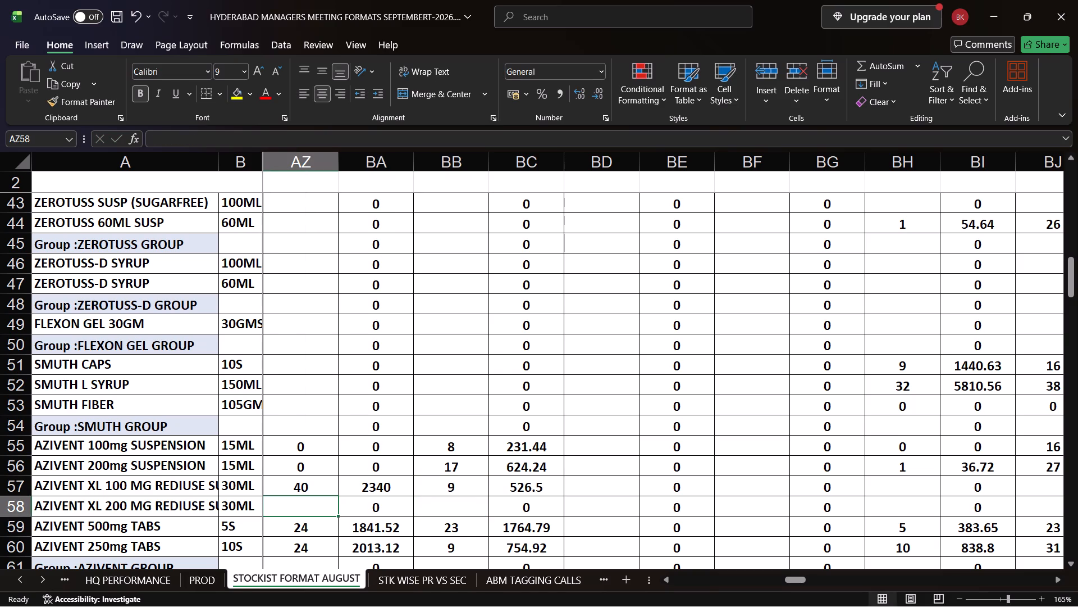
{"action": "type", "text": "56"}
{"action": "key", "text": "Right"}
{"action": "key", "text": "Right"}
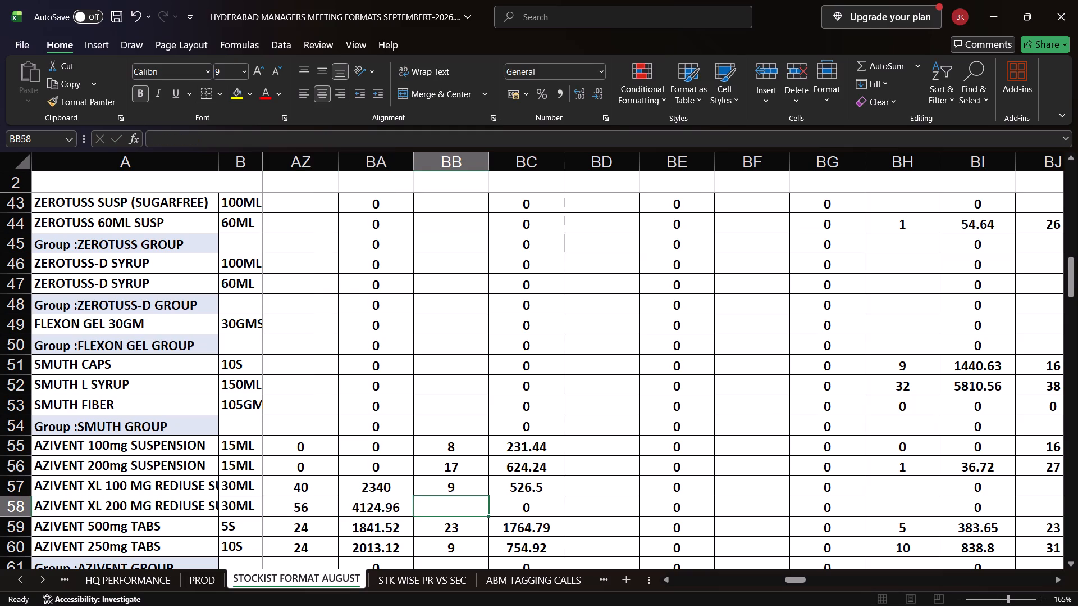
{"action": "type", "text": "11"}
{"action": "key", "text": "Down"}
Enter 87 SEC units and 16 CLOS units for BOSPI TABLETS under SRI MAHESH.
{"action": "key", "text": "Down"}
{"action": "key", "text": "Left"}
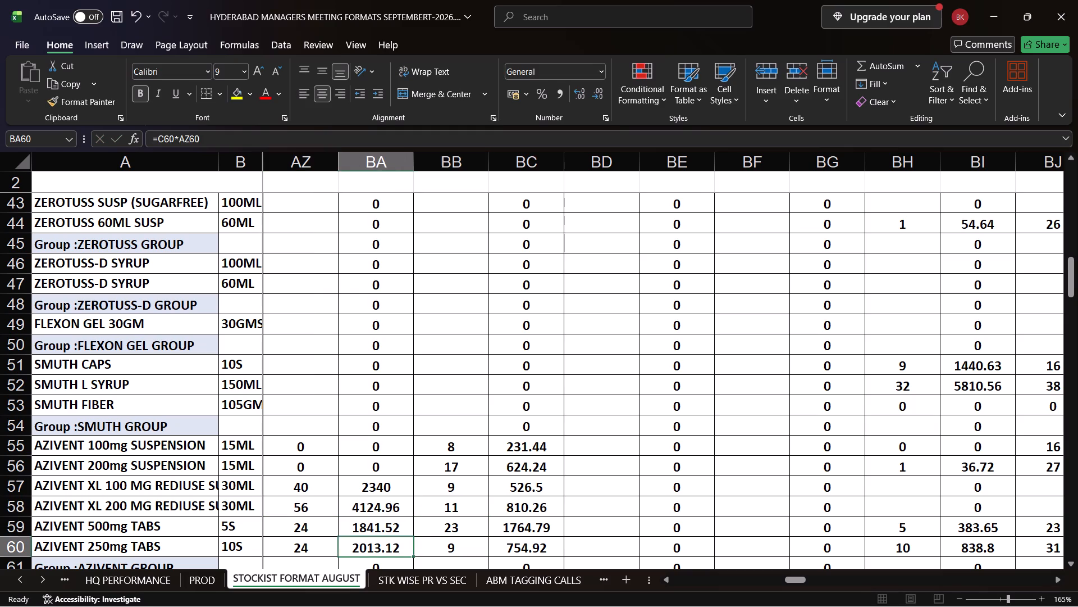
{"action": "key", "text": "Left"}
{"action": "key", "text": "Up"}
{"action": "key", "text": "Down"}
{"action": "key", "text": "Down"}
{"action": "key", "text": "Down"}
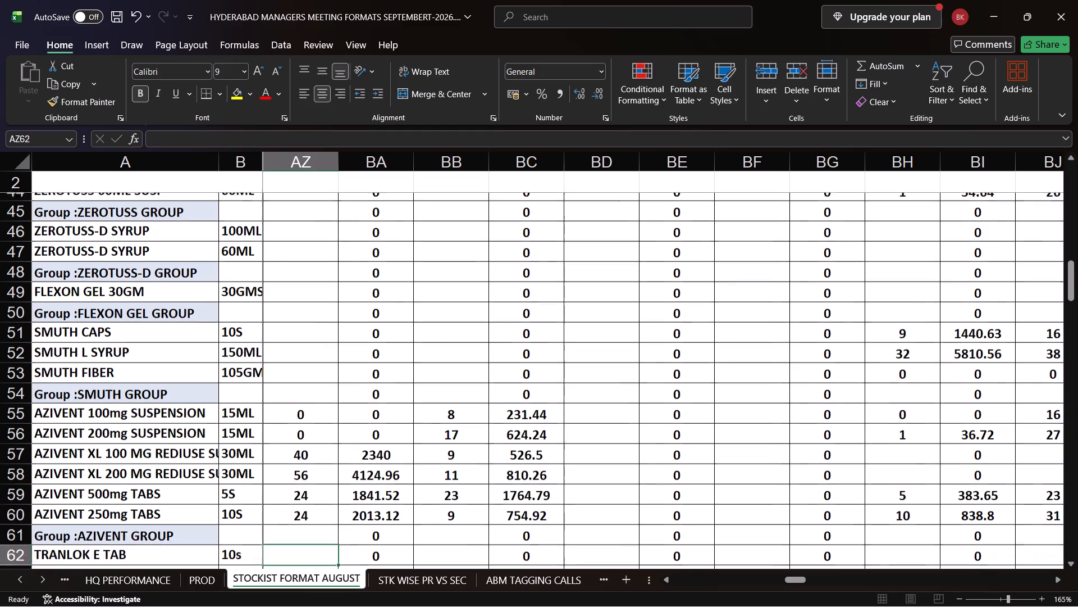
{"action": "key", "text": "Down"}
{"action": "key", "text": "Down"}
{"action": "key", "text": "Down"}
{"action": "key", "text": "Down"}
{"action": "key", "text": "Down"}
{"action": "key", "text": "Down"}
{"action": "key", "text": "Down"}
{"action": "key", "text": "Down"}
{"action": "key", "text": "Down"}
{"action": "key", "text": "Down"}
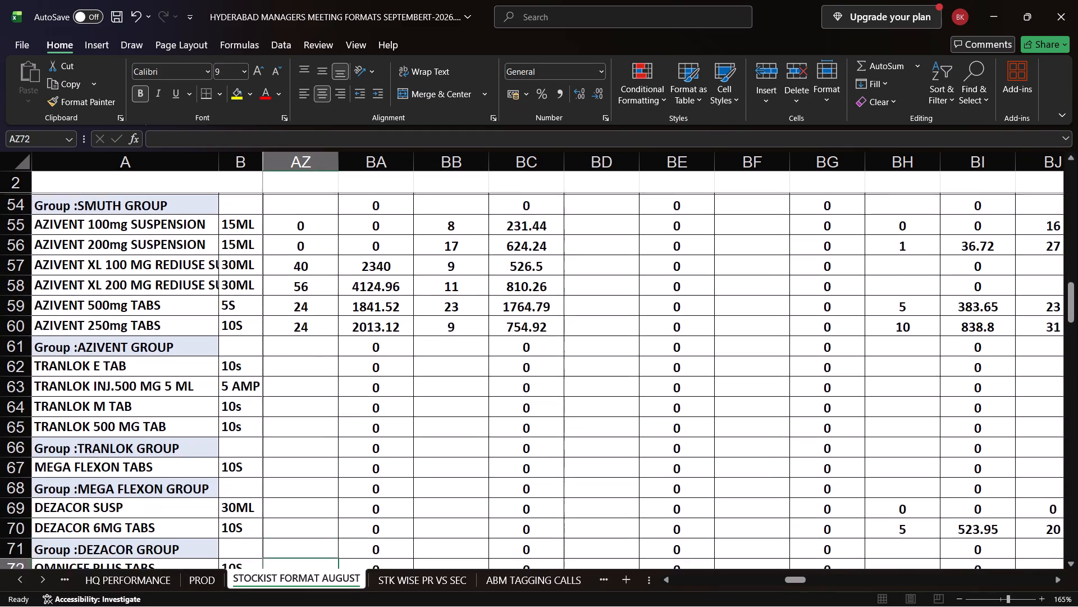
{"action": "key", "text": "Down"}
{"action": "key", "text": "Down"}
{"action": "key", "text": "Down"}
{"action": "key", "text": "Down"}
{"action": "key", "text": "Down"}
{"action": "key", "text": "Down"}
{"action": "key", "text": "Down"}
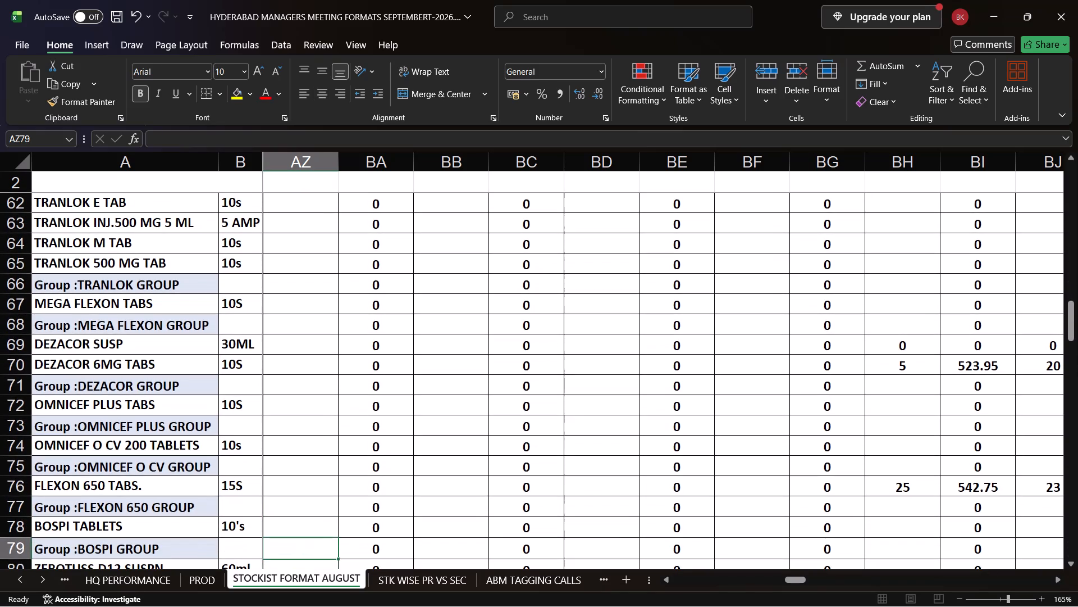
{"action": "key", "text": "Up"}
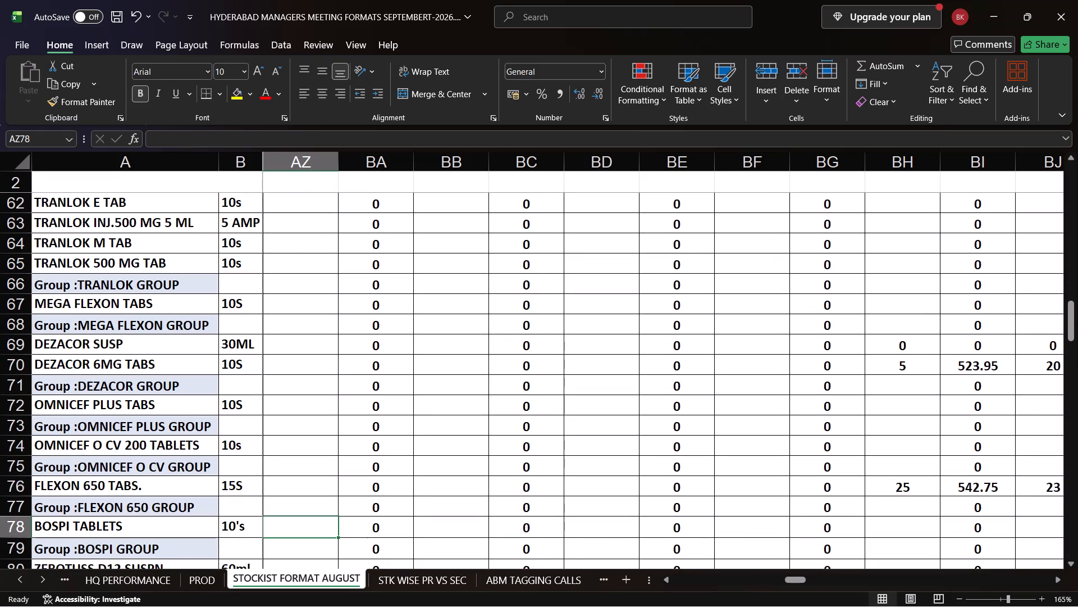
{"action": "type", "text": "87"}
{"action": "key", "text": "Right"}
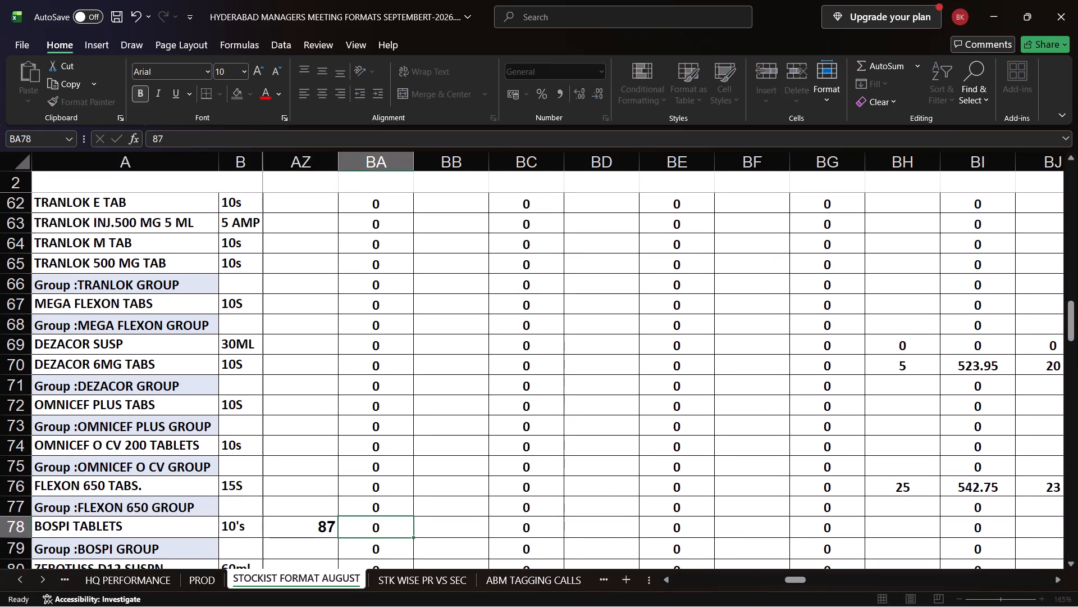
{"action": "key", "text": "Right"}
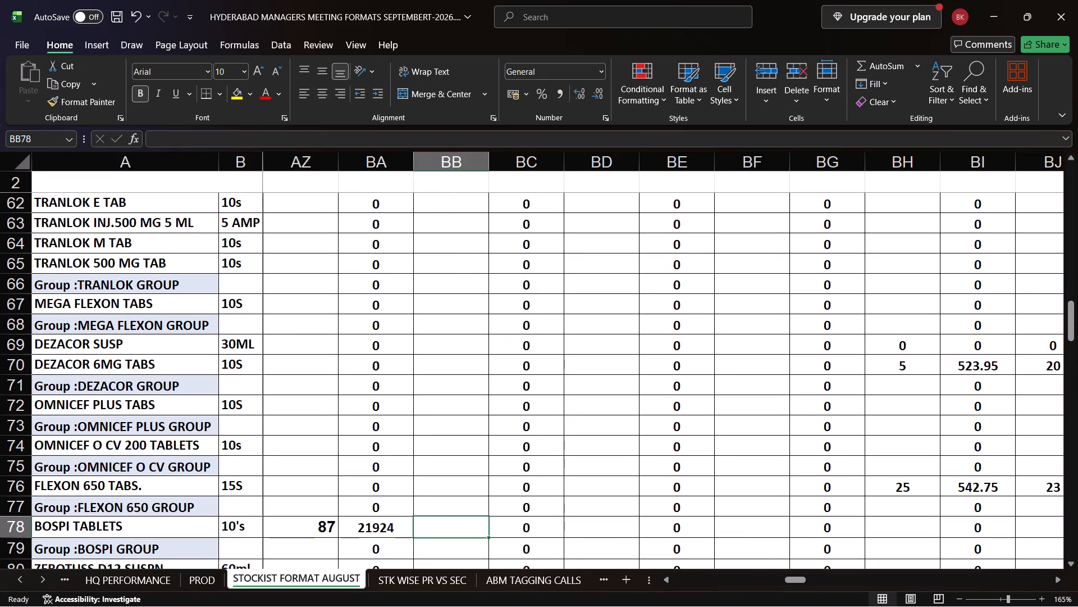
{"action": "type", "text": "16"}
{"action": "key", "text": "Down"}
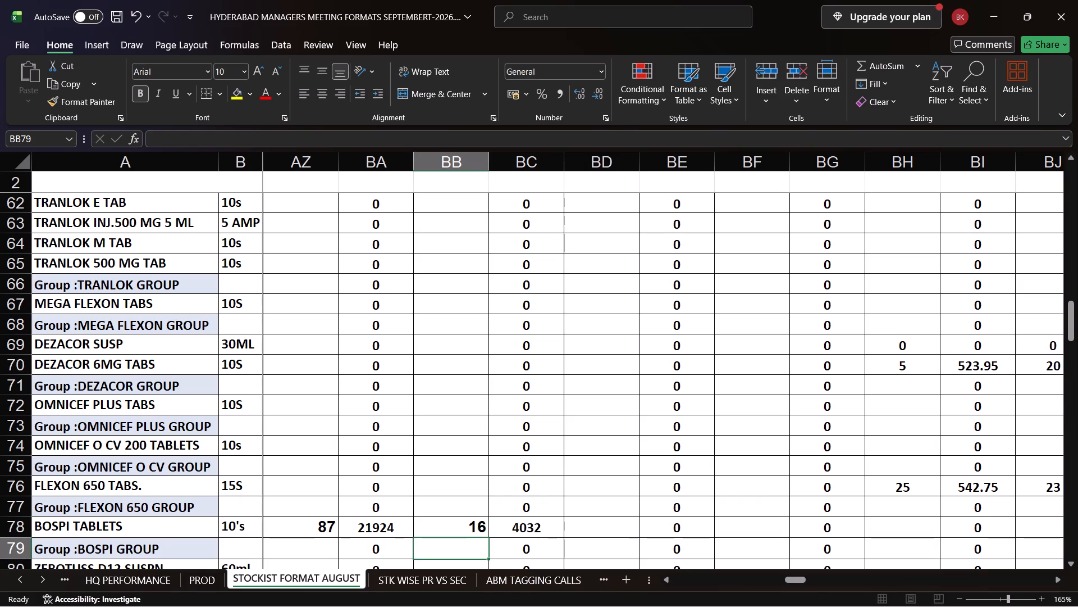
Enter 3 SEC units and 15 CLOS units for DAROLAC SYRUP 30ML under SRI MAHESH.
{"action": "key", "text": "Left"}
{"action": "key", "text": "Left"}
{"action": "key", "text": "Up"}
{"action": "key", "text": "Up"}
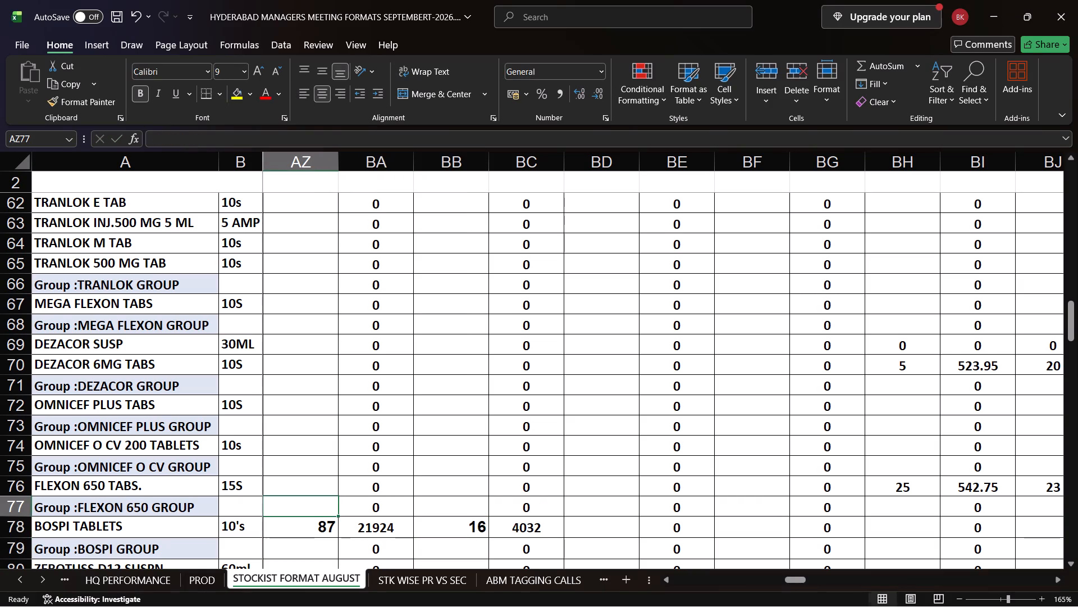
{"action": "key", "text": "Up"}
{"action": "key", "text": "Up"}
{"action": "key", "text": "Up"}
{"action": "key", "text": "Up"}
{"action": "key", "text": "Up"}
{"action": "key", "text": "Up"}
{"action": "key", "text": "Up"}
{"action": "key", "text": "Up"}
{"action": "key", "text": "Up"}
{"action": "key", "text": "Up"}
{"action": "key", "text": "Up"}
{"action": "key", "text": "Up"}
{"action": "key", "text": "Up"}
{"action": "key", "text": "Up"}
{"action": "key", "text": "Up"}
{"action": "key", "text": "Up"}
{"action": "key", "text": "Up"}
{"action": "key", "text": "Up"}
{"action": "key", "text": "Up"}
{"action": "key", "text": "Up"}
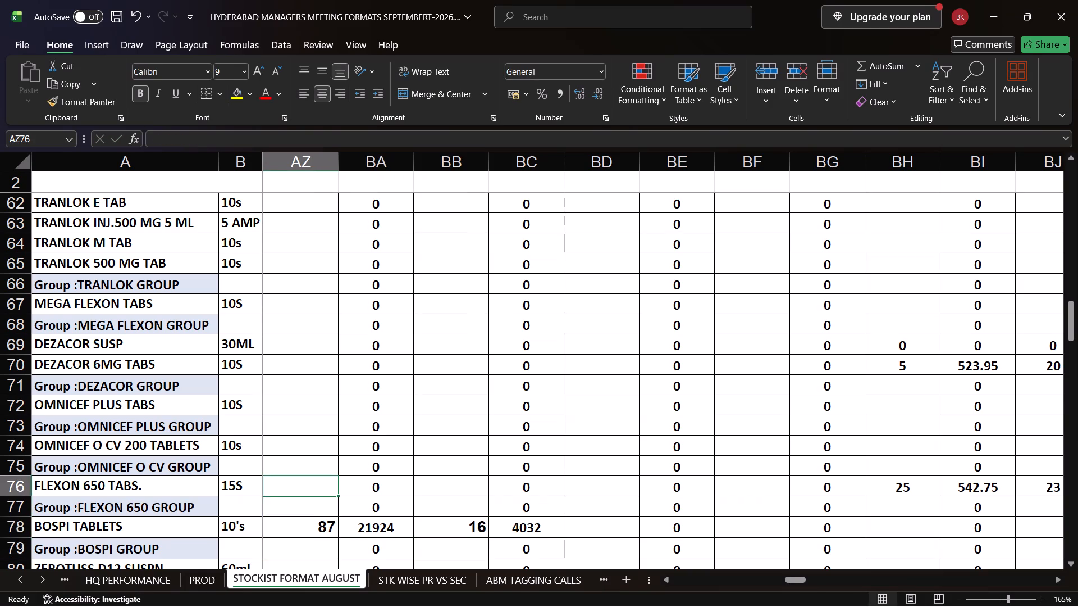
{"action": "key", "text": "Up"}
{"action": "key", "text": "Up"}
{"action": "key", "text": "Up"}
{"action": "key", "text": "Up"}
{"action": "key", "text": "Up"}
{"action": "key", "text": "Up"}
{"action": "key", "text": "Up"}
{"action": "key", "text": "Up"}
{"action": "key", "text": "Up"}
{"action": "key", "text": "Up"}
{"action": "key", "text": "Up"}
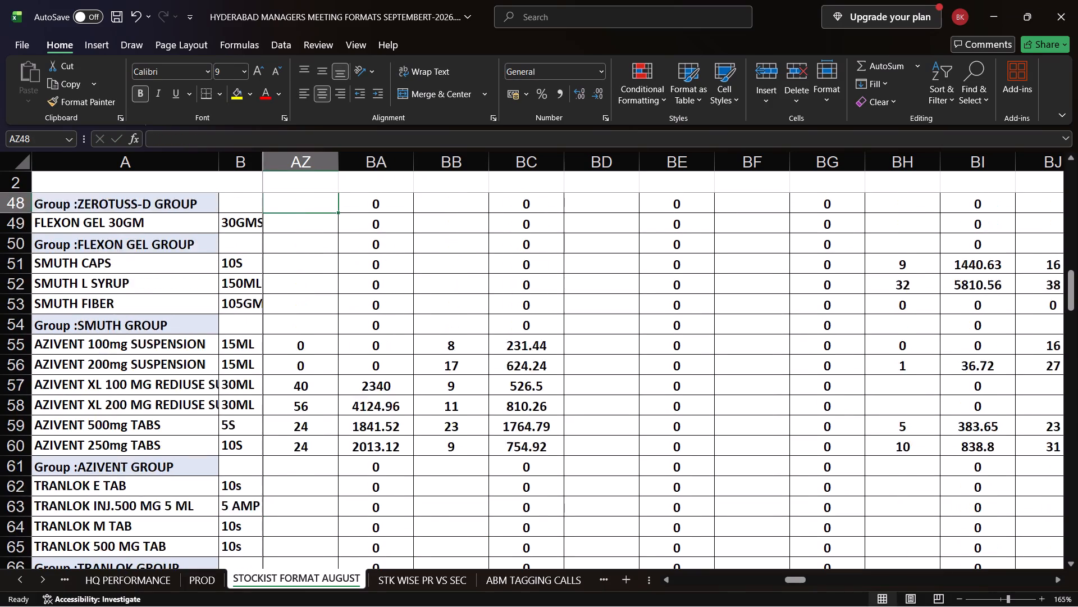
{"action": "key", "text": "Up"}
{"action": "key", "text": "Up"}
{"action": "key", "text": "Up"}
{"action": "key", "text": "Up"}
{"action": "key", "text": "Up"}
{"action": "key", "text": "Up"}
{"action": "key", "text": "Up"}
{"action": "key", "text": "Up"}
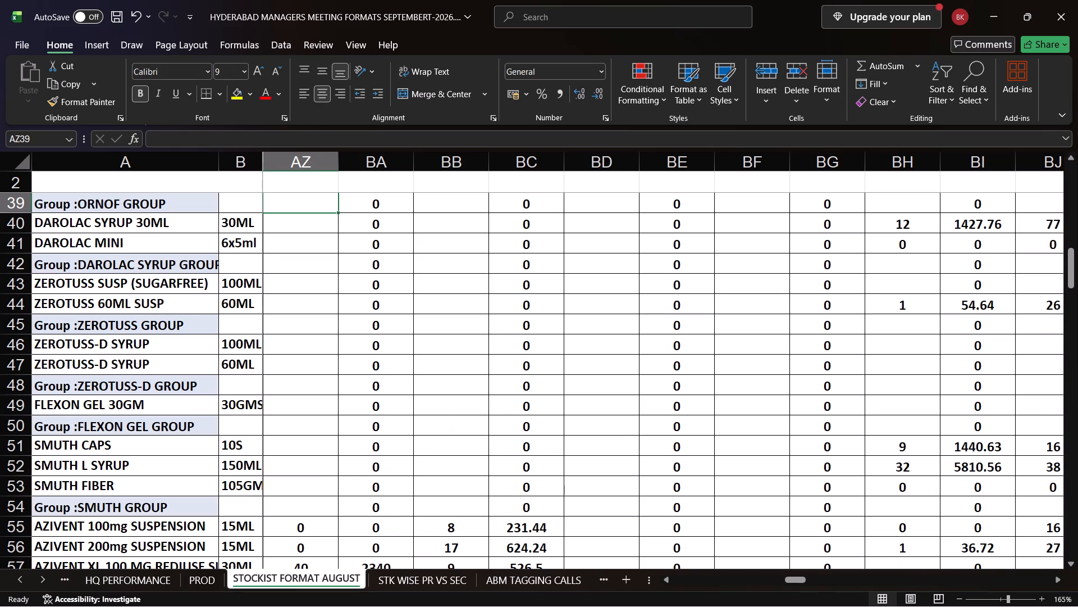
{"action": "key", "text": "Down"}
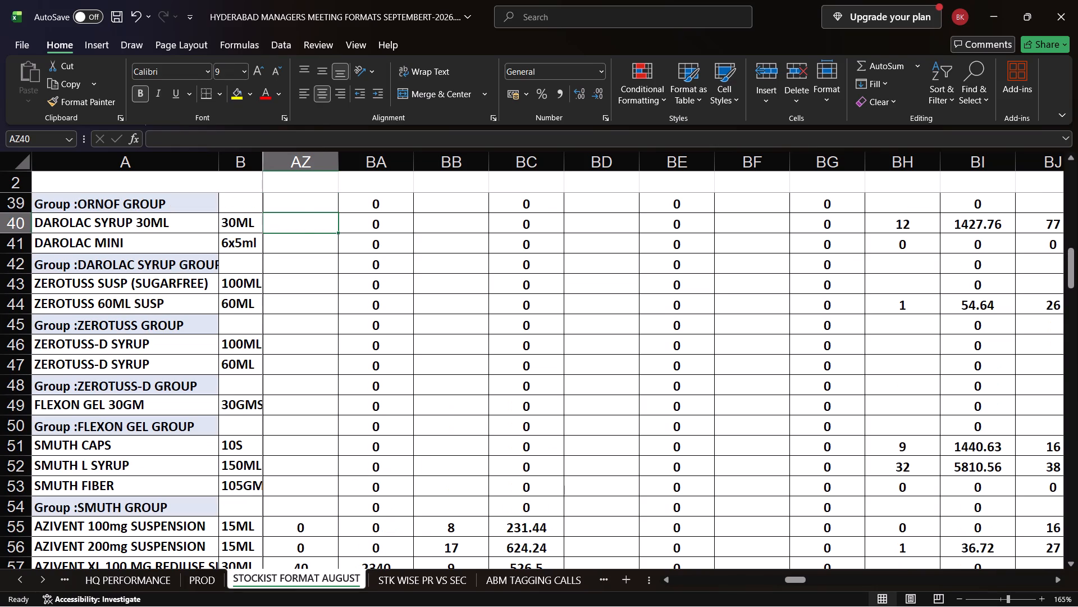
{"action": "key", "text": "3"}
{"action": "key", "text": "Right"}
{"action": "key", "text": "Right"}
{"action": "type", "text": "15"}
{"action": "key", "text": "Down"}
Enter 0 SEC units and 4 CLOS units for DEZACOR 6MG TABS under SRI MAHESH.
{"action": "key", "text": "Left"}
{"action": "key", "text": "Left"}
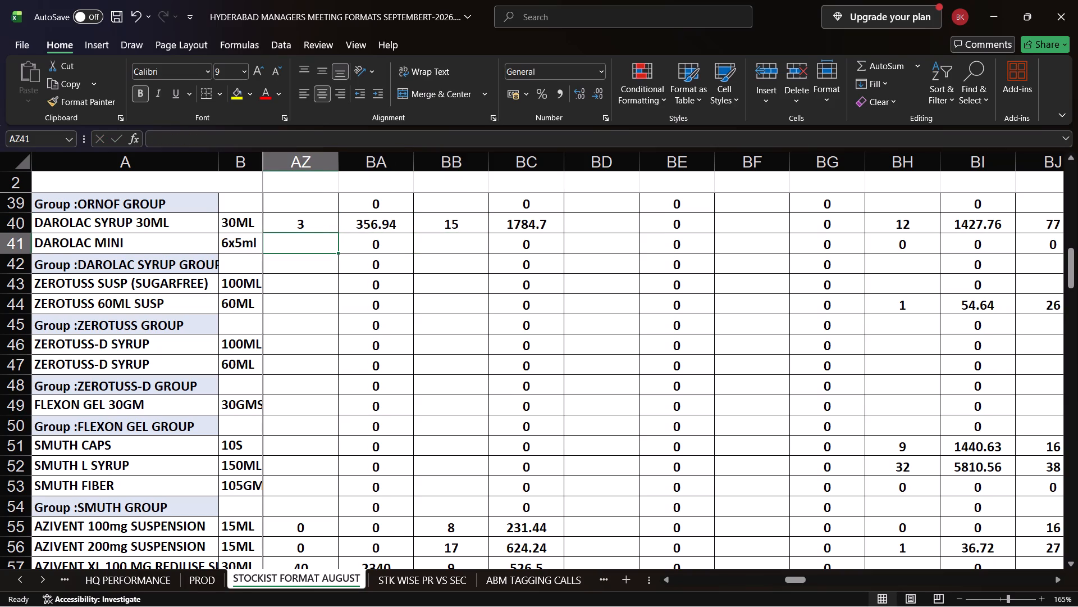
{"action": "key", "text": "Down"}
{"action": "key", "text": "Down"}
{"action": "key", "text": "Down"}
{"action": "key", "text": "Down"}
{"action": "key", "text": "Down"}
{"action": "key", "text": "Down"}
{"action": "key", "text": "Down"}
{"action": "key", "text": "Down"}
{"action": "key", "text": "Down"}
{"action": "key", "text": "Down"}
{"action": "key", "text": "Down"}
{"action": "key", "text": "Down"}
{"action": "key", "text": "Down"}
{"action": "key", "text": "Down"}
{"action": "key", "text": "Down"}
{"action": "key", "text": "Down"}
{"action": "key", "text": "Down"}
{"action": "key", "text": "Down"}
{"action": "key", "text": "Down"}
{"action": "key", "text": "Down"}
{"action": "key", "text": "Down"}
{"action": "key", "text": "Down"}
{"action": "key", "text": "Down"}
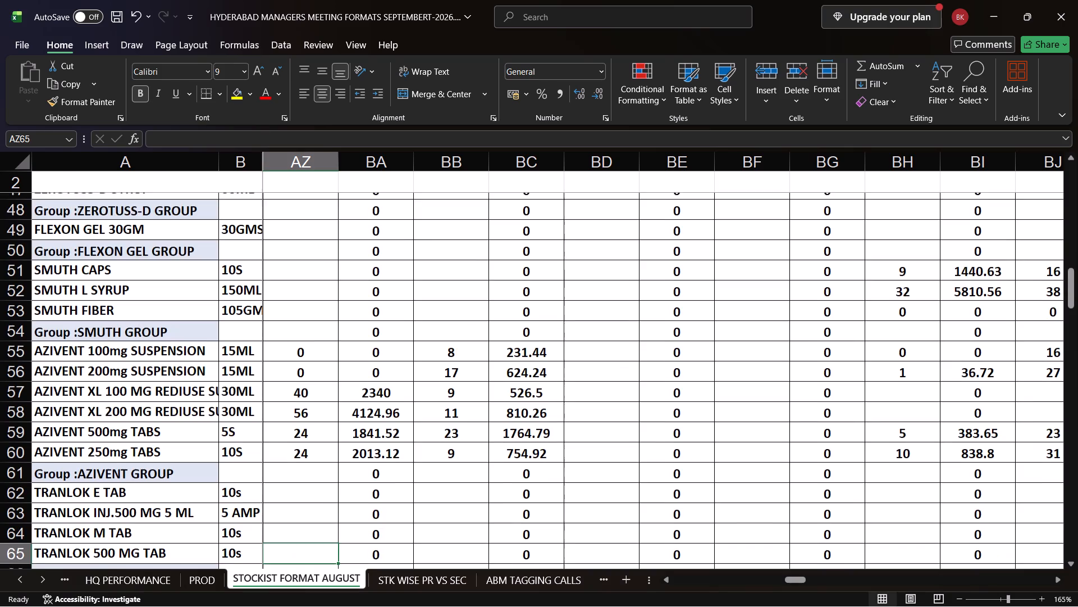
{"action": "key", "text": "Down"}
{"action": "key", "text": "Down"}
{"action": "key", "text": "Down"}
{"action": "key", "text": "Down"}
{"action": "key", "text": "Down"}
{"action": "key", "text": "Down"}
{"action": "key", "text": "Down"}
{"action": "key", "text": "Up"}
{"action": "key", "text": "Up"}
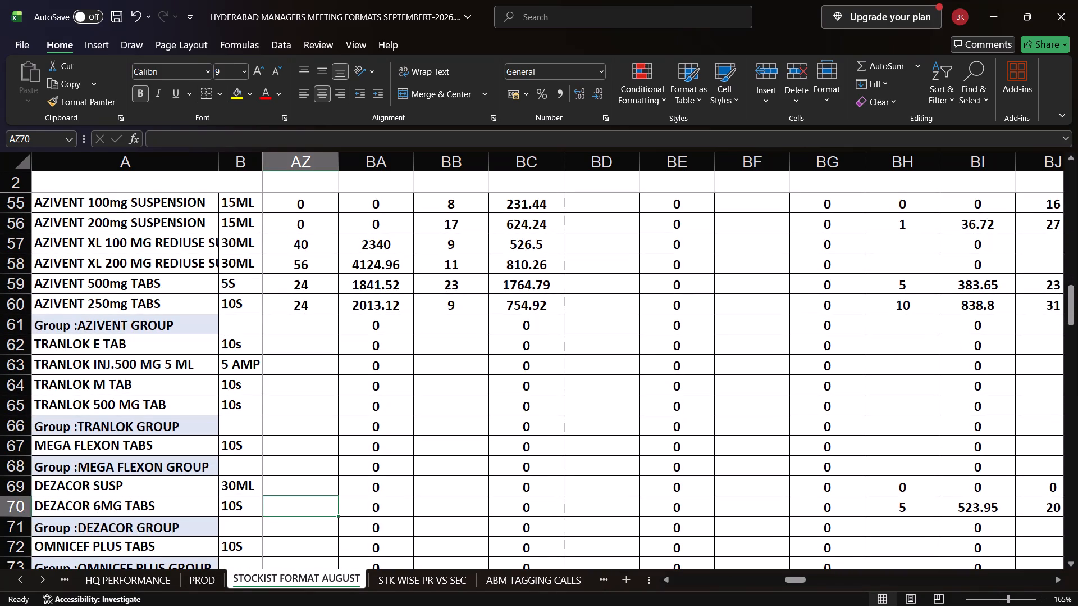
{"action": "key", "text": "0"}
{"action": "key", "text": "Right"}
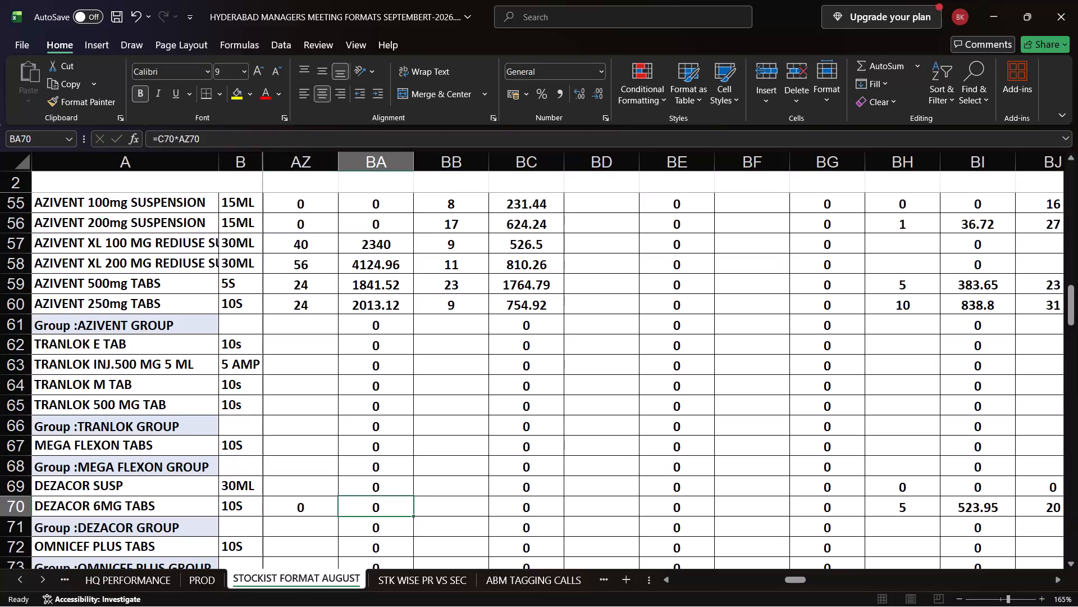
{"action": "key", "text": "Right"}
{"action": "key", "text": "4"}
{"action": "key", "text": "Down"}
Enter 2 SEC units and 10 CLOS units for DEZACOR SUSP under SRI MAHESH.
{"action": "key", "text": "Left"}
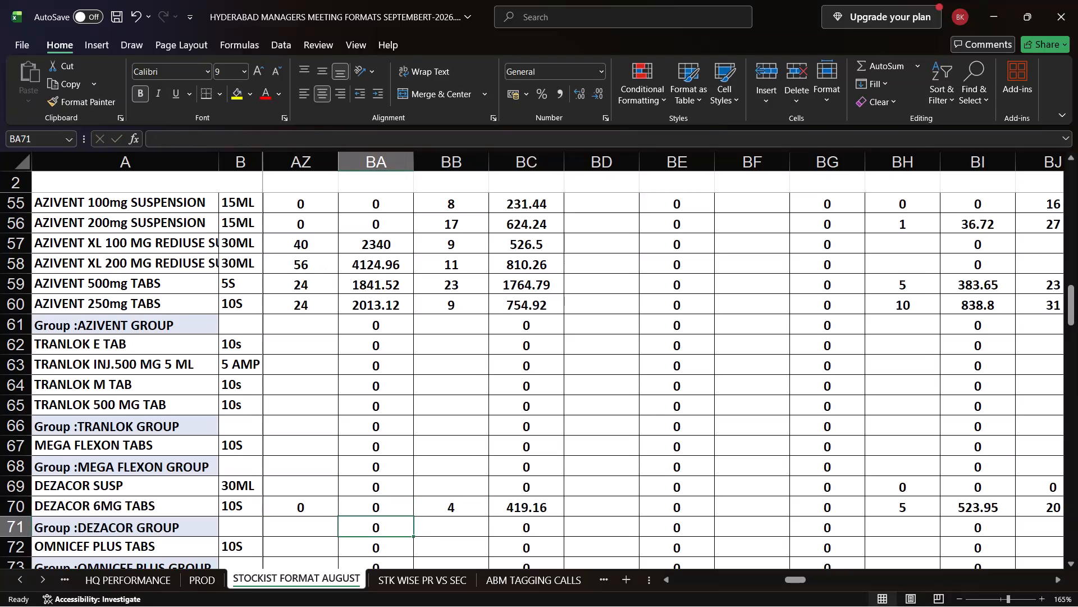
{"action": "key", "text": "Left"}
{"action": "key", "text": "Up"}
{"action": "key", "text": "Up"}
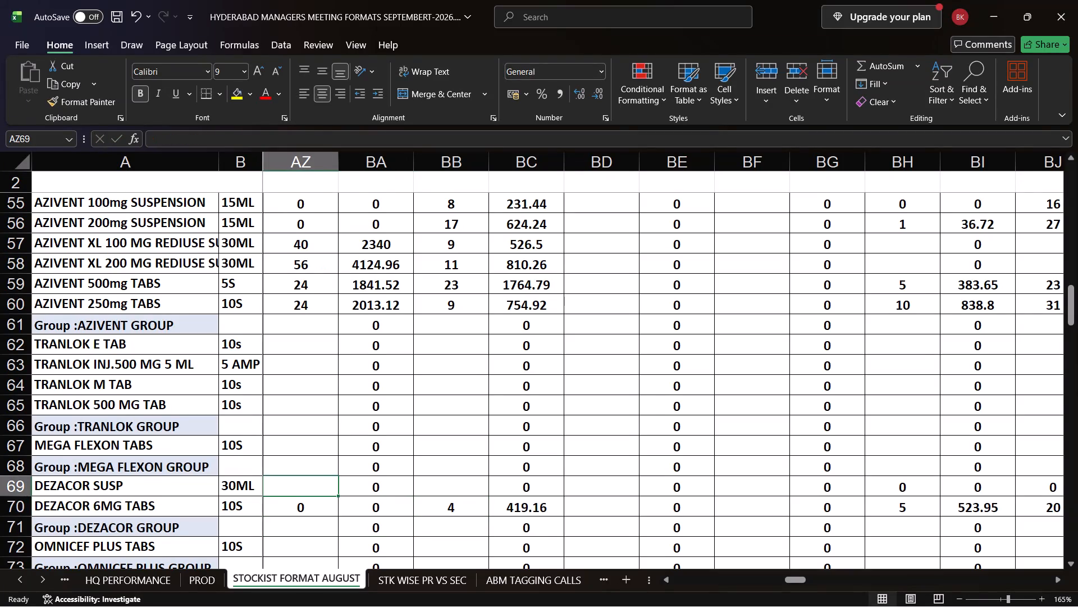
{"action": "key", "text": "2"}
{"action": "key", "text": "Right"}
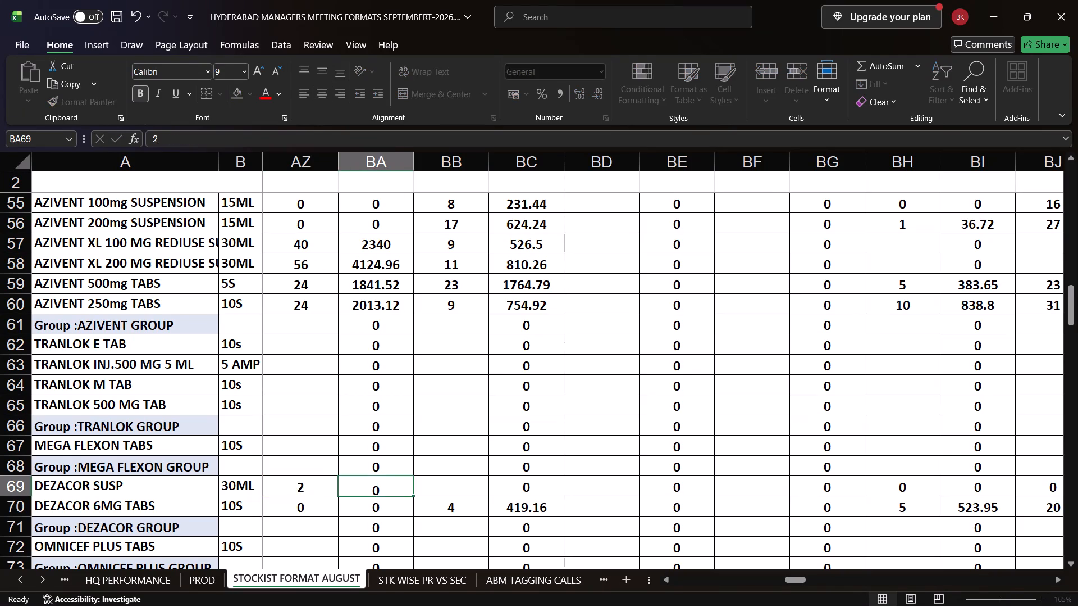
{"action": "key", "text": "Right"}
{"action": "key", "text": "1"}
{"action": "key", "text": "0"}
{"action": "key", "text": "Down"}
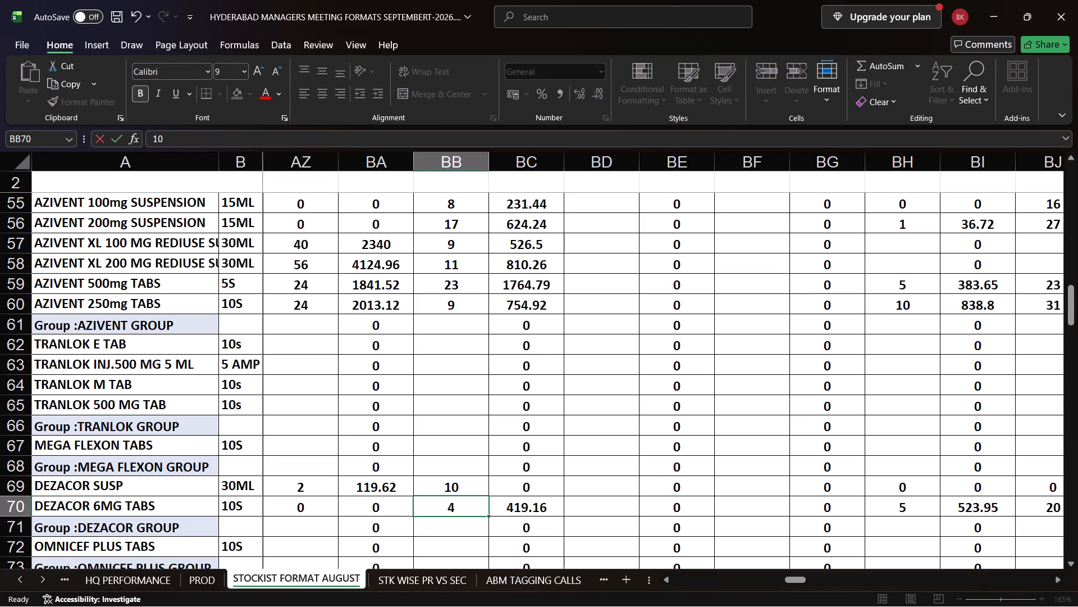
{"action": "key", "text": "Down"}
{"action": "key", "text": "Left"}
{"action": "key", "text": "Left"}
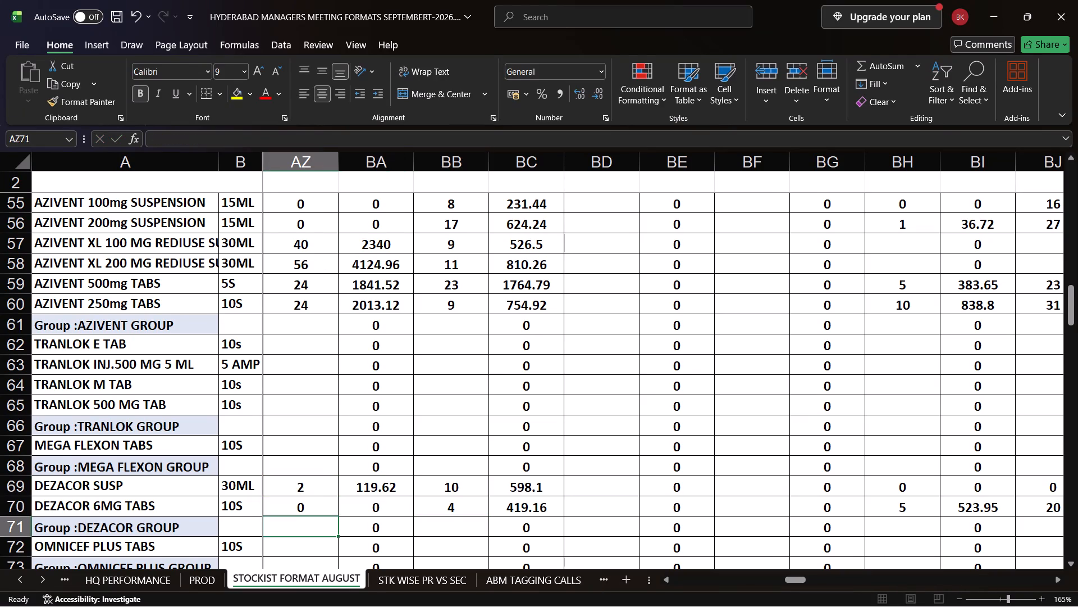
Enter 210 SEC units and 140 CLOS units for FLEXON 650 TABS. under SRI MAHESH.
{"action": "key", "text": "Down"}
{"action": "key", "text": "Down"}
{"action": "key", "text": "Down"}
{"action": "key", "text": "Down"}
{"action": "key", "text": "Down"}
{"action": "key", "text": "Down"}
{"action": "key", "text": "Down"}
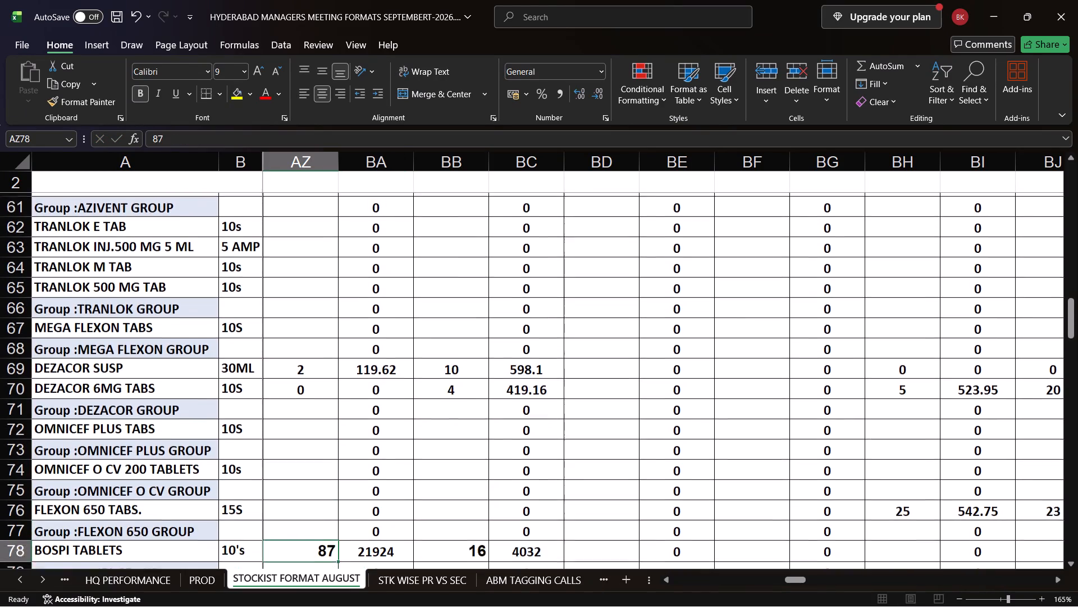
{"action": "key", "text": "Down"}
{"action": "key", "text": "Up"}
{"action": "key", "text": "Up"}
{"action": "key", "text": "Up"}
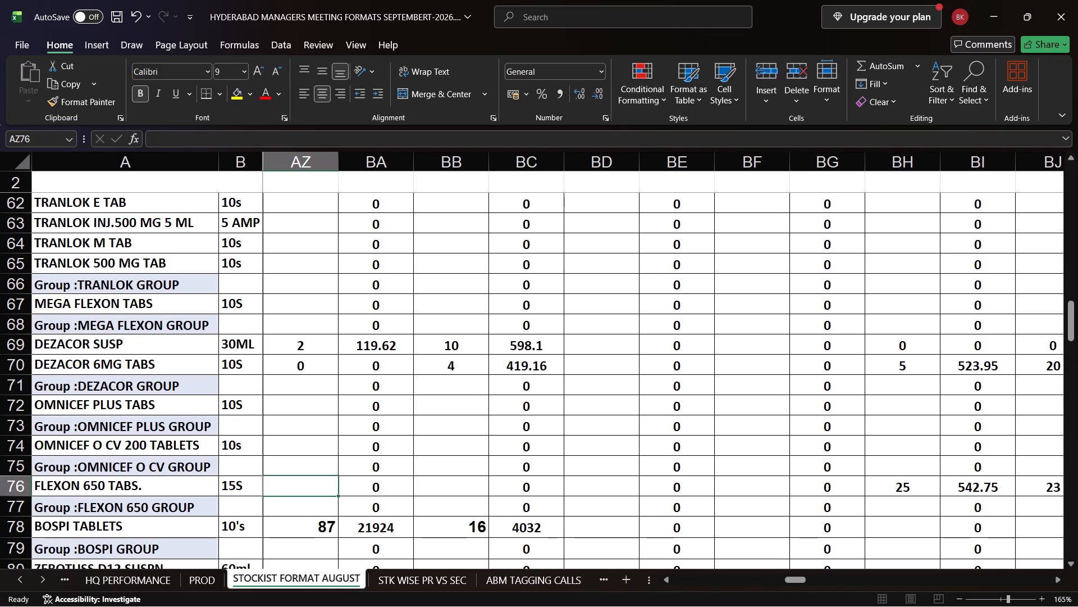
{"action": "type", "text": "21"}
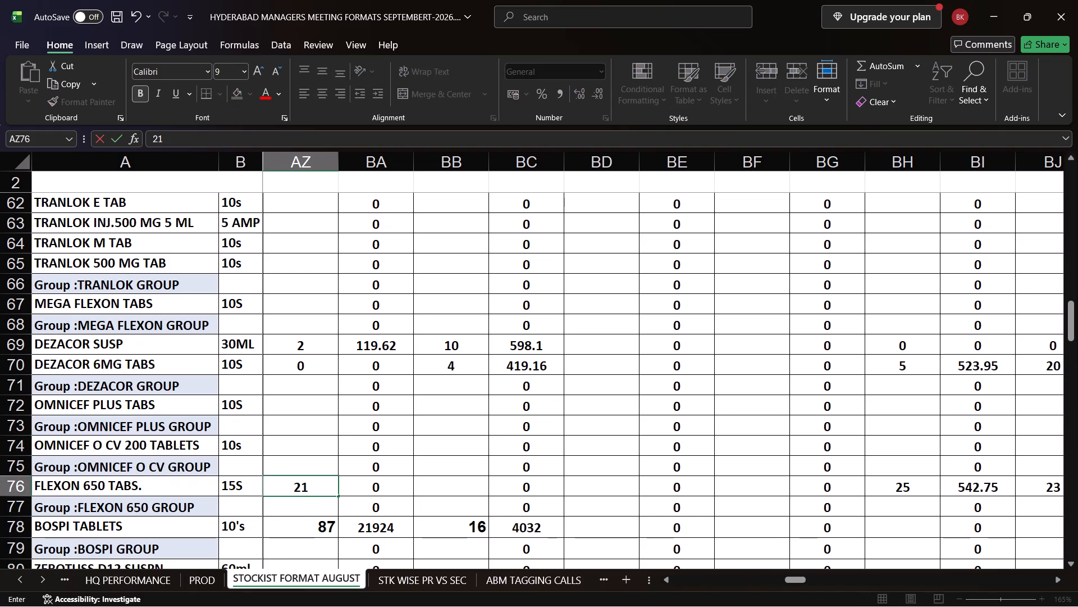
{"action": "key", "text": "0"}
{"action": "key", "text": "Right"}
{"action": "key", "text": "Right"}
{"action": "type", "text": "140"}
{"action": "key", "text": "Down"}
{"action": "key", "text": "Left"}
{"action": "key", "text": "Left"}
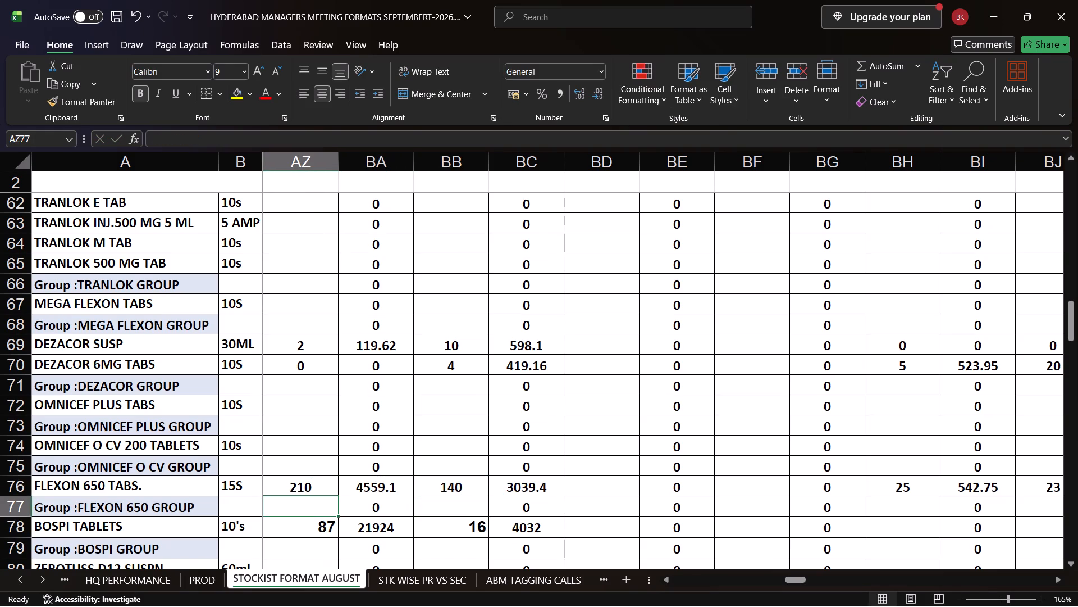
Look through the SRI MAHESH product rows from the TOTAL row up to the stockist header for the next product to fill.
{"action": "key", "text": "Up"}
{"action": "key", "text": "Down"}
{"action": "key", "text": "Down"}
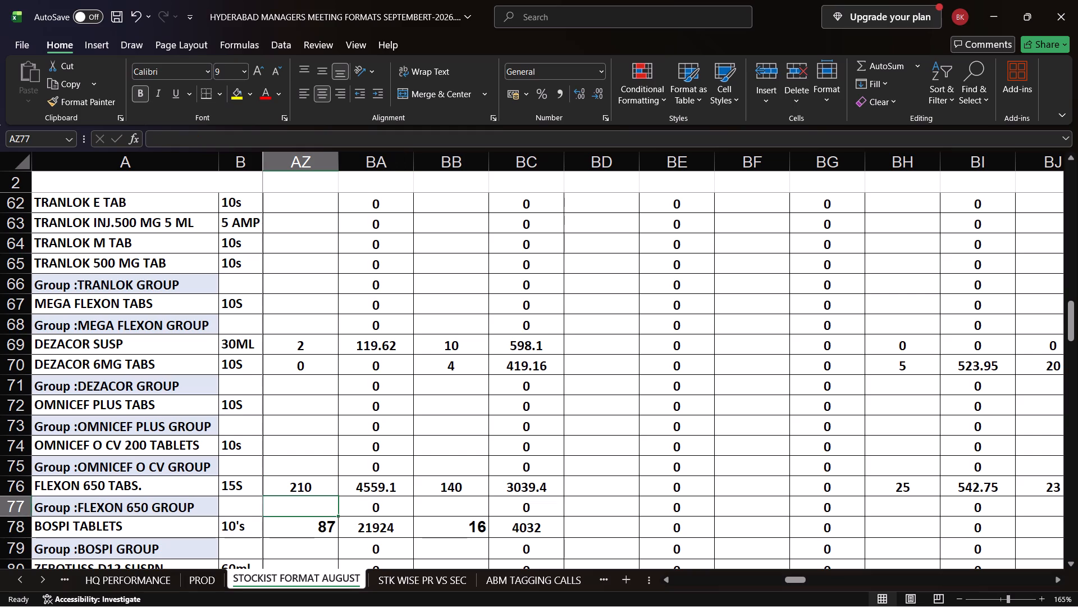
{"action": "key", "text": "Down"}
{"action": "key", "text": "Down"}
{"action": "key", "text": "Down"}
{"action": "key", "text": "Down"}
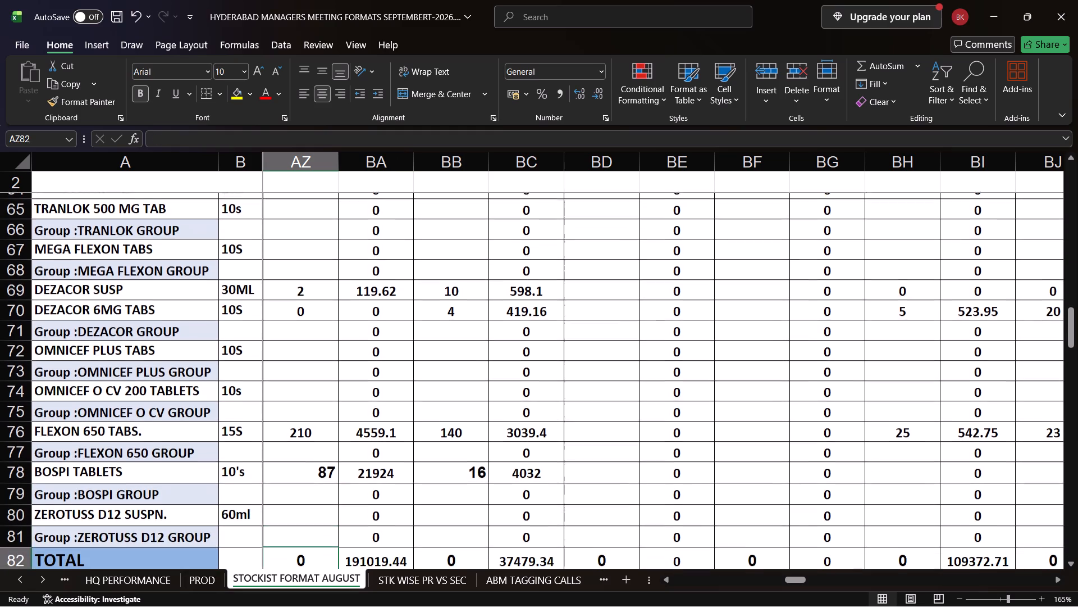
{"action": "key", "text": "Up"}
{"action": "key", "text": "Up"}
{"action": "key", "text": "Up"}
{"action": "key", "text": "Up"}
{"action": "key", "text": "Up"}
{"action": "key", "text": "Up"}
{"action": "key", "text": "Up"}
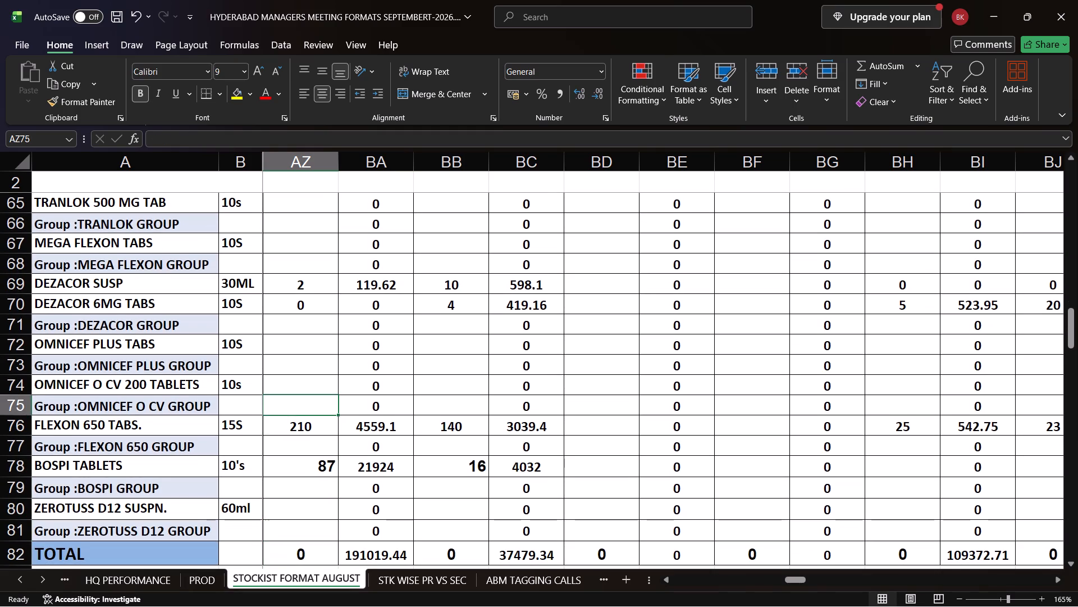
{"action": "key", "text": "Up"}
{"action": "key", "text": "Up"}
{"action": "key", "text": "Up"}
{"action": "key", "text": "Up"}
{"action": "key", "text": "Up"}
{"action": "key", "text": "Up"}
{"action": "key", "text": "Up"}
{"action": "key", "text": "Up"}
{"action": "key", "text": "Up"}
{"action": "key", "text": "Up"}
{"action": "key", "text": "Up"}
{"action": "key", "text": "Up"}
{"action": "key", "text": "Up"}
{"action": "key", "text": "Up"}
{"action": "key", "text": "Up"}
{"action": "key", "text": "Up"}
{"action": "key", "text": "Up"}
{"action": "key", "text": "Up"}
{"action": "key", "text": "Up"}
{"action": "key", "text": "Up"}
{"action": "key", "text": "Up"}
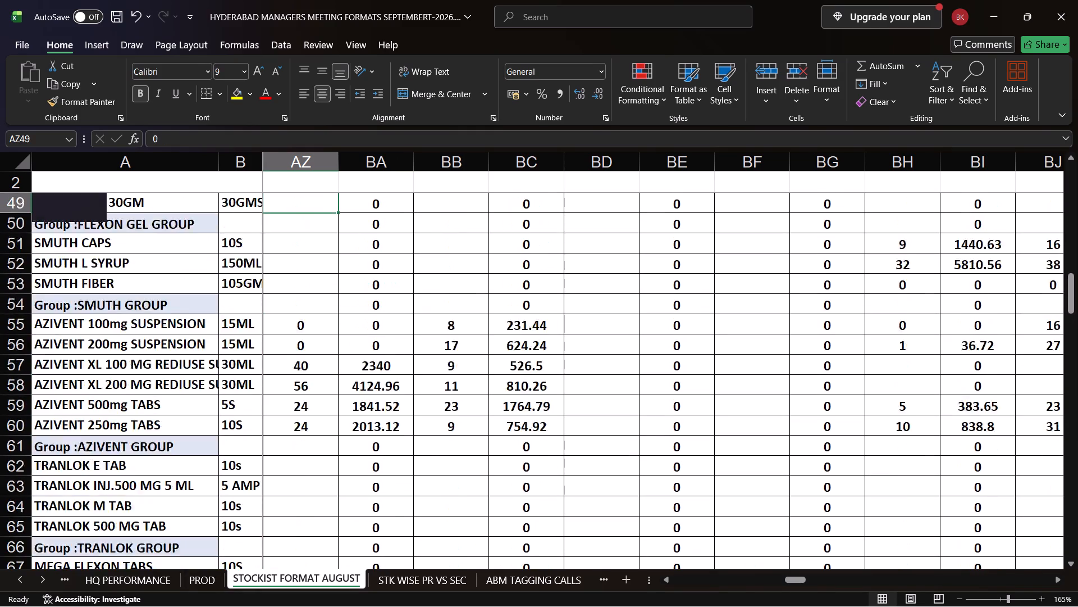
{"action": "key", "text": "Up"}
{"action": "key", "text": "Up"}
{"action": "key", "text": "Up"}
{"action": "key", "text": "Up"}
{"action": "key", "text": "Up"}
{"action": "key", "text": "Up"}
{"action": "key", "text": "Up"}
{"action": "key", "text": "Up"}
{"action": "key", "text": "Up"}
{"action": "key", "text": "Up"}
{"action": "key", "text": "Up"}
{"action": "key", "text": "Up"}
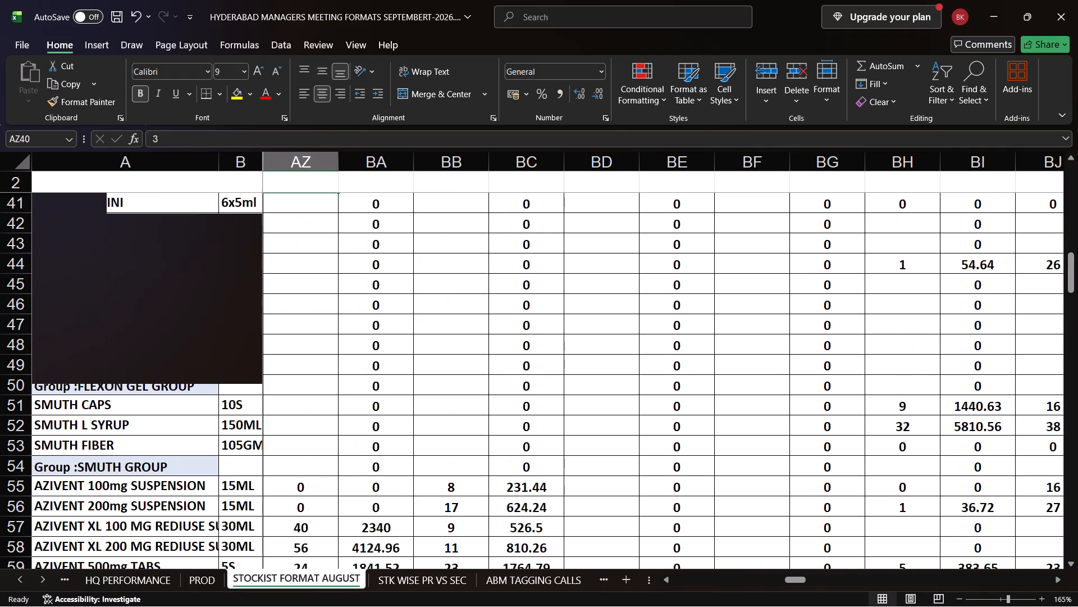
{"action": "key", "text": "Up"}
{"action": "key", "text": "Up"}
{"action": "key", "text": "Up"}
{"action": "key", "text": "Up"}
{"action": "key", "text": "Up"}
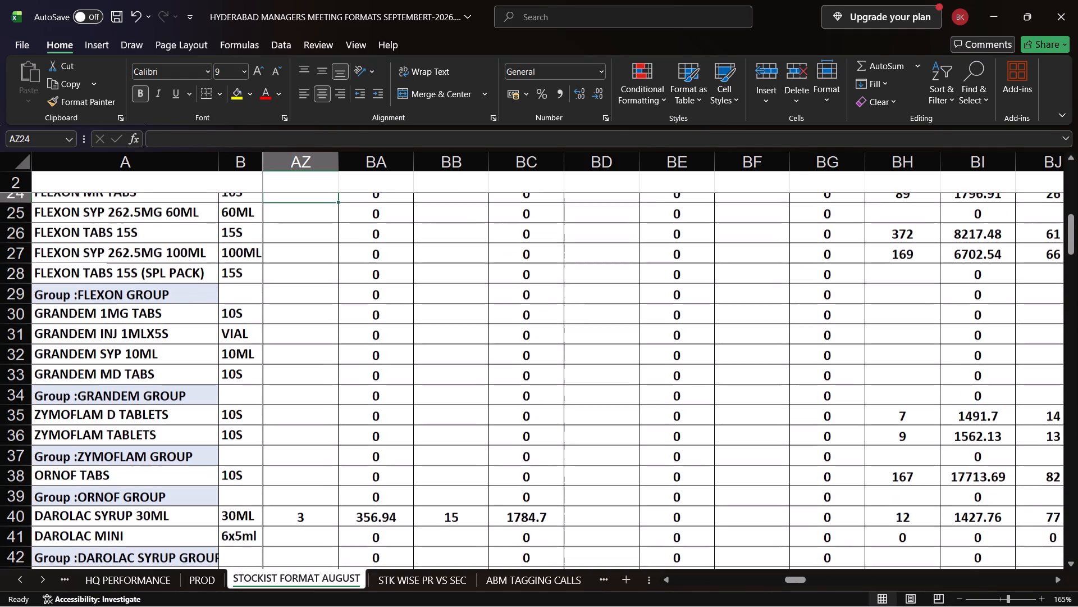
{"action": "key", "text": "Down"}
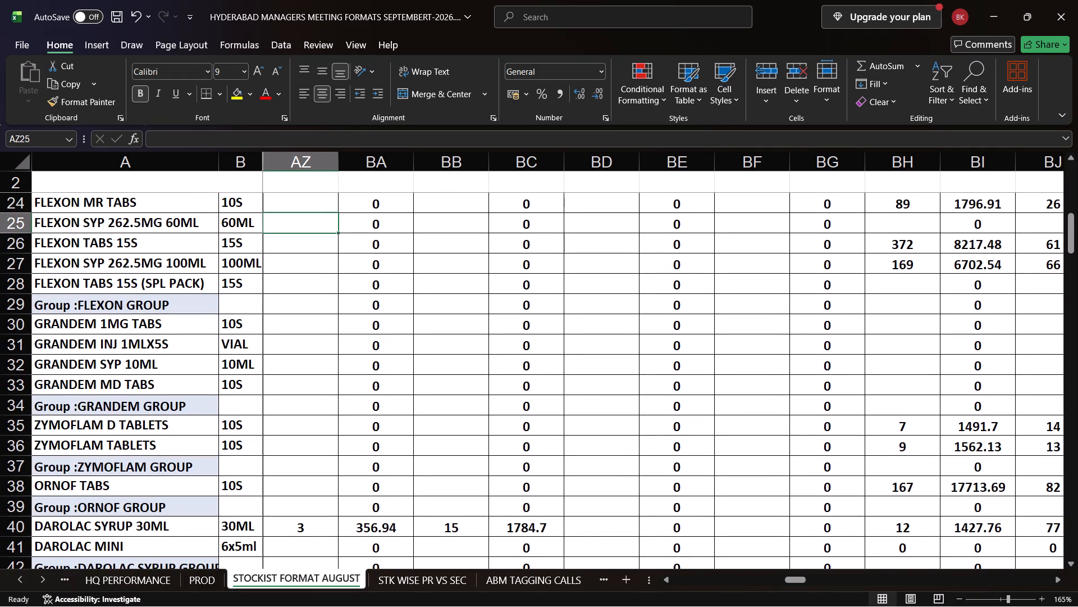
{"action": "key", "text": "Up"}
{"action": "key", "text": "Up"}
{"action": "key", "text": "Up"}
{"action": "key", "text": "Up"}
{"action": "key", "text": "Up"}
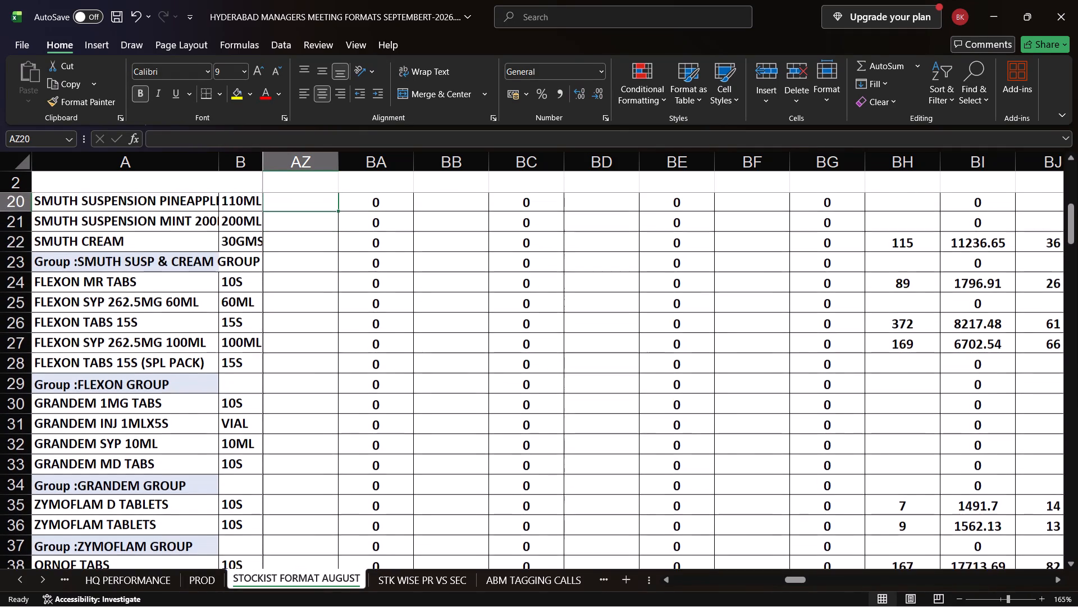
{"action": "key", "text": "Up"}
{"action": "key", "text": "Up"}
{"action": "key", "text": "Up"}
{"action": "key", "text": "Up"}
{"action": "key", "text": "Up"}
{"action": "key", "text": "Up"}
{"action": "key", "text": "Up"}
{"action": "key", "text": "Up"}
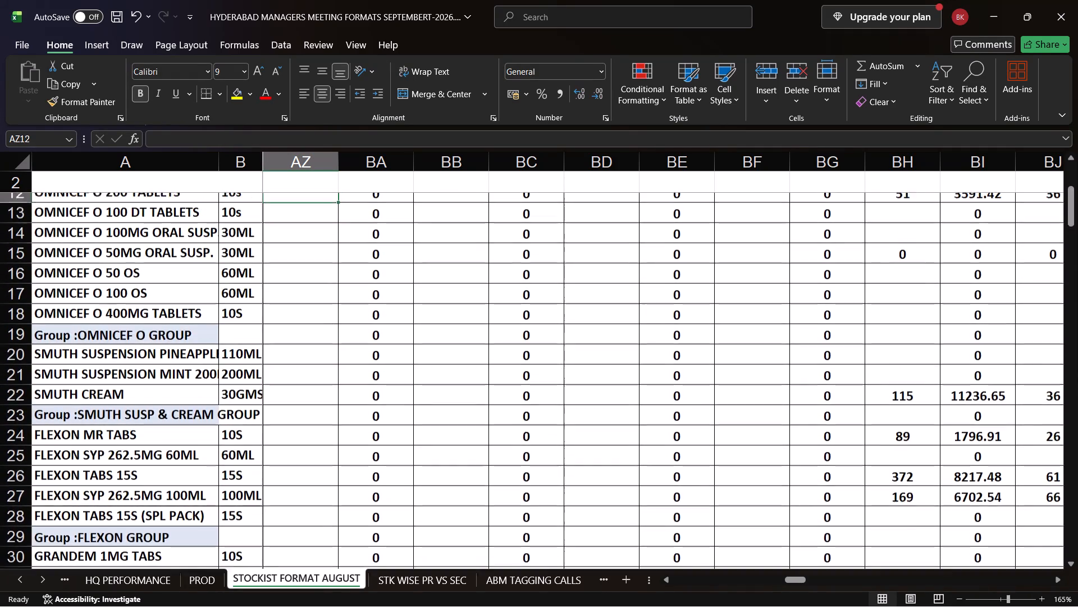
{"action": "key", "text": "Up"}
{"action": "key", "text": "Up"}
{"action": "key", "text": "Up"}
{"action": "key", "text": "Up"}
{"action": "key", "text": "Up"}
{"action": "key", "text": "Up"}
{"action": "key", "text": "Up"}
{"action": "key", "text": "Up"}
{"action": "key", "text": "Up"}
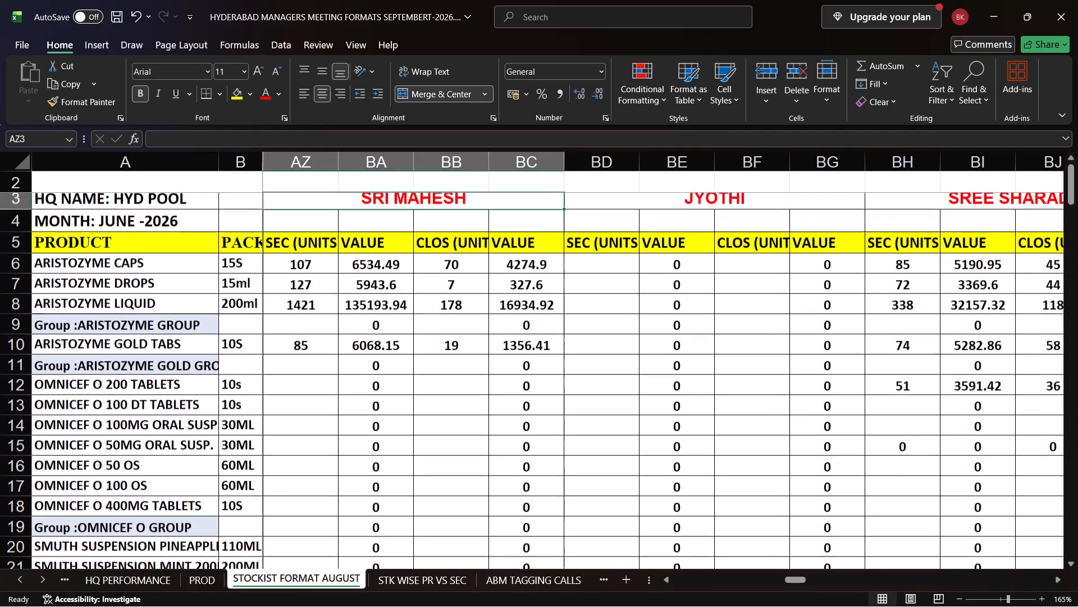
Enter 8 SEC units and 4 CLOS units for FLEXON GEL 30GM under SRI MAHESH.
{"action": "key", "text": "Down"}
{"action": "key", "text": "Down"}
{"action": "key", "text": "Down"}
{"action": "key", "text": "Down"}
{"action": "key", "text": "Down"}
{"action": "key", "text": "Down"}
{"action": "key", "text": "Down"}
{"action": "key", "text": "Down"}
{"action": "key", "text": "Down"}
{"action": "key", "text": "Down"}
{"action": "key", "text": "Down"}
{"action": "key", "text": "Down"}
{"action": "key", "text": "Down"}
{"action": "key", "text": "Down"}
{"action": "key", "text": "Down"}
{"action": "key", "text": "Down"}
{"action": "key", "text": "Down"}
{"action": "key", "text": "Down"}
{"action": "key", "text": "Down"}
{"action": "key", "text": "Down"}
{"action": "key", "text": "Down"}
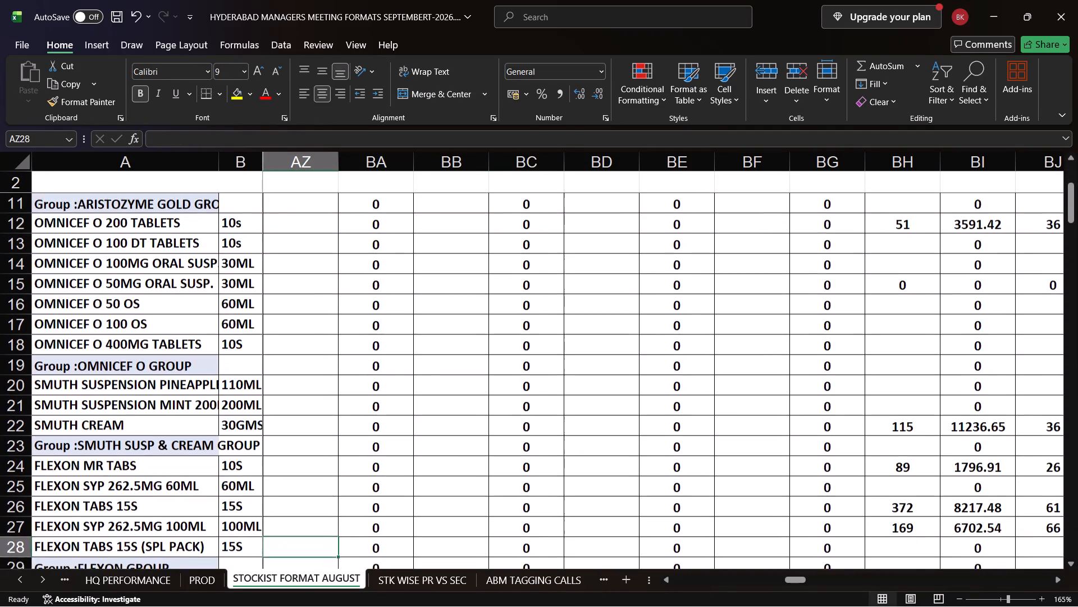
{"action": "key", "text": "Down"}
{"action": "key", "text": "Down"}
{"action": "key", "text": "Down"}
{"action": "key", "text": "Down"}
{"action": "key", "text": "Down"}
{"action": "key", "text": "Down"}
{"action": "key", "text": "Down"}
{"action": "key", "text": "Down"}
{"action": "key", "text": "Down"}
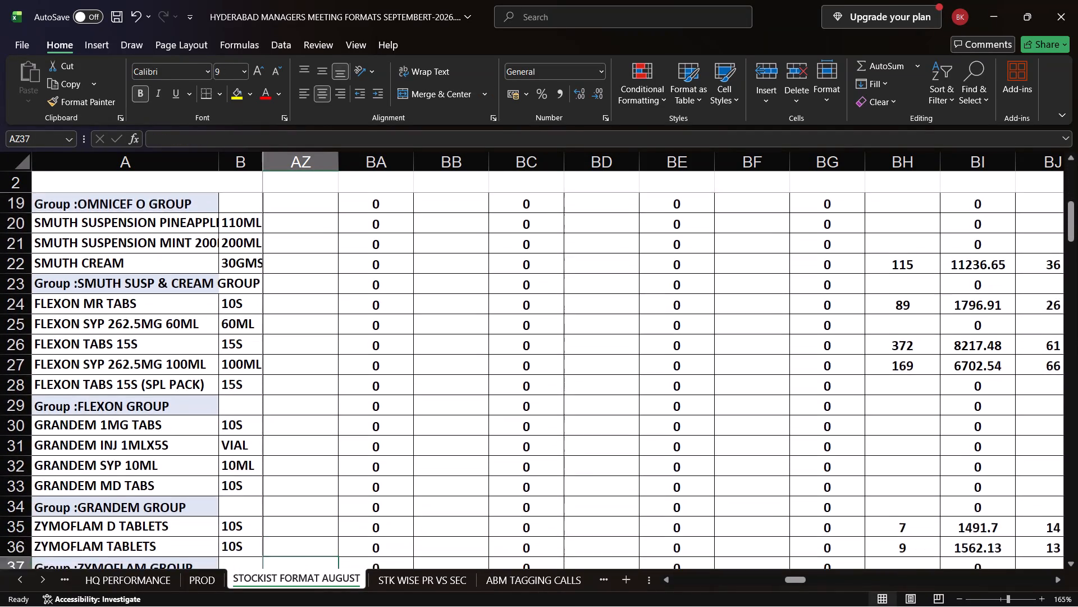
{"action": "key", "text": "Down"}
{"action": "key", "text": "Down"}
{"action": "key", "text": "Down"}
{"action": "key", "text": "Down"}
{"action": "key", "text": "Down"}
{"action": "key", "text": "Down"}
{"action": "key", "text": "Down"}
{"action": "key", "text": "Down"}
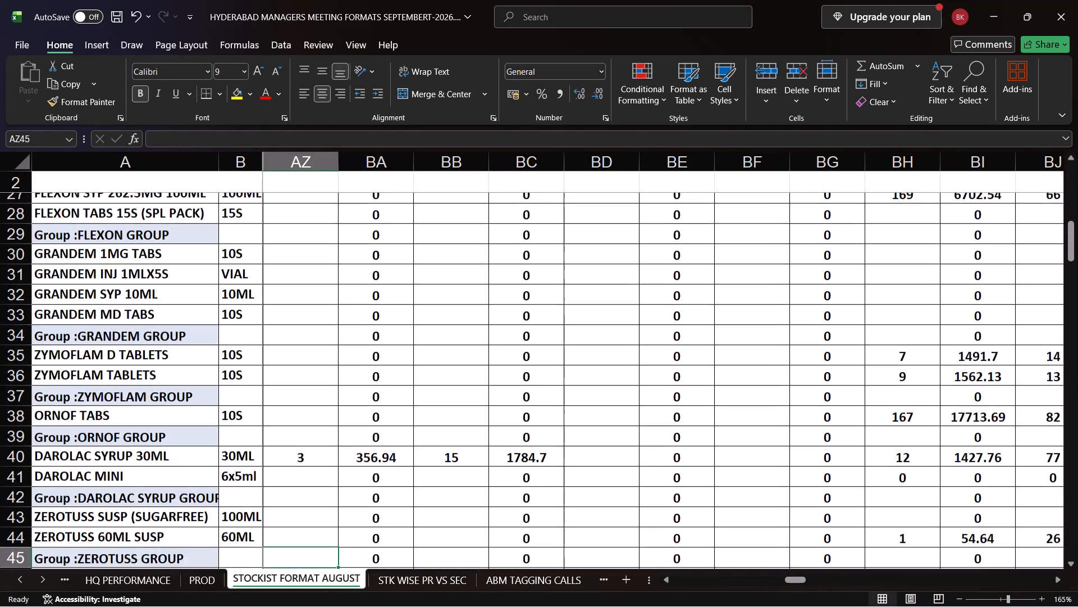
{"action": "key", "text": "Down"}
{"action": "key", "text": "Down"}
{"action": "key", "text": "Down"}
{"action": "key", "text": "Down"}
{"action": "key", "text": "Down"}
{"action": "key", "text": "Down"}
{"action": "key", "text": "Up"}
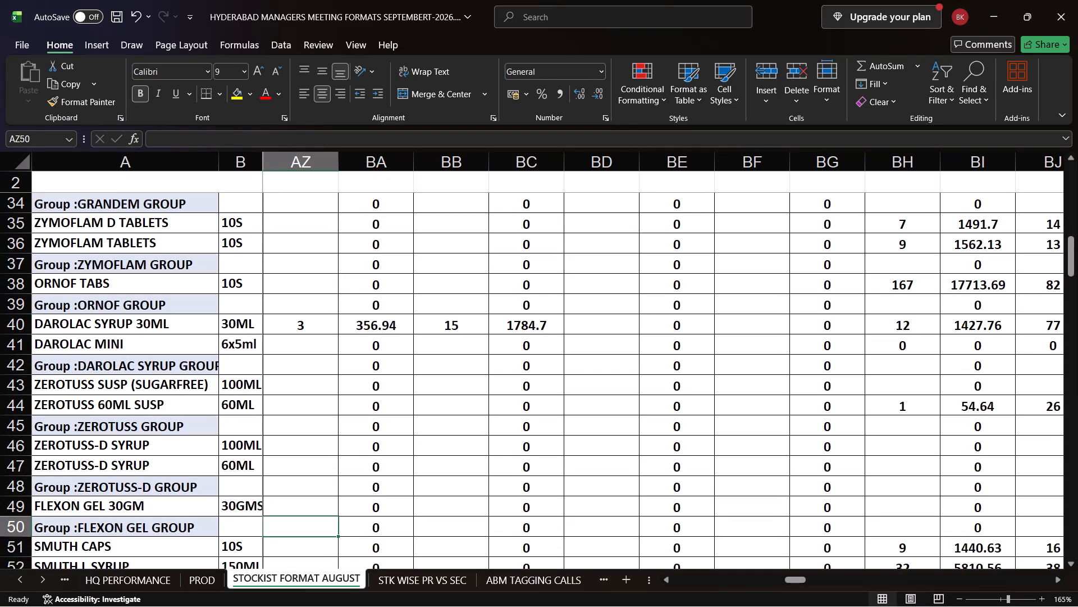
{"action": "key", "text": "Up"}
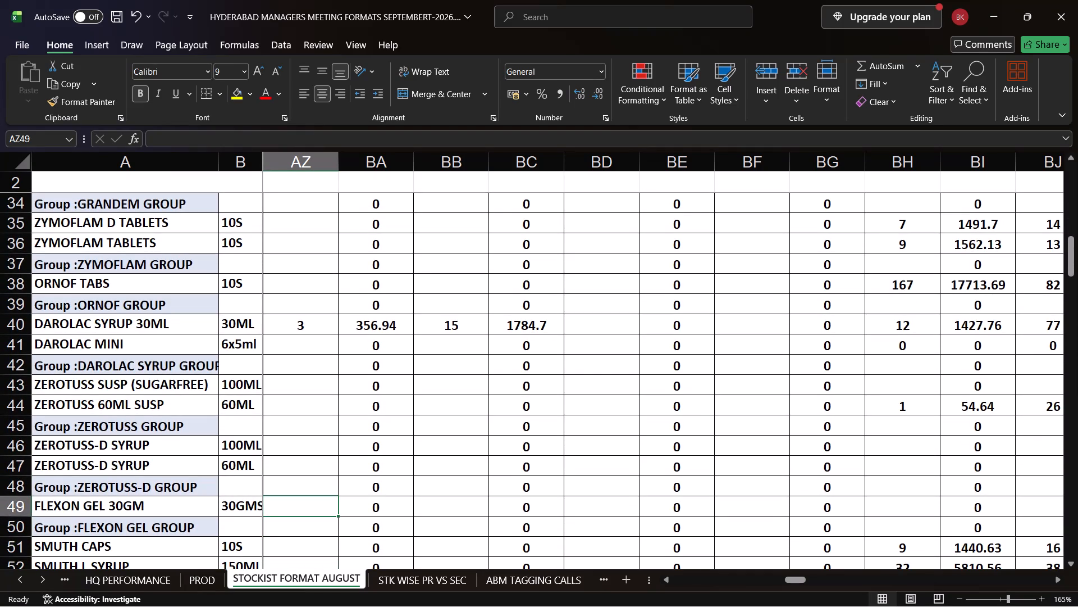
{"action": "key", "text": "8"}
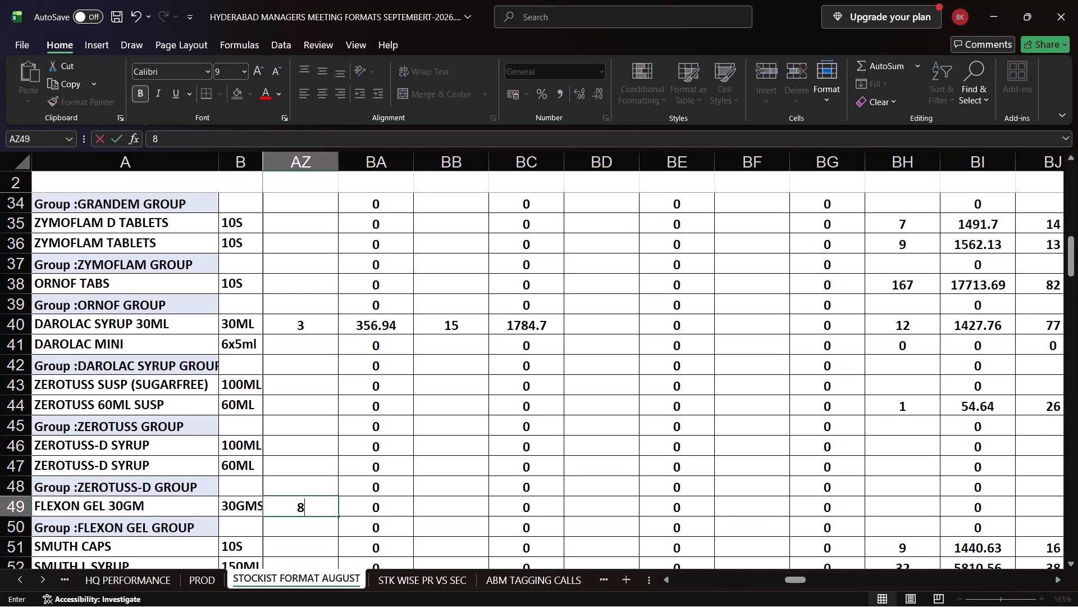
{"action": "key", "text": "Right"}
{"action": "key", "text": "Right"}
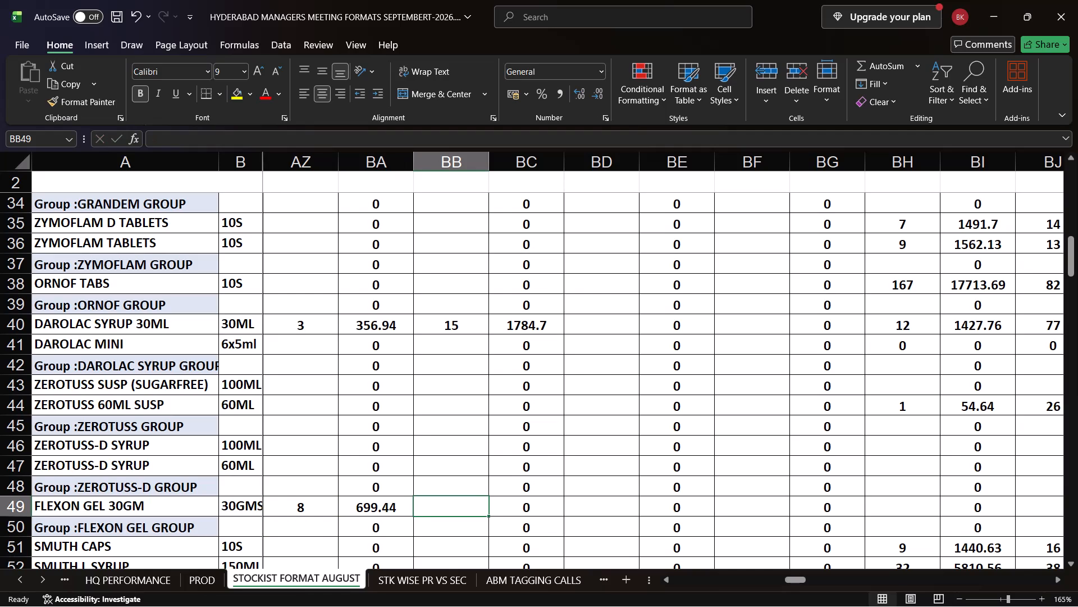
{"action": "key", "text": "4"}
{"action": "key", "text": "Down"}
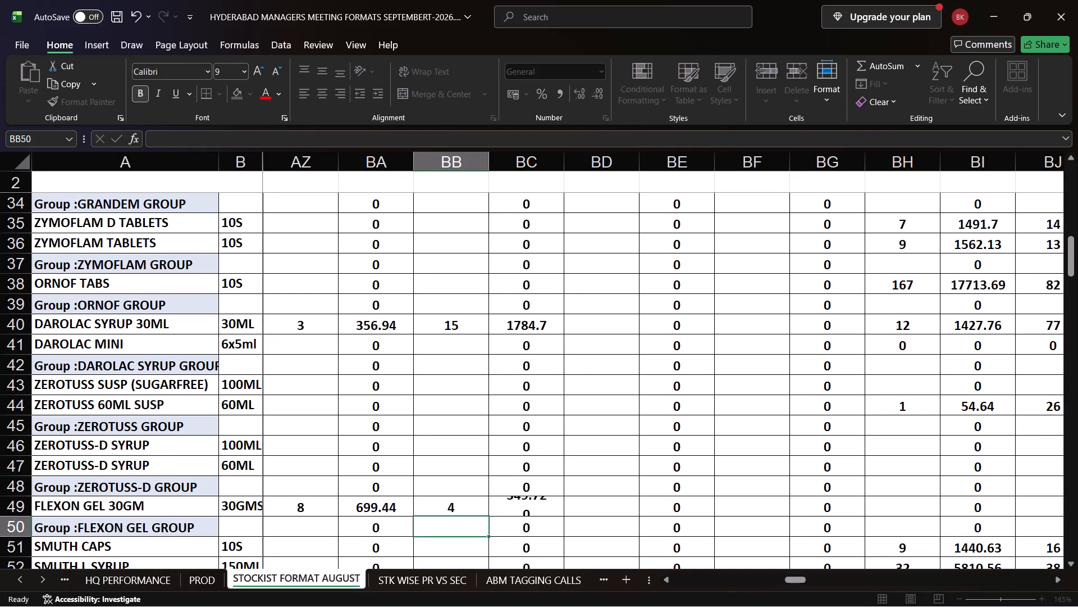
{"action": "key", "text": "Left"}
{"action": "key", "text": "Left"}
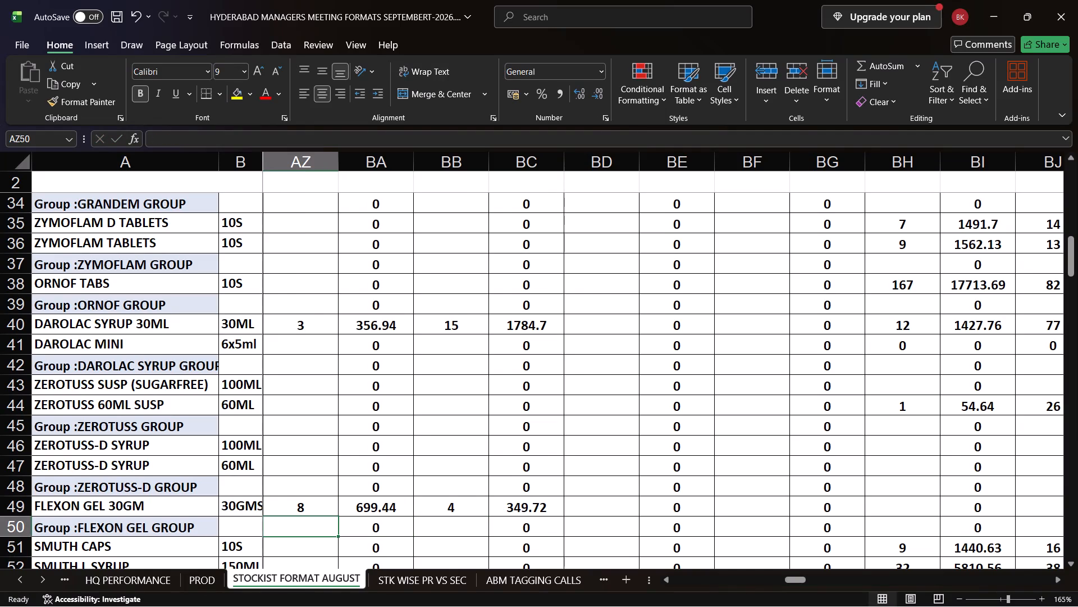
{"action": "key", "text": "Up"}
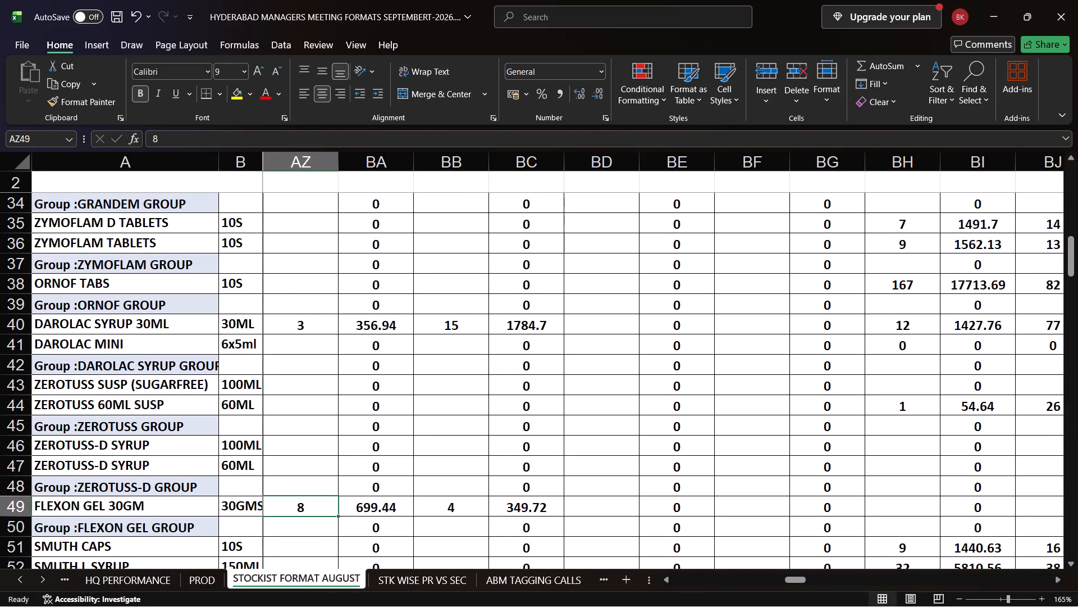
Enter 141 SEC units and 7 CLOS units for FLEXON MR TABS under SRI MAHESH.
{"action": "key", "text": "Up"}
{"action": "key", "text": "Up"}
{"action": "key", "text": "Up"}
{"action": "key", "text": "Up"}
{"action": "key", "text": "Up"}
{"action": "key", "text": "Up"}
{"action": "key", "text": "Up"}
{"action": "key", "text": "Up"}
{"action": "key", "text": "Up"}
{"action": "key", "text": "Up"}
{"action": "key", "text": "Up"}
{"action": "key", "text": "Up"}
{"action": "key", "text": "Up"}
{"action": "key", "text": "Up"}
{"action": "key", "text": "Up"}
{"action": "key", "text": "Up"}
{"action": "key", "text": "Up"}
{"action": "key", "text": "Up"}
{"action": "key", "text": "Up"}
{"action": "key", "text": "Up"}
{"action": "key", "text": "Up"}
{"action": "key", "text": "Up"}
{"action": "key", "text": "Up"}
{"action": "key", "text": "Up"}
{"action": "key", "text": "Up"}
{"action": "key", "text": "Up"}
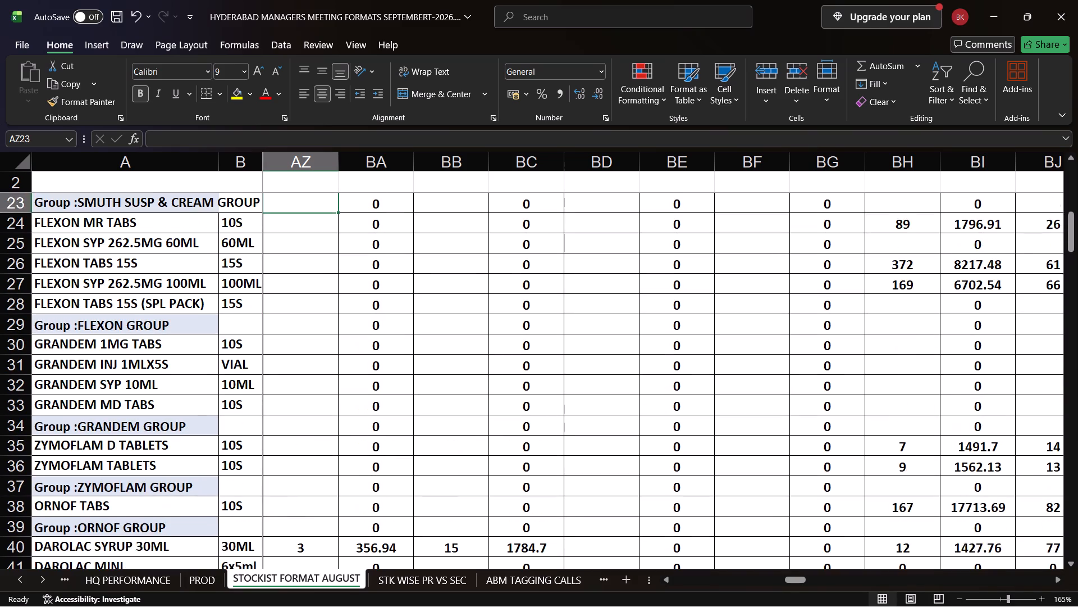
{"action": "key", "text": "Up"}
{"action": "key", "text": "Down"}
{"action": "key", "text": "Down"}
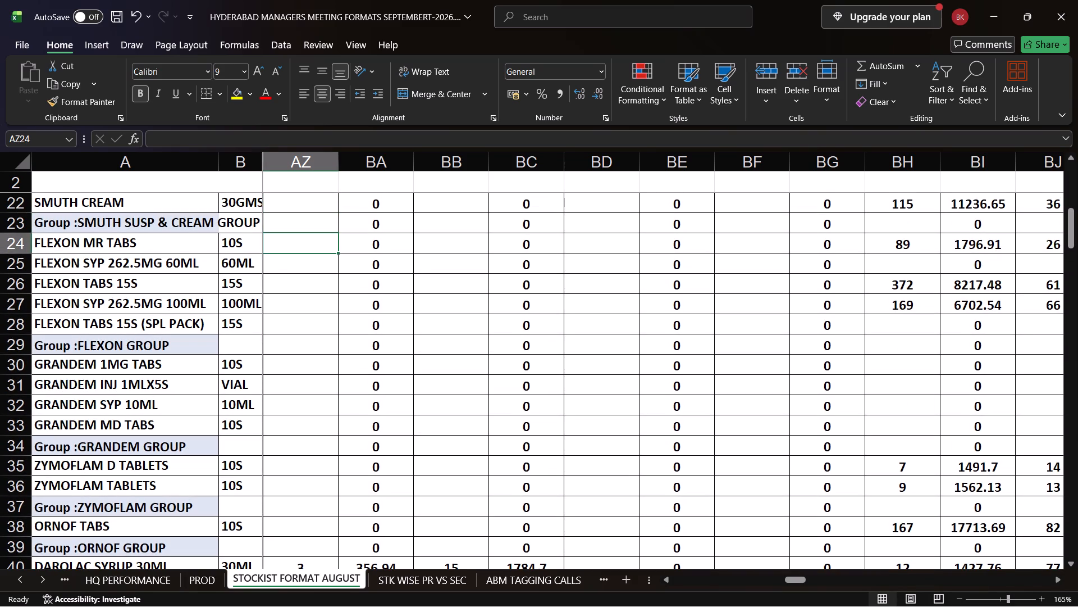
{"action": "type", "text": "140"}
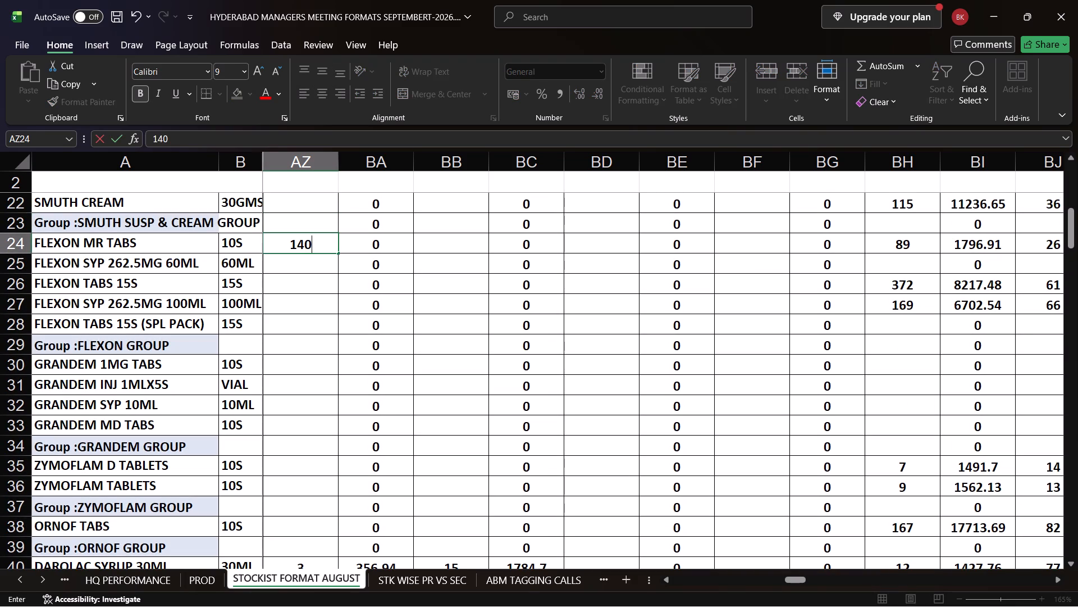
{"action": "key", "text": "BackSpace"}
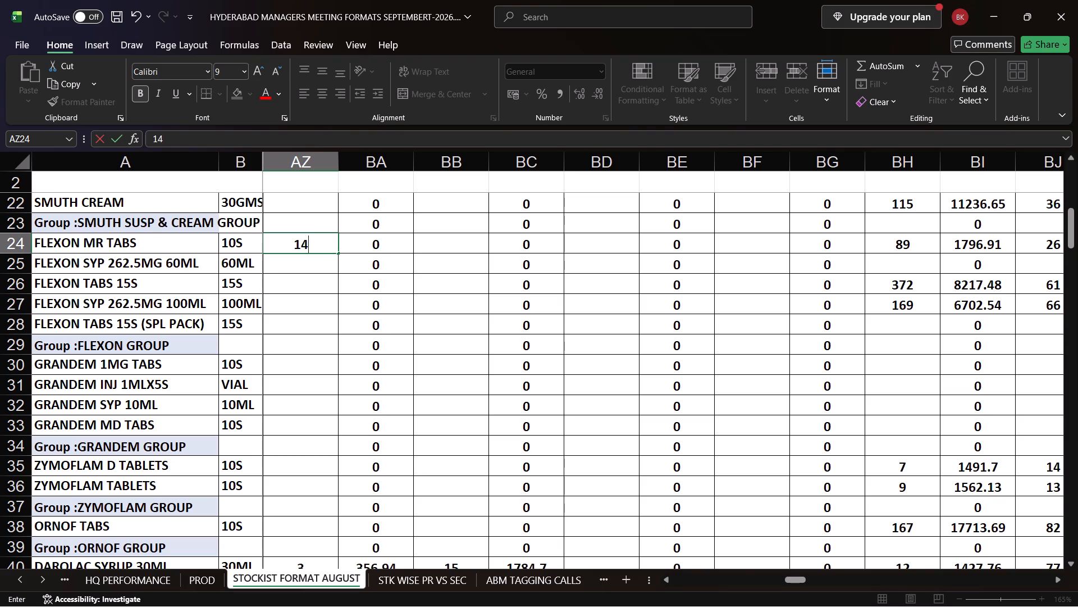
{"action": "key", "text": "1"}
{"action": "key", "text": "Right"}
{"action": "key", "text": "Right"}
{"action": "key", "text": "7"}
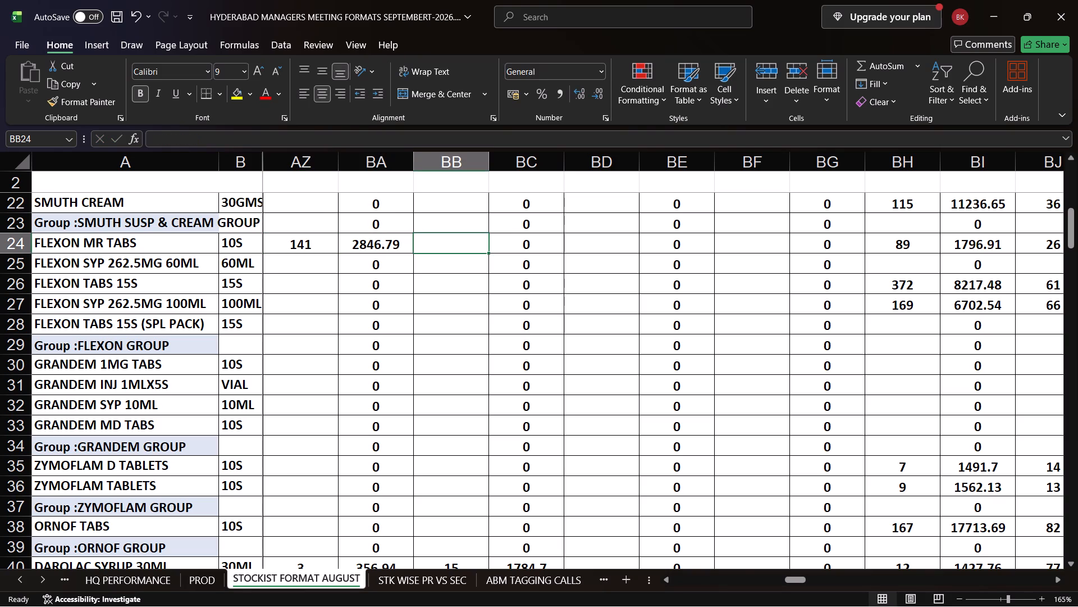
{"action": "key", "text": "Down"}
Enter 181 SEC units and 9 CLOS units for FLEXON SYP 262.5MG 100ML under SRI MAHESH.
{"action": "key", "text": "Left"}
{"action": "key", "text": "Left"}
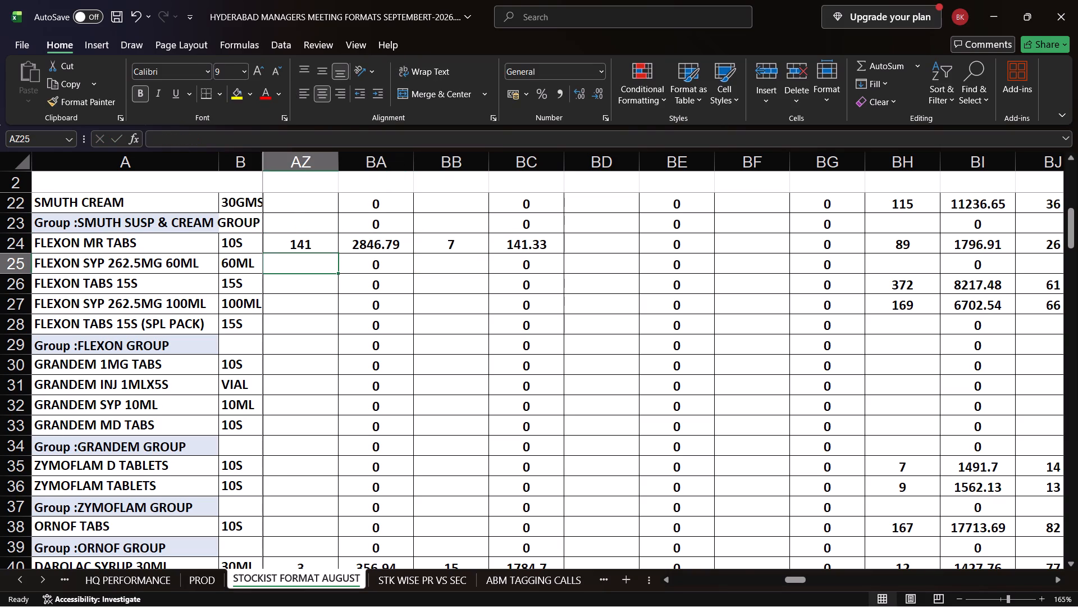
{"action": "key", "text": "Down"}
{"action": "key", "text": "Down"}
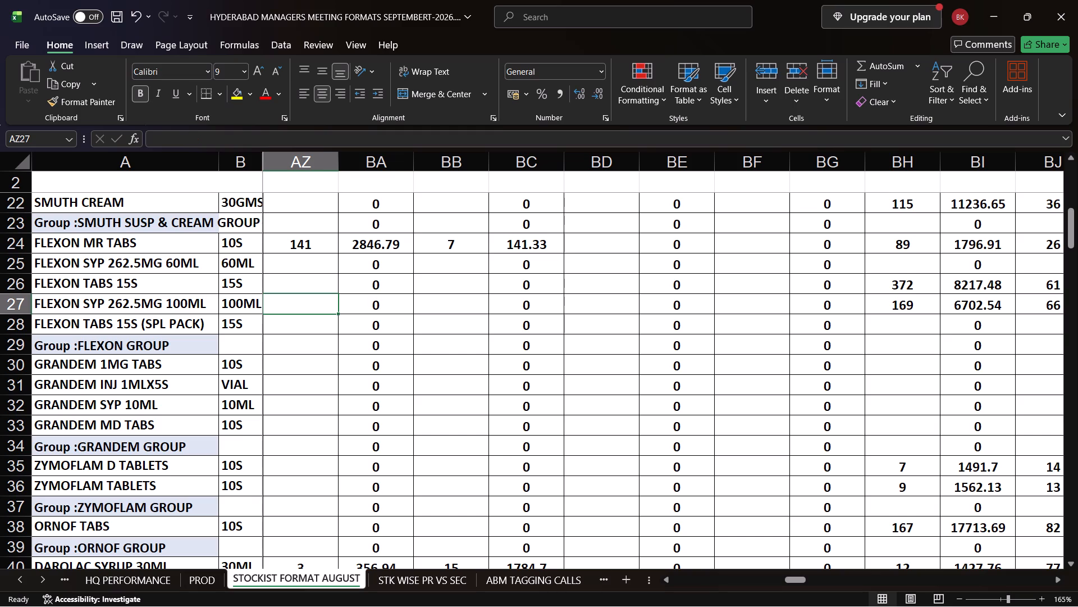
{"action": "type", "text": "181"}
{"action": "key", "text": "Right"}
{"action": "key", "text": "Right"}
{"action": "key", "text": "9"}
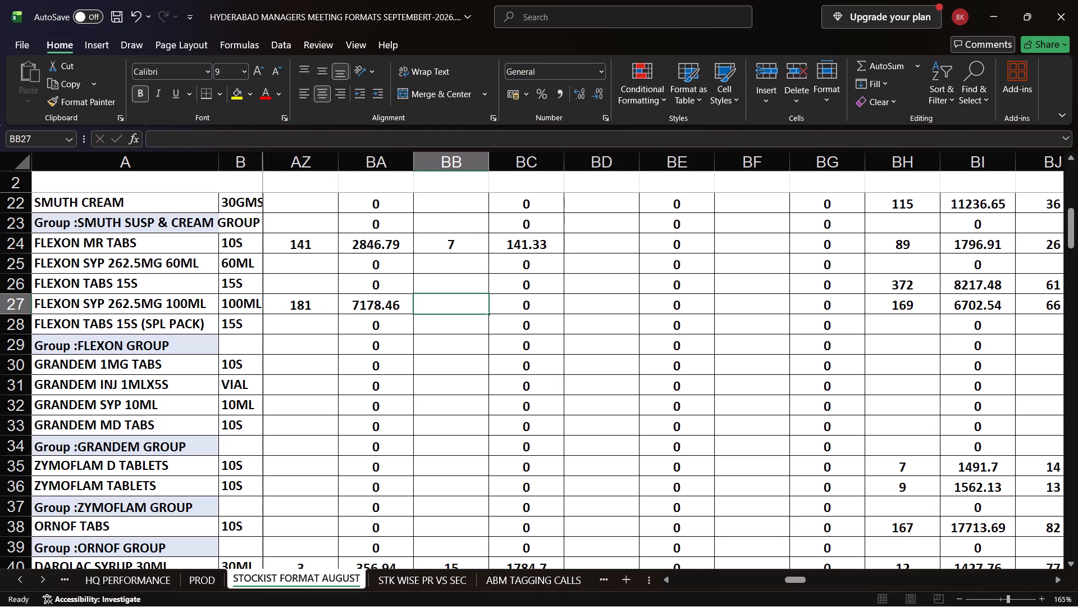
{"action": "key", "text": "Down"}
Enter 500 SEC units and 74 CLOS units for FLEXON SYP 262.5MG 60ML under SRI MAHESH.
{"action": "key", "text": "Left"}
{"action": "key", "text": "Left"}
{"action": "key", "text": "Up"}
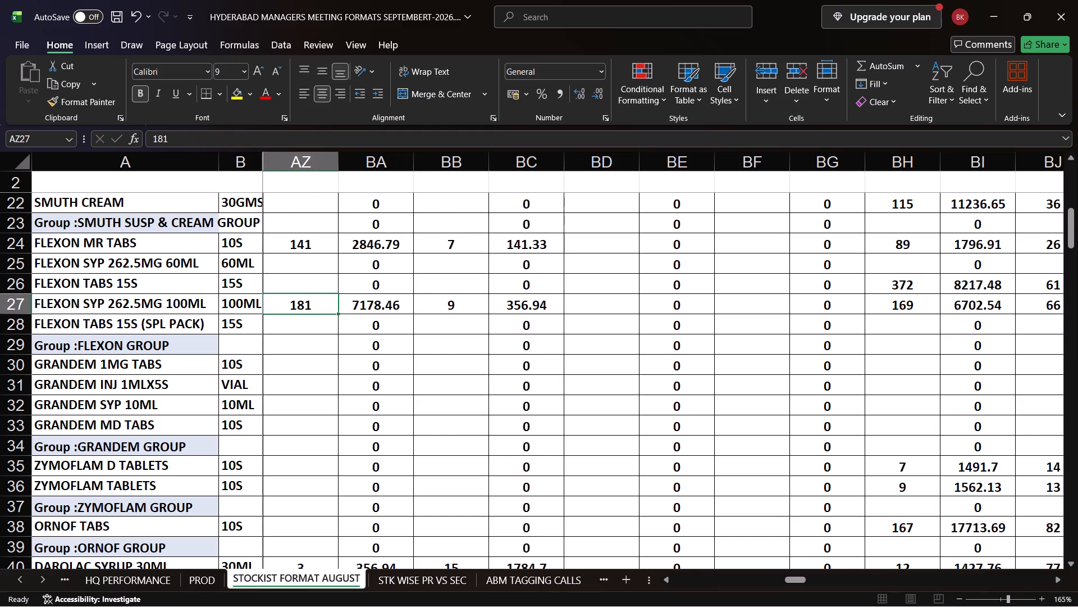
{"action": "key", "text": "Up"}
{"action": "key", "text": "Up"}
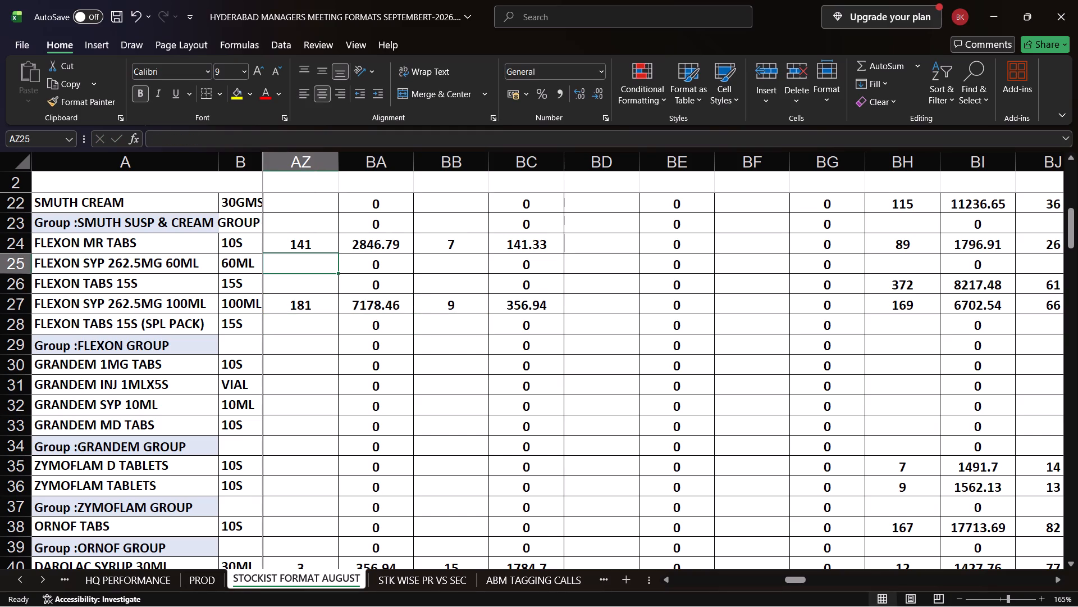
{"action": "type", "text": "500"}
{"action": "key", "text": "Right"}
{"action": "key", "text": "Right"}
{"action": "type", "text": "74"}
{"action": "key", "text": "Down"}
Enter 100 SEC units and 20 CLOS units for FLEXON TABS 15S under SRI MAHESH.
{"action": "key", "text": "Left"}
{"action": "key", "text": "Left"}
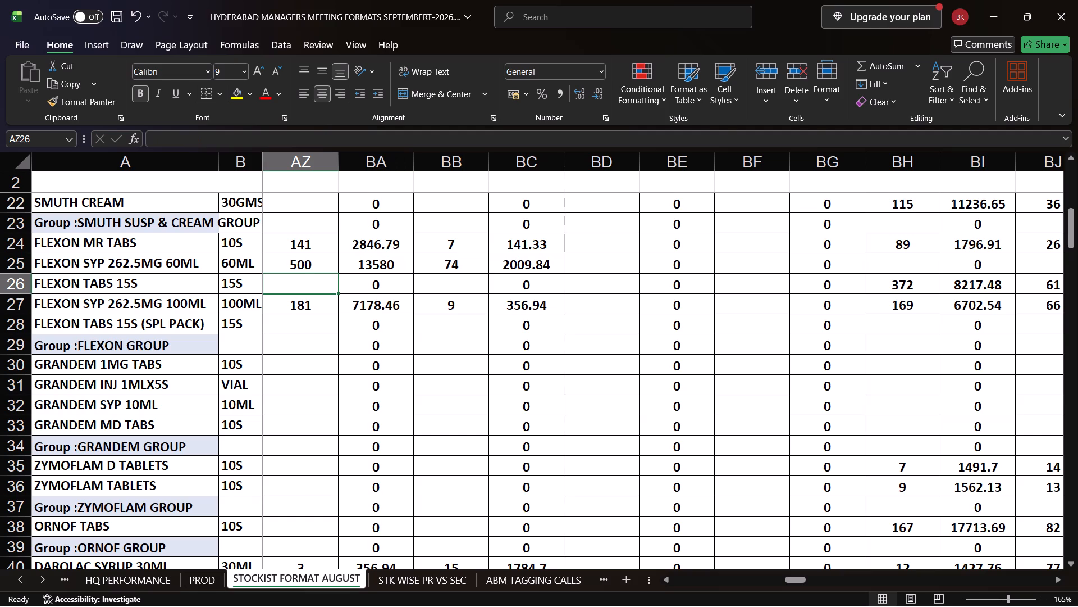
{"action": "type", "text": "100"}
{"action": "key", "text": "Right"}
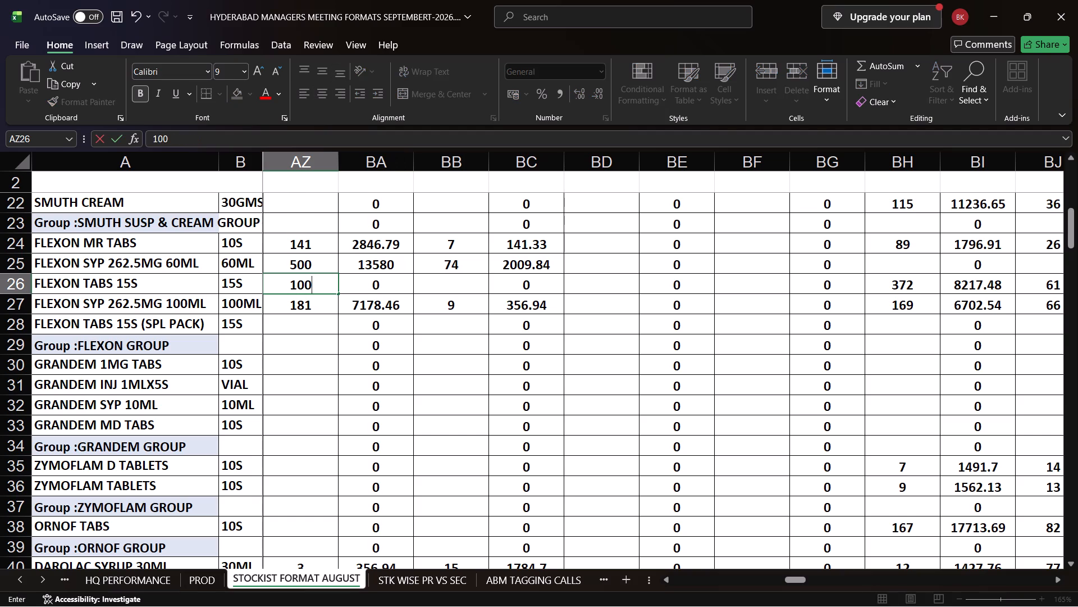
{"action": "key", "text": "Right"}
{"action": "key", "text": "2"}
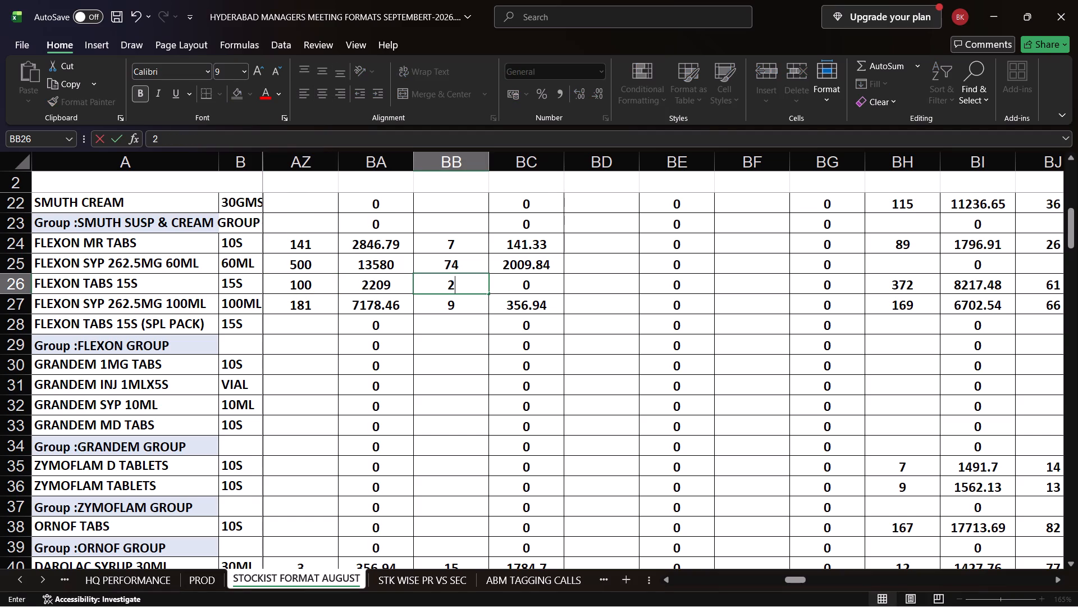
{"action": "key", "text": "0"}
{"action": "key", "text": "Down"}
Enter 0 SEC units and 2 CLOS units for GRANDEM INJ 1MLX5S under SRI MAHESH.
{"action": "key", "text": "Down"}
{"action": "key", "text": "Left"}
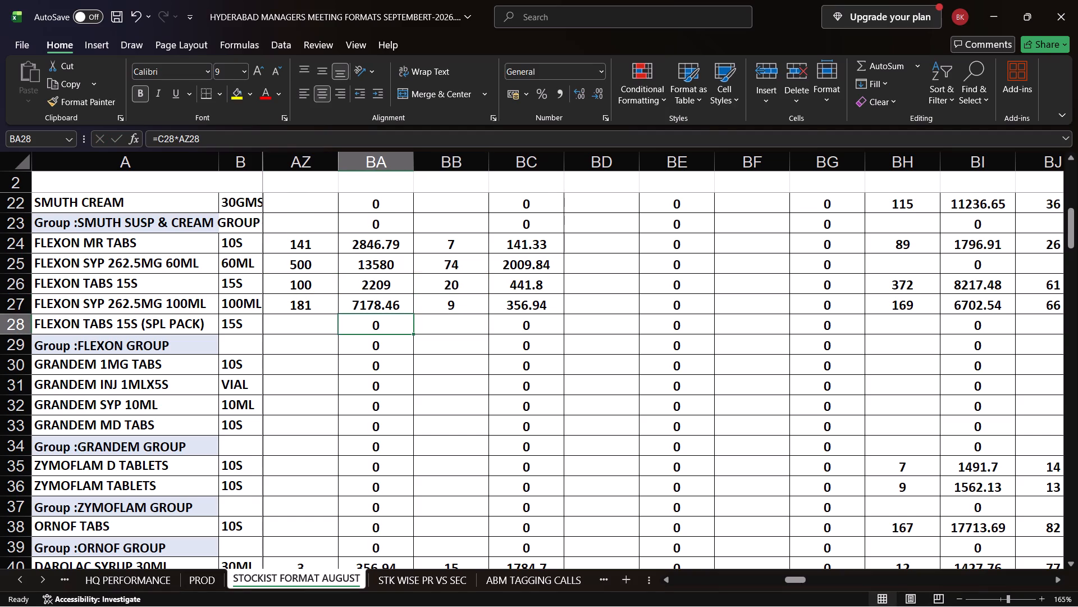
{"action": "key", "text": "Left"}
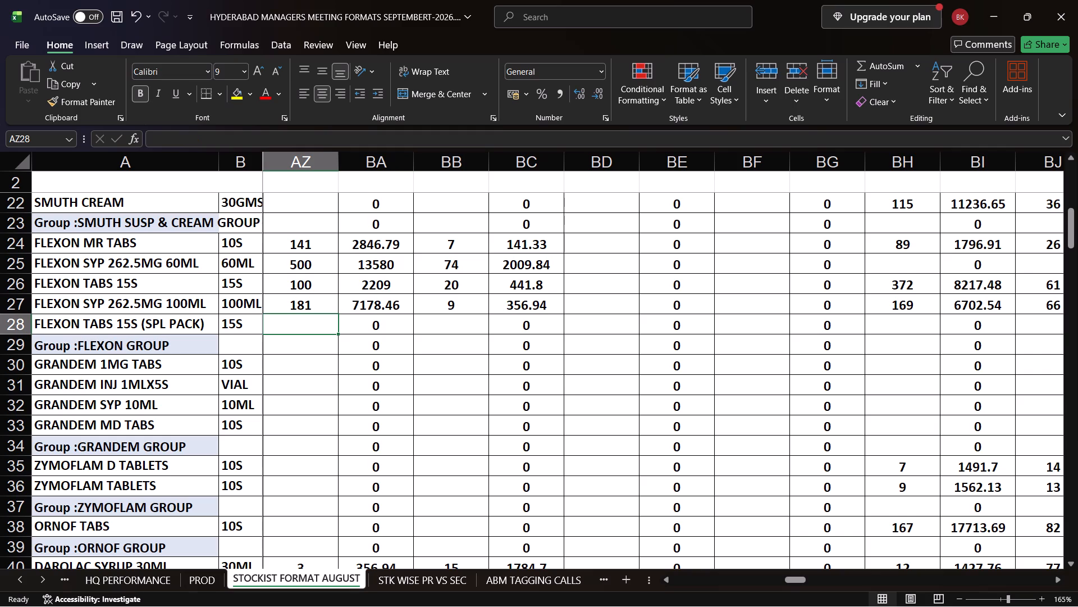
{"action": "key", "text": "Down"}
{"action": "key", "text": "Down"}
{"action": "key", "text": "Down"}
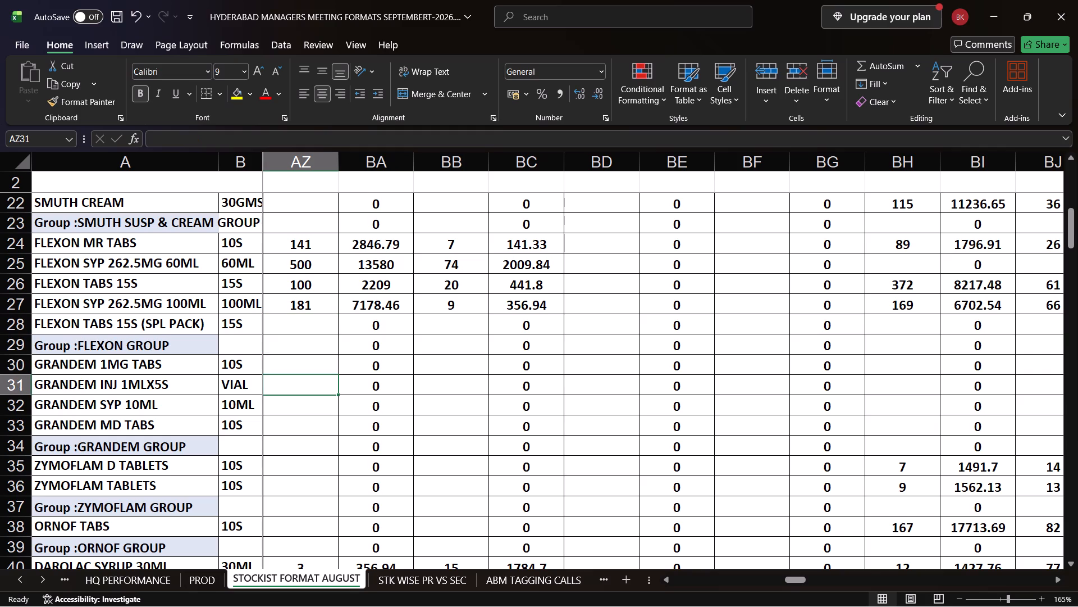
{"action": "key", "text": "0"}
{"action": "key", "text": "Right"}
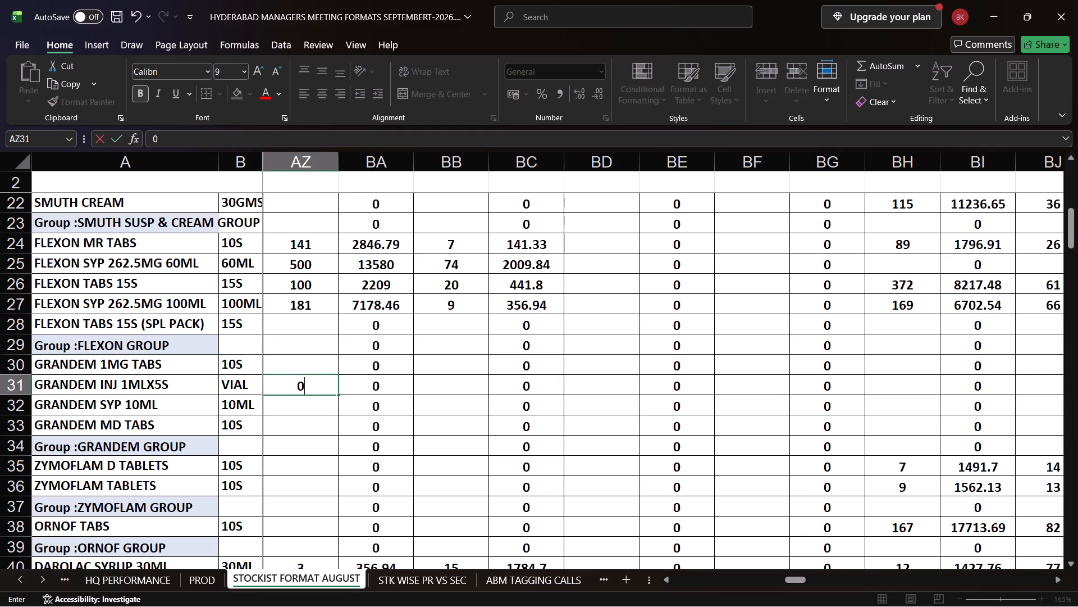
{"action": "key", "text": "Right"}
{"action": "key", "text": "2"}
{"action": "key", "text": "Down"}
Enter 0 SEC units and 0 CLOS units for GRANDEM MD TABS under SRI MAHESH.
{"action": "key", "text": "Left"}
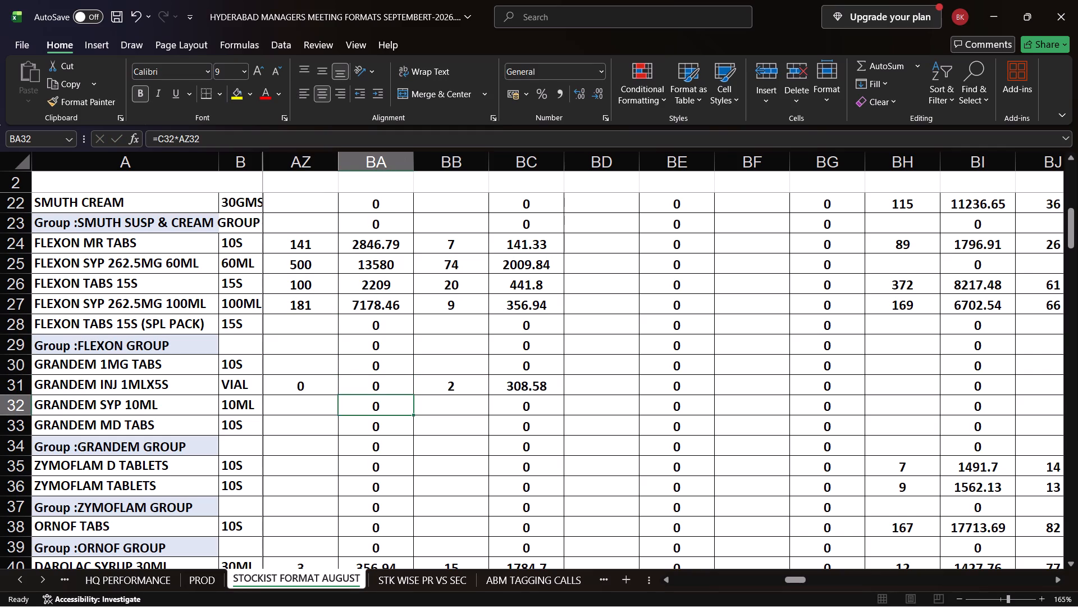
{"action": "key", "text": "Left"}
{"action": "key", "text": "Up"}
{"action": "key", "text": "Up"}
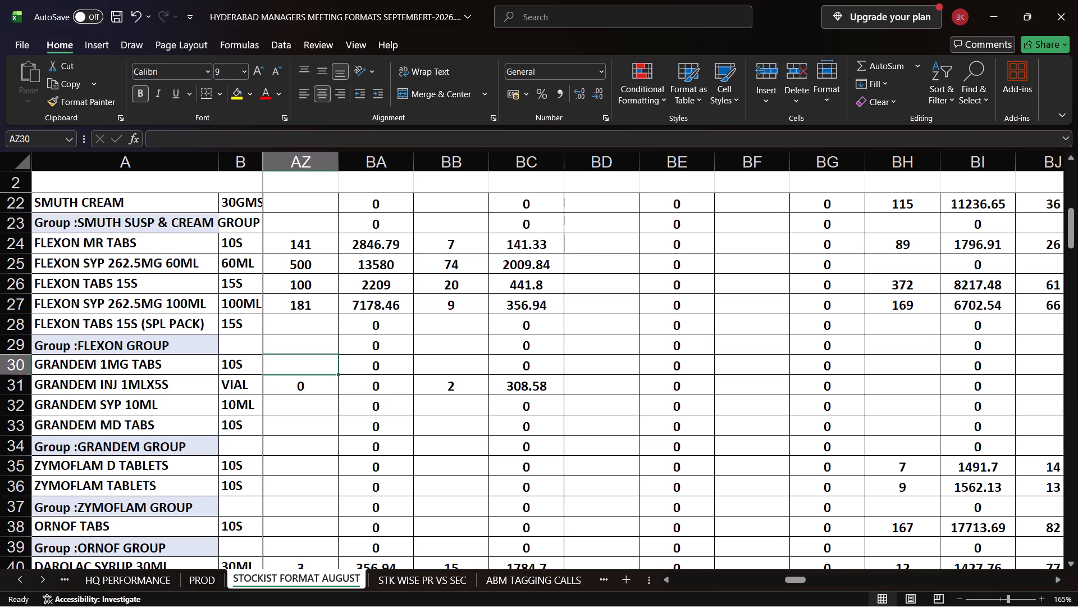
{"action": "key", "text": "Down"}
{"action": "key", "text": "Down"}
{"action": "key", "text": "Down"}
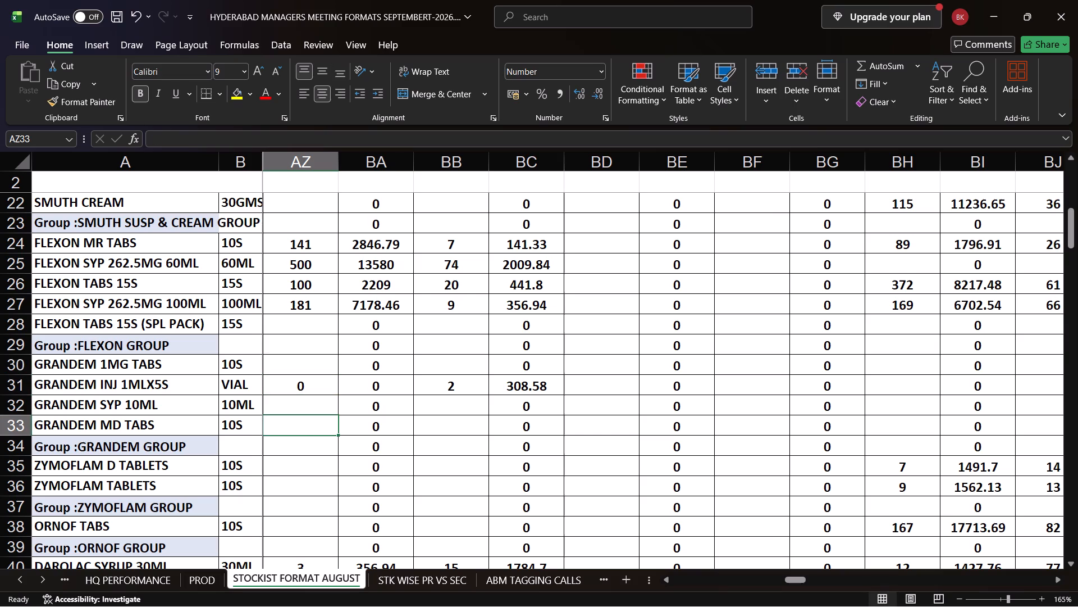
{"action": "key", "text": "0"}
{"action": "key", "text": "Right"}
{"action": "key", "text": "Right"}
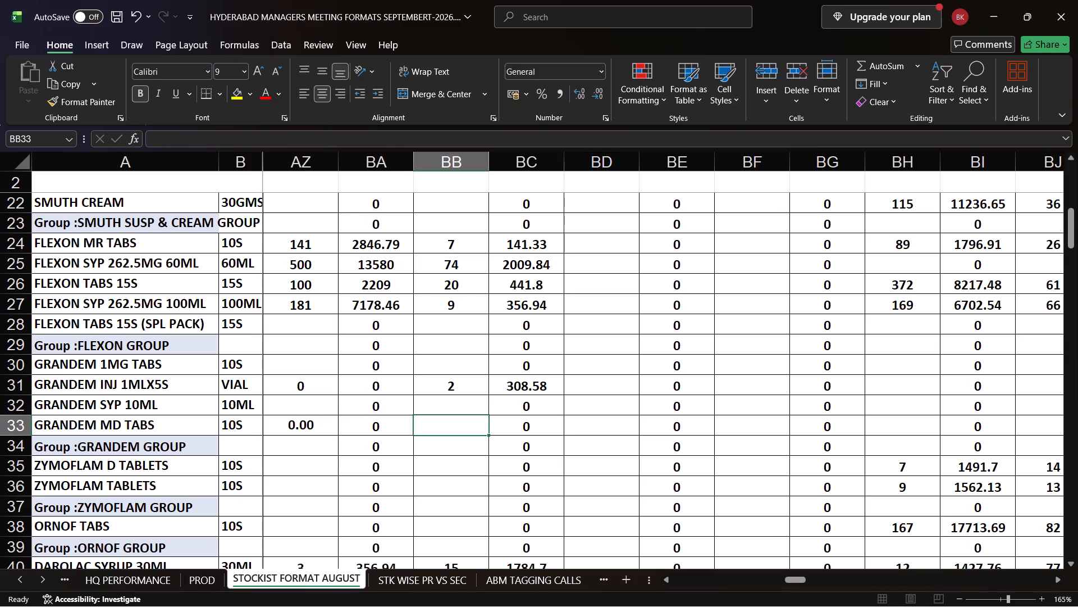
{"action": "key", "text": "0"}
{"action": "key", "text": "Left"}
{"action": "key", "text": "Left"}
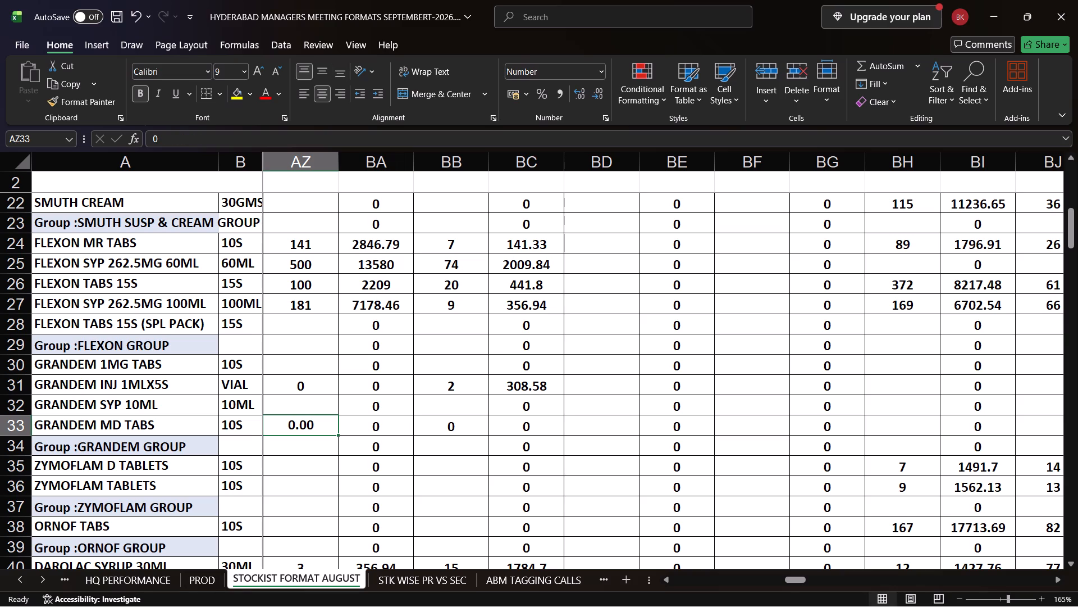
{"action": "key", "text": "0"}
{"action": "key", "text": "Down"}
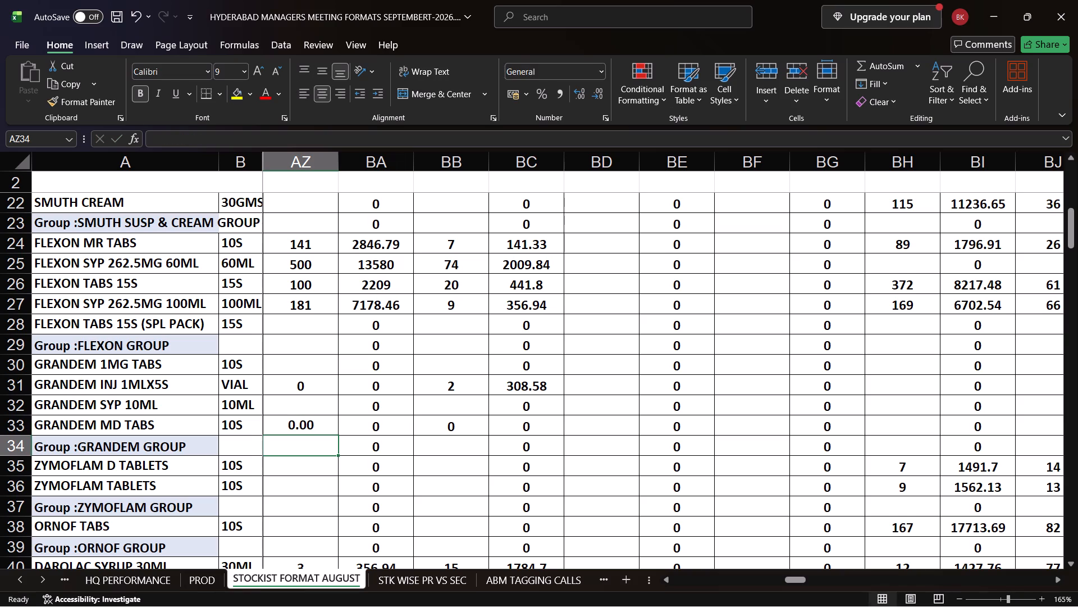
Enter 107 SEC units and 41 CLOS units for GRANDEM SYP 10ML under SRI MAHESH.
{"action": "key", "text": "Up"}
{"action": "key", "text": "Up"}
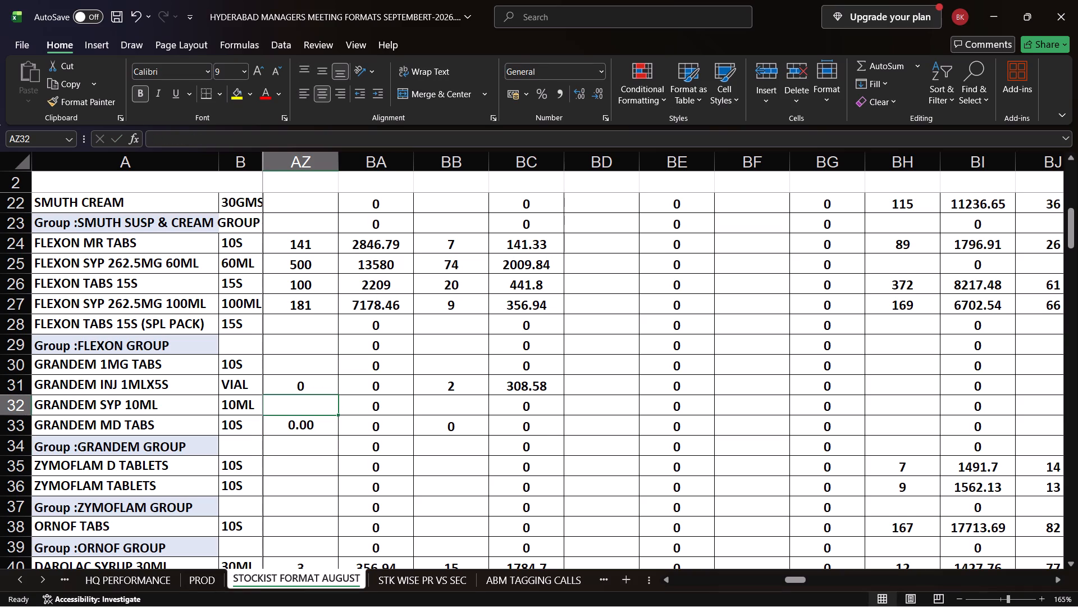
{"action": "key", "text": "1"}
{"action": "type", "text": "07"}
{"action": "key", "text": "Right"}
{"action": "key", "text": "Right"}
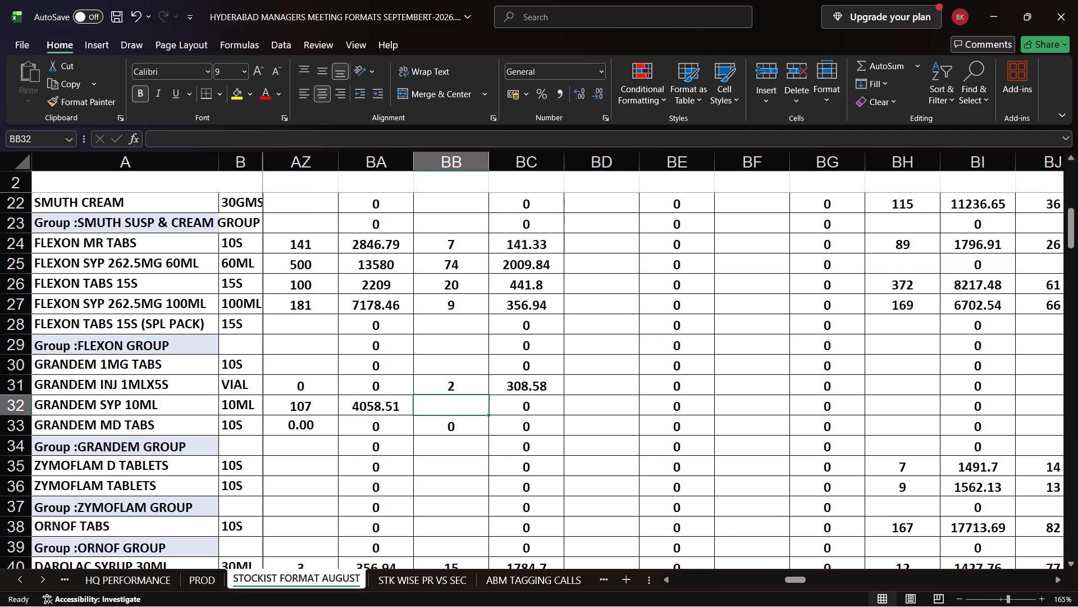
{"action": "type", "text": "41"}
{"action": "key", "text": "Down"}
Enter 100 SEC units and 69 CLOS units for MEGA FLEXON TABS under SRI MAHESH.
{"action": "key", "text": "Down"}
{"action": "key", "text": "Left"}
{"action": "key", "text": "Left"}
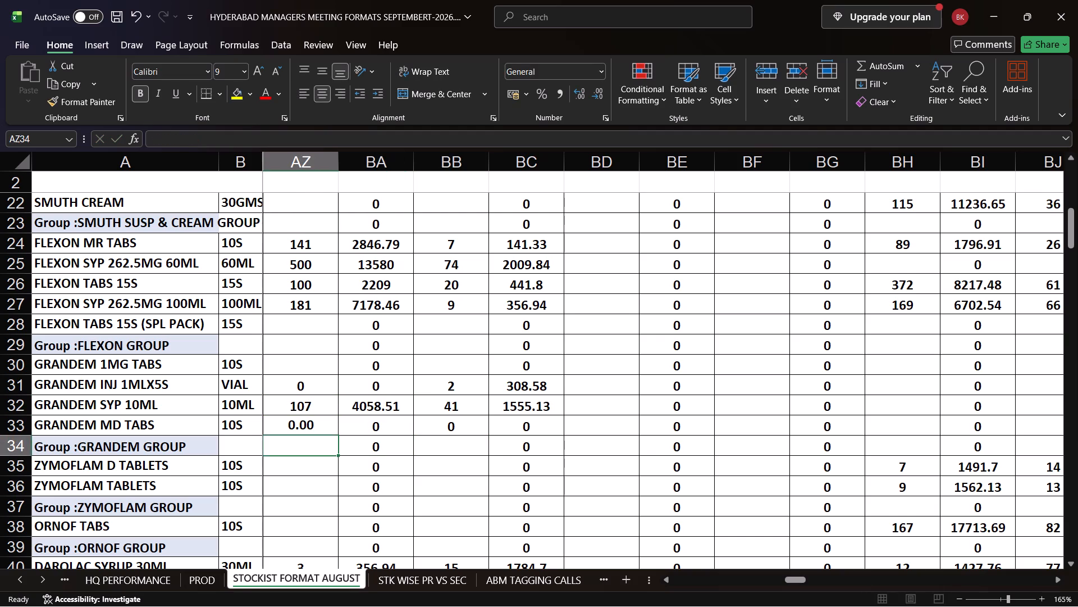
{"action": "key", "text": "Down"}
{"action": "key", "text": "Down"}
{"action": "key", "text": "Down"}
{"action": "key", "text": "Down"}
{"action": "key", "text": "Down"}
{"action": "key", "text": "Down"}
{"action": "key", "text": "Down"}
{"action": "key", "text": "Down"}
{"action": "key", "text": "Down"}
{"action": "key", "text": "Down"}
{"action": "key", "text": "Down"}
{"action": "key", "text": "Down"}
{"action": "key", "text": "Down"}
{"action": "key", "text": "Down"}
{"action": "key", "text": "Down"}
{"action": "key", "text": "Down"}
{"action": "key", "text": "Down"}
{"action": "key", "text": "Down"}
{"action": "key", "text": "Down"}
{"action": "key", "text": "Down"}
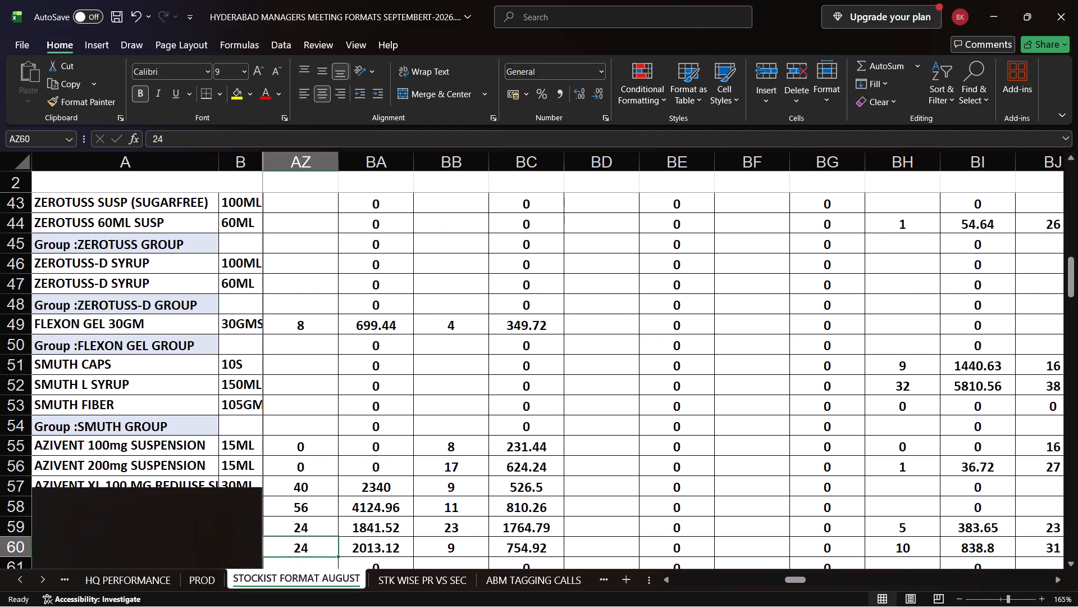
{"action": "key", "text": "Down"}
{"action": "key", "text": "Down"}
{"action": "key", "text": "Down"}
{"action": "key", "text": "Down"}
{"action": "key", "text": "Down"}
{"action": "key", "text": "Down"}
{"action": "key", "text": "Down"}
{"action": "key", "text": "Down"}
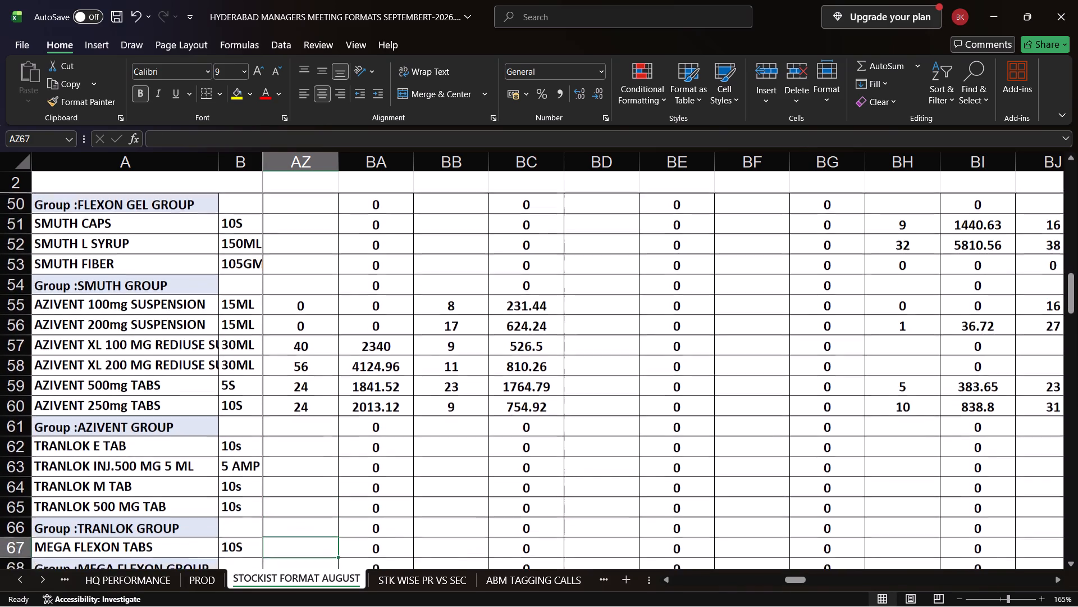
{"action": "key", "text": "Down"}
{"action": "key", "text": "Up"}
{"action": "key", "text": "Up"}
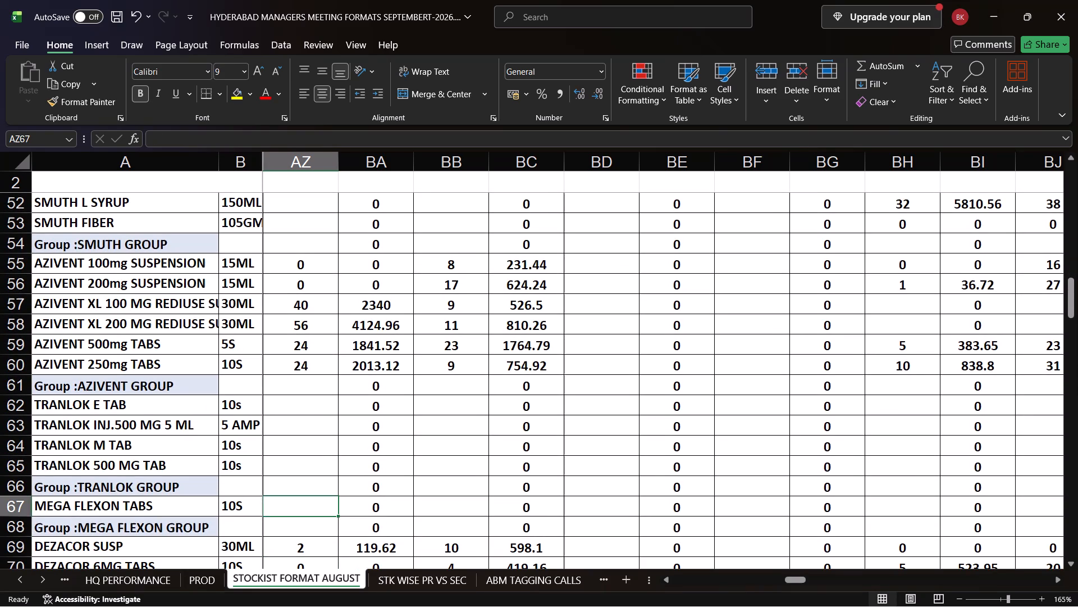
{"action": "type", "text": "100"}
{"action": "key", "text": "Right"}
{"action": "key", "text": "Right"}
{"action": "type", "text": "69"}
{"action": "key", "text": "Down"}
Look through the product rows from MEGA FLEXON TABS to the TOTAL row for SRI MAHESH entries still missing.
{"action": "key", "text": "Left"}
{"action": "key", "text": "Left"}
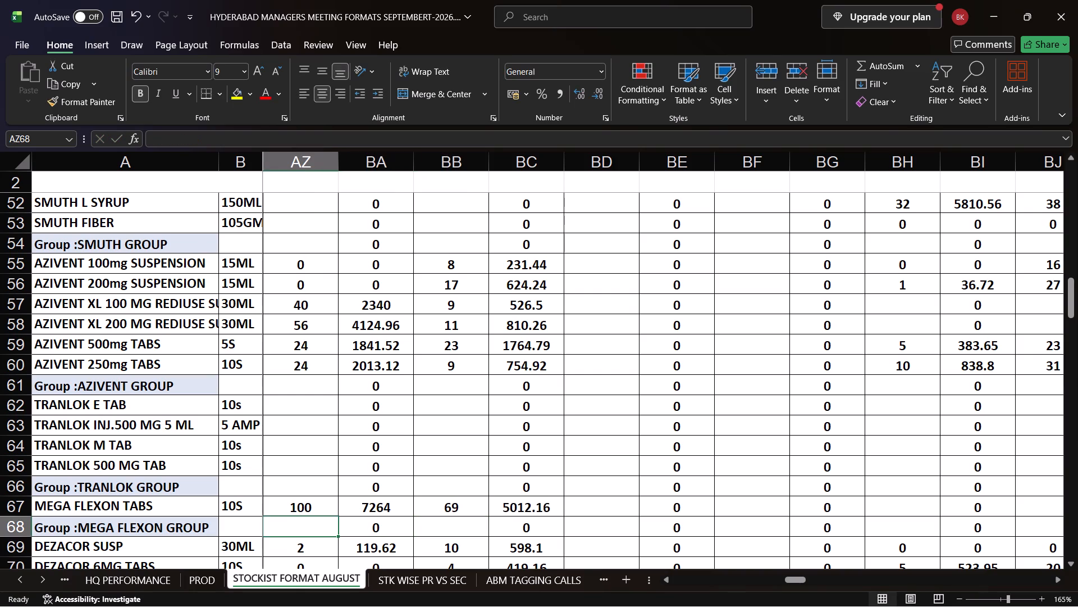
{"action": "key", "text": "Down"}
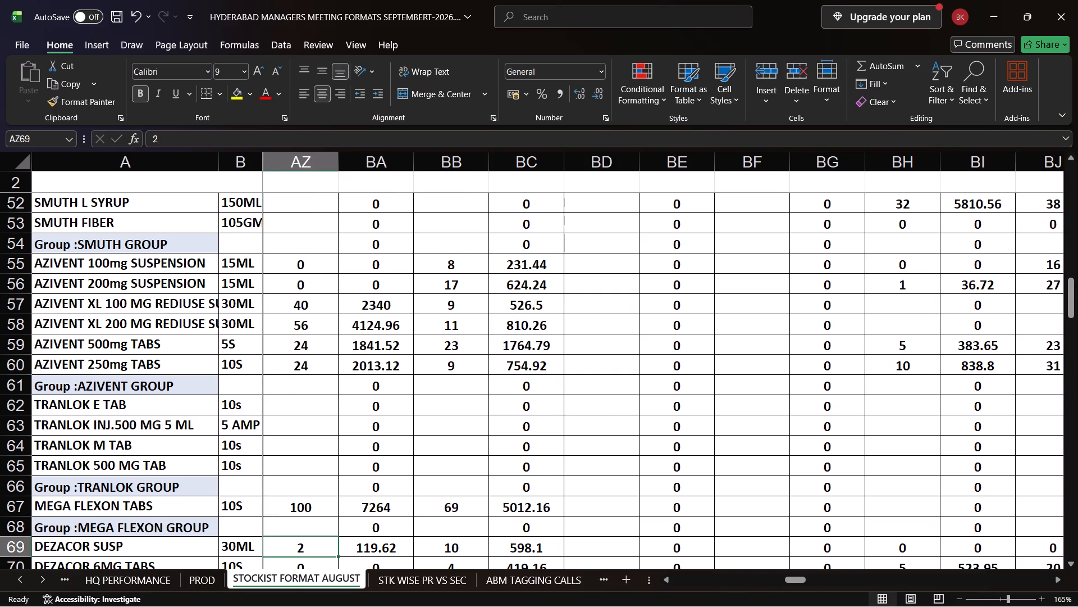
{"action": "key", "text": "Down"}
{"action": "key", "text": "Down"}
{"action": "key", "text": "Down"}
{"action": "key", "text": "Down"}
{"action": "key", "text": "Down"}
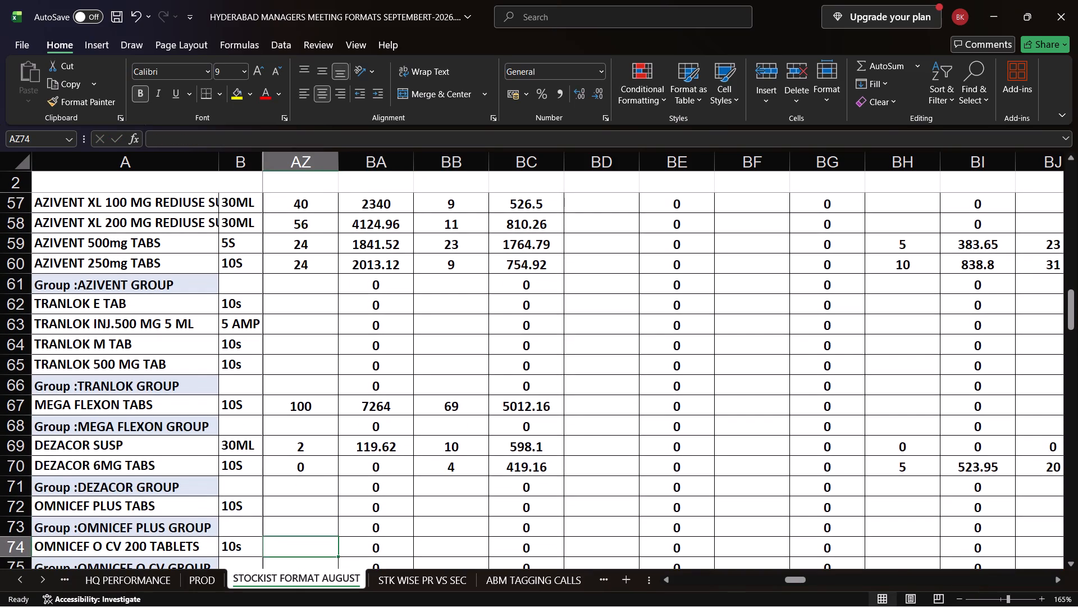
{"action": "key", "text": "Down"}
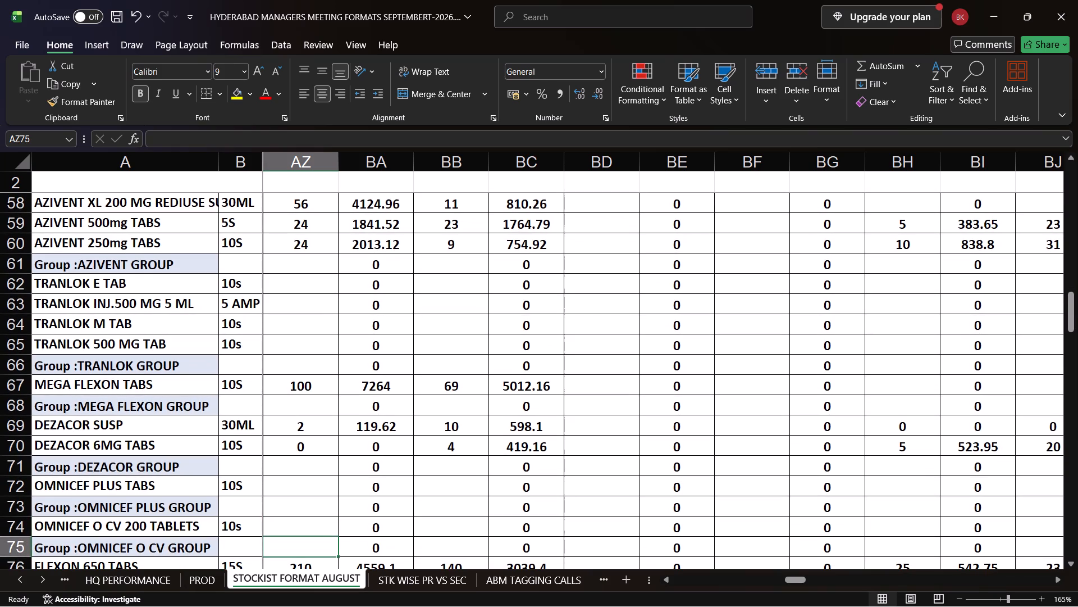
{"action": "key", "text": "Down"}
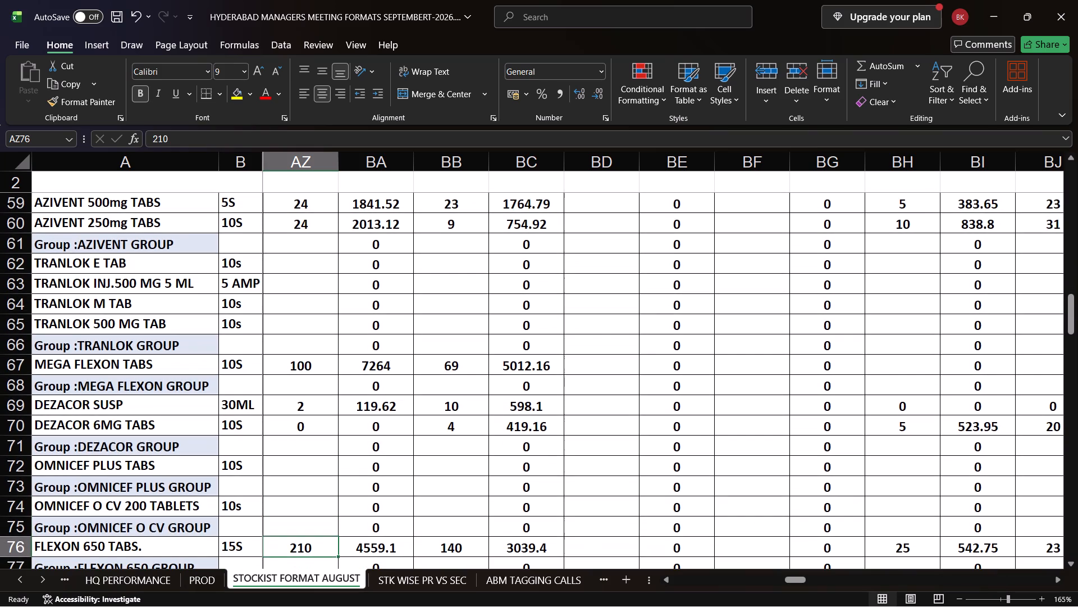
{"action": "key", "text": "Down"}
{"action": "key", "text": "Down"}
{"action": "key", "text": "Down"}
{"action": "key", "text": "Down"}
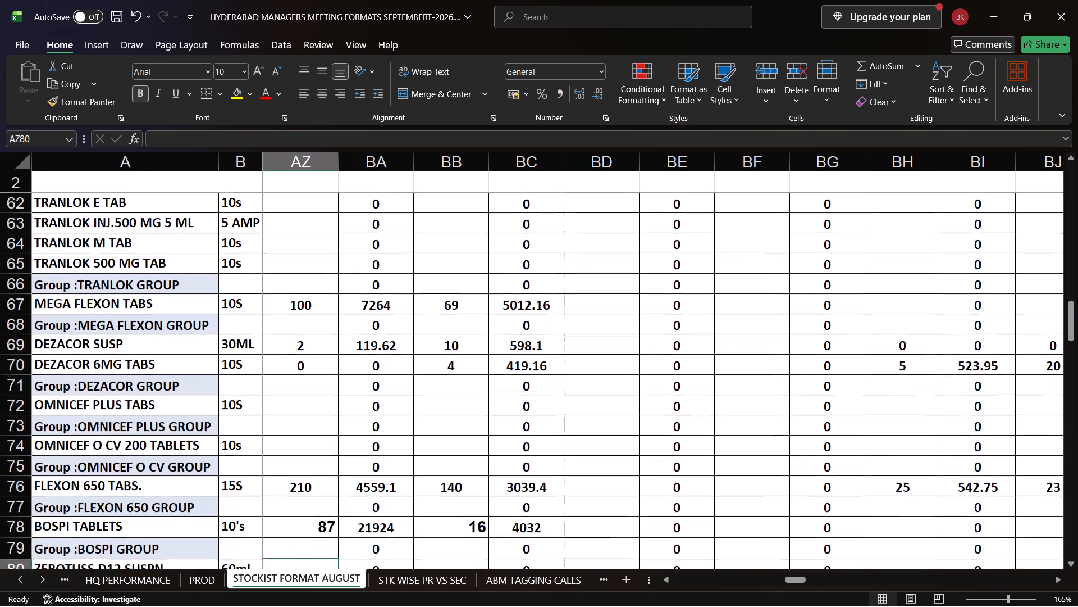
{"action": "key", "text": "Down"}
{"action": "key", "text": "Down"}
Enter 42 SEC units and 54 CLOS units for OMNICEF O 100MG ORAL SUSP under SRI MAHESH.
{"action": "key", "text": "Up"}
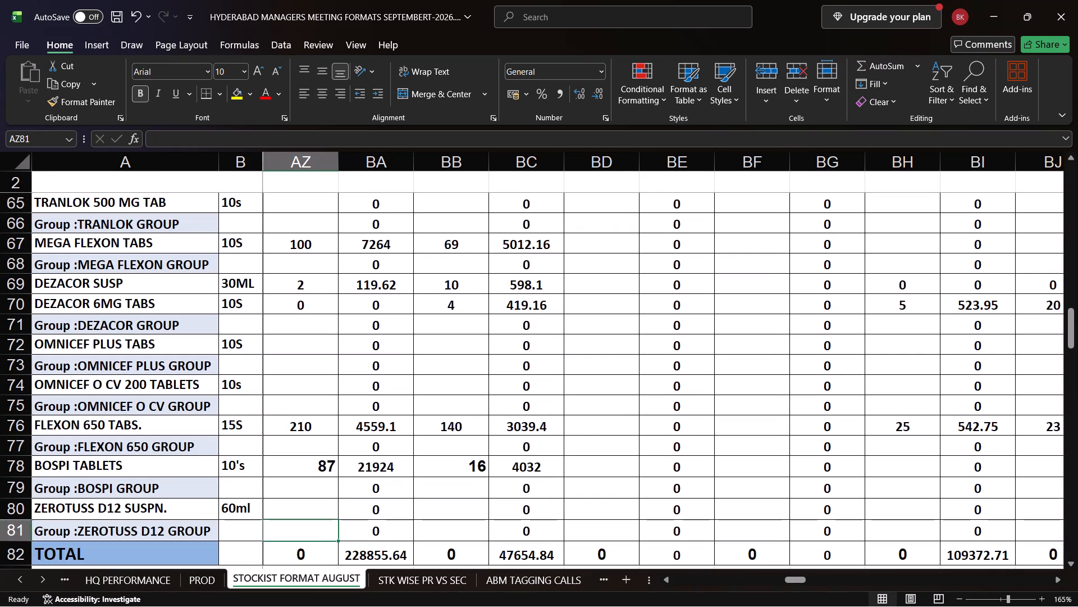
{"action": "key", "text": "Up"}
{"action": "key", "text": "Up"}
{"action": "key", "text": "Up"}
{"action": "key", "text": "Up"}
{"action": "key", "text": "Up"}
{"action": "key", "text": "Up"}
{"action": "key", "text": "Up"}
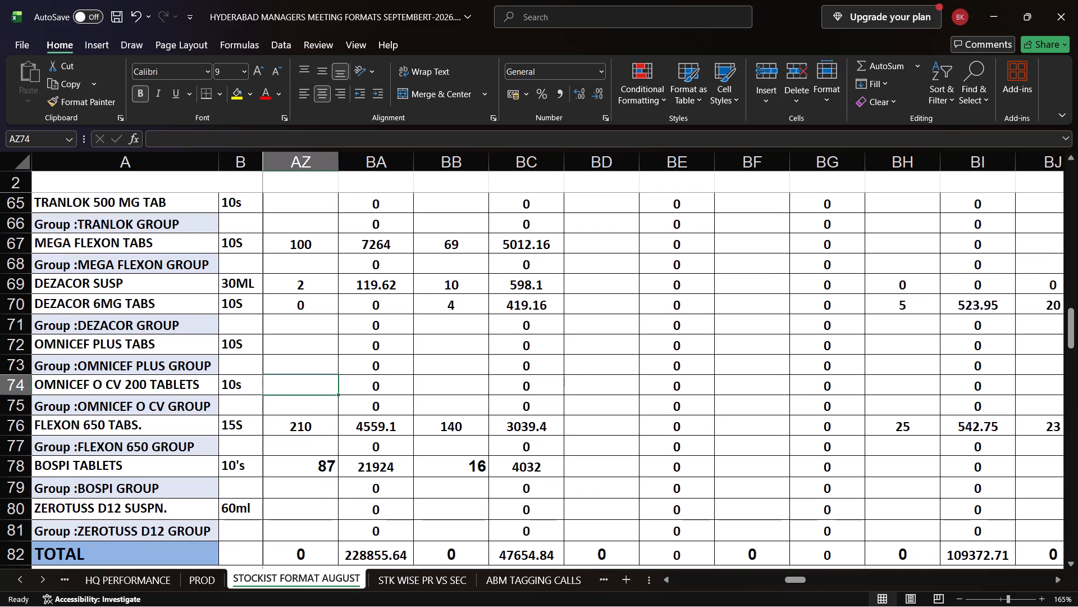
{"action": "key", "text": "Up"}
{"action": "key", "text": "Up"}
{"action": "key", "text": "Up"}
{"action": "key", "text": "Up"}
{"action": "key", "text": "Up"}
{"action": "key", "text": "Up"}
{"action": "key", "text": "Up"}
{"action": "key", "text": "Up"}
{"action": "key", "text": "Up"}
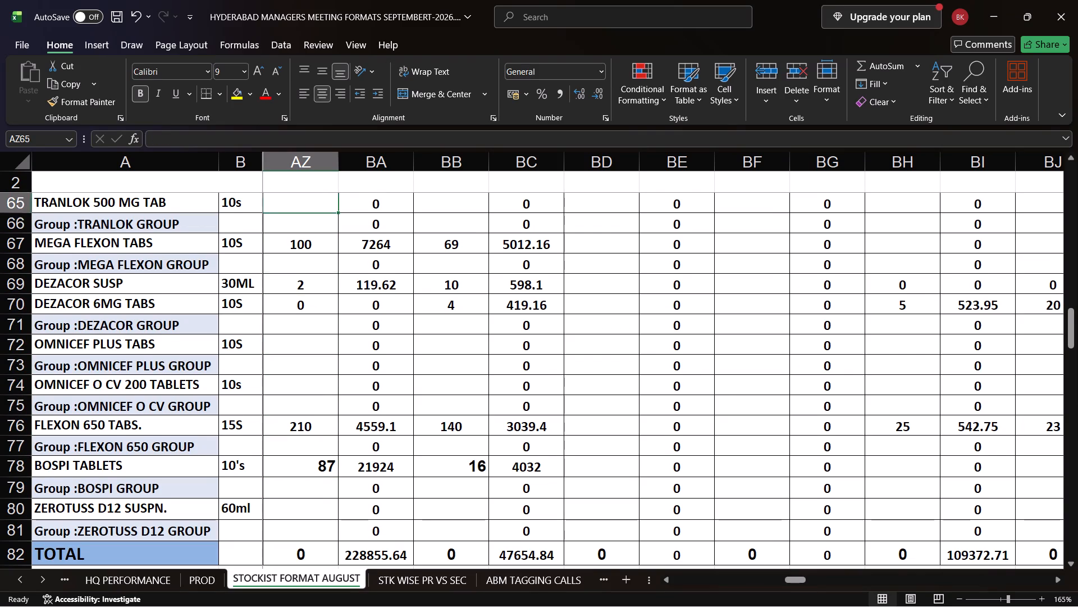
{"action": "key", "text": "Up"}
{"action": "key", "text": "Up"}
{"action": "key", "text": "Up"}
{"action": "key", "text": "Up"}
{"action": "key", "text": "Up"}
{"action": "key", "text": "Up"}
{"action": "key", "text": "Up"}
{"action": "key", "text": "Up"}
{"action": "key", "text": "Up"}
{"action": "key", "text": "Up"}
{"action": "key", "text": "Up"}
{"action": "key", "text": "Up"}
{"action": "key", "text": "Up"}
{"action": "key", "text": "Up"}
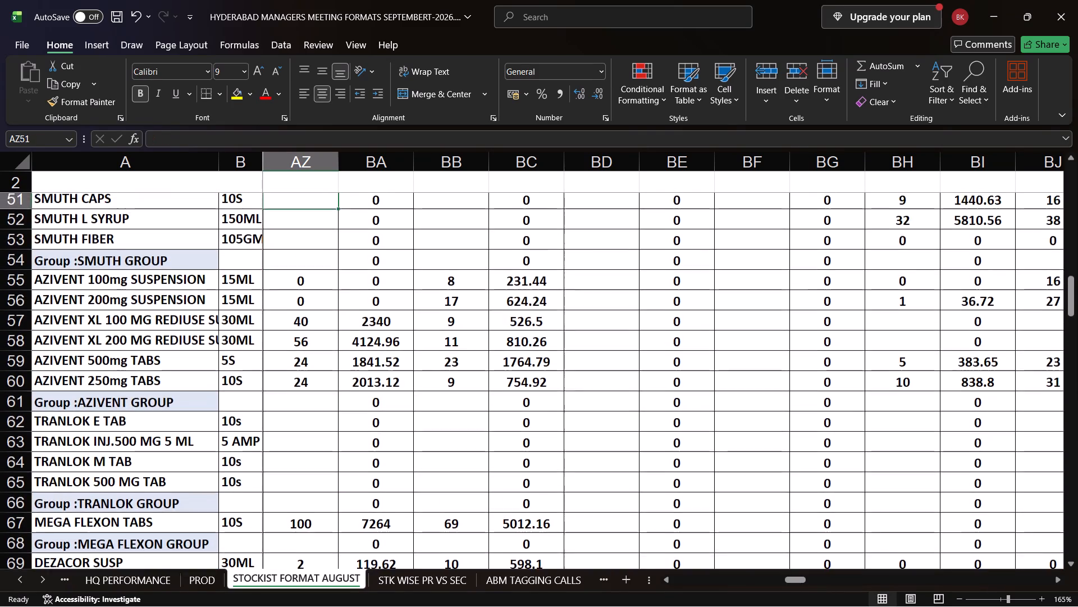
{"action": "key", "text": "Up"}
{"action": "key", "text": "Up"}
{"action": "key", "text": "Up"}
{"action": "key", "text": "Up"}
{"action": "key", "text": "Up"}
{"action": "key", "text": "Up"}
{"action": "key", "text": "Up"}
{"action": "key", "text": "Up"}
{"action": "key", "text": "Up"}
{"action": "key", "text": "Up"}
{"action": "key", "text": "Up"}
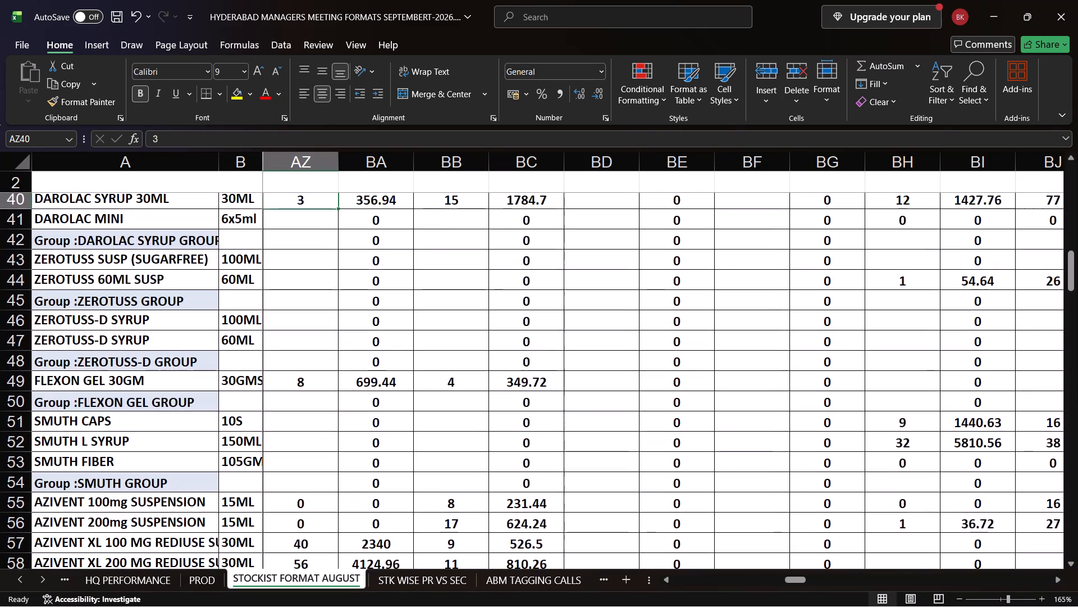
{"action": "key", "text": "Up"}
{"action": "key", "text": "Up"}
{"action": "key", "text": "Up"}
{"action": "key", "text": "Up"}
{"action": "key", "text": "Up"}
{"action": "key", "text": "Up"}
{"action": "key", "text": "Up"}
{"action": "key", "text": "Up"}
{"action": "key", "text": "Up"}
{"action": "key", "text": "Up"}
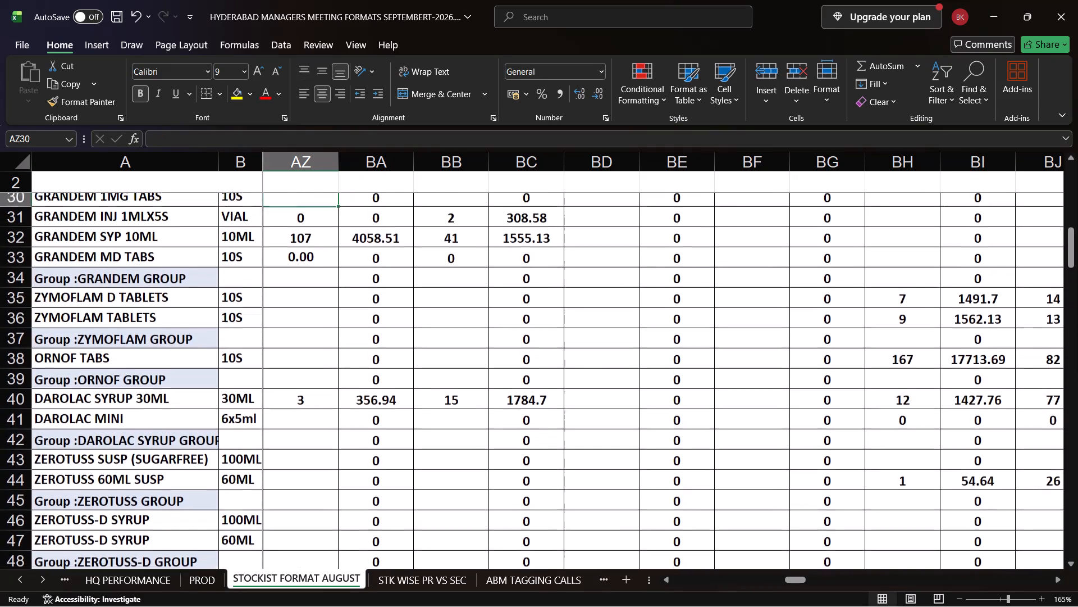
{"action": "key", "text": "Up"}
{"action": "key", "text": "Up"}
{"action": "key", "text": "Up"}
{"action": "key", "text": "Up"}
{"action": "key", "text": "Up"}
{"action": "key", "text": "Up"}
{"action": "key", "text": "Up"}
{"action": "key", "text": "Up"}
{"action": "key", "text": "Up"}
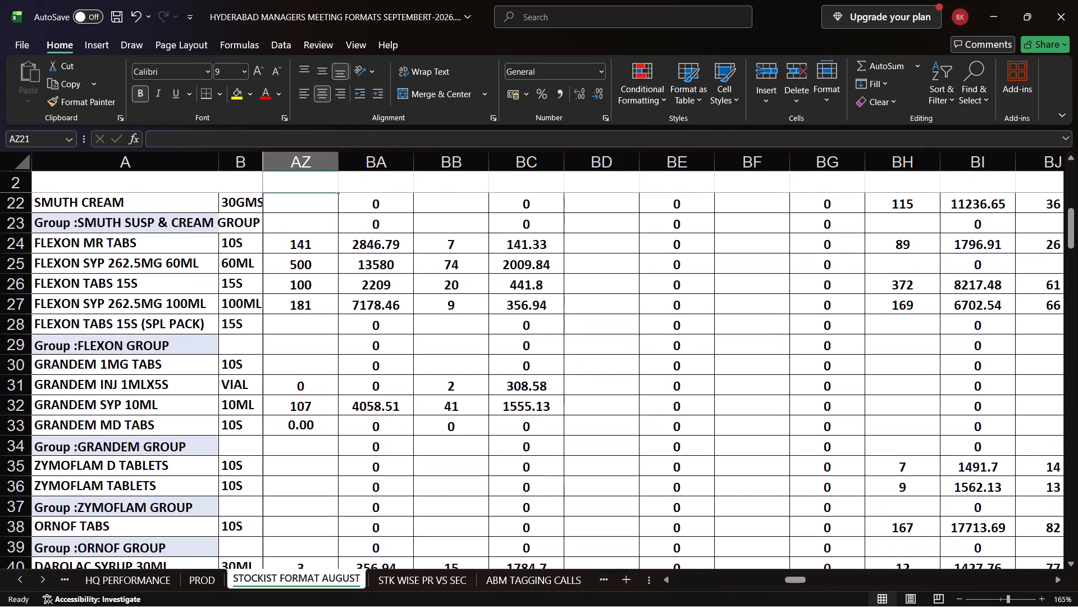
{"action": "key", "text": "Up"}
{"action": "key", "text": "Up"}
{"action": "key", "text": "Up"}
{"action": "key", "text": "Up"}
{"action": "key", "text": "Up"}
{"action": "key", "text": "Up"}
{"action": "key", "text": "Up"}
{"action": "key", "text": "Up"}
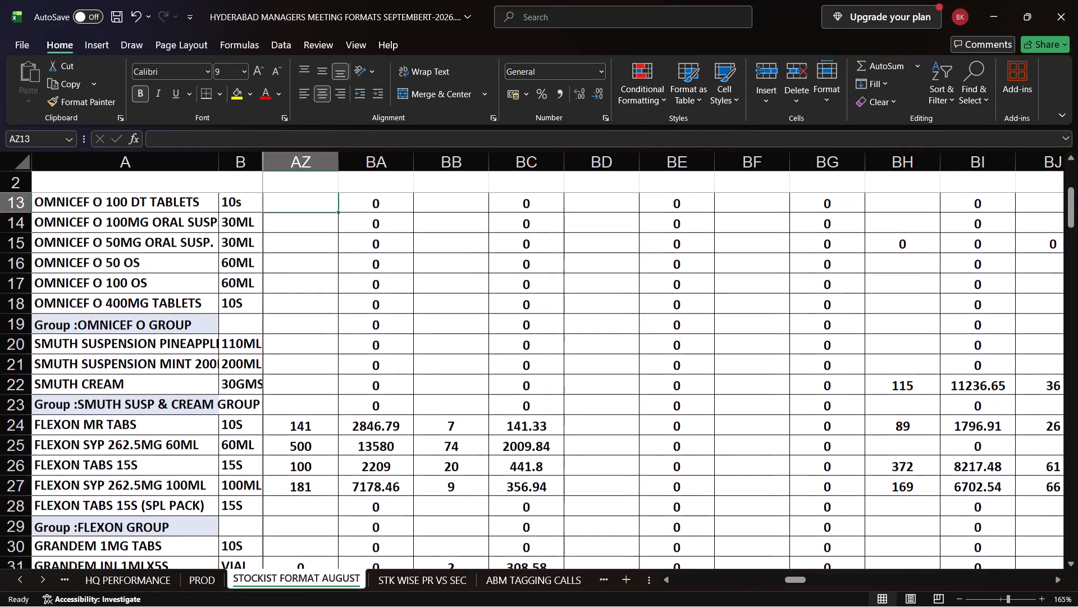
{"action": "key", "text": "Up"}
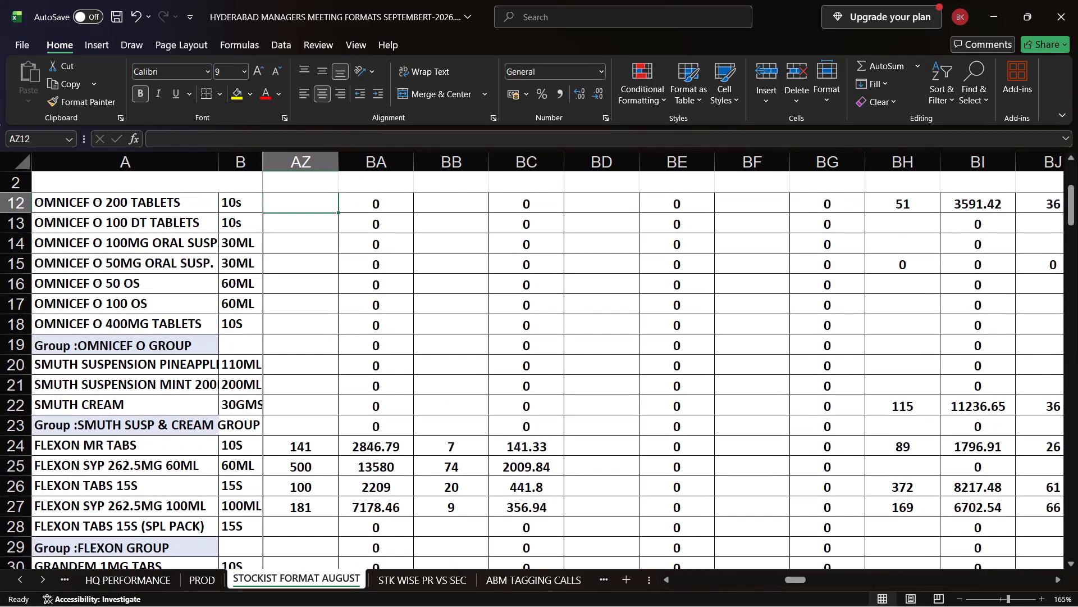
{"action": "key", "text": "Down"}
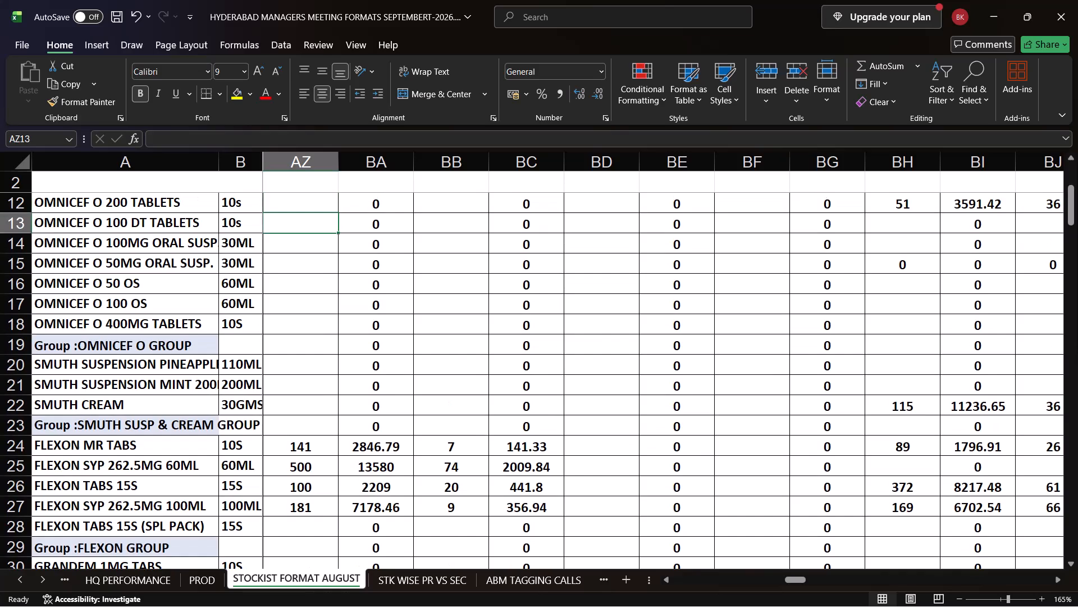
{"action": "key", "text": "Down"}
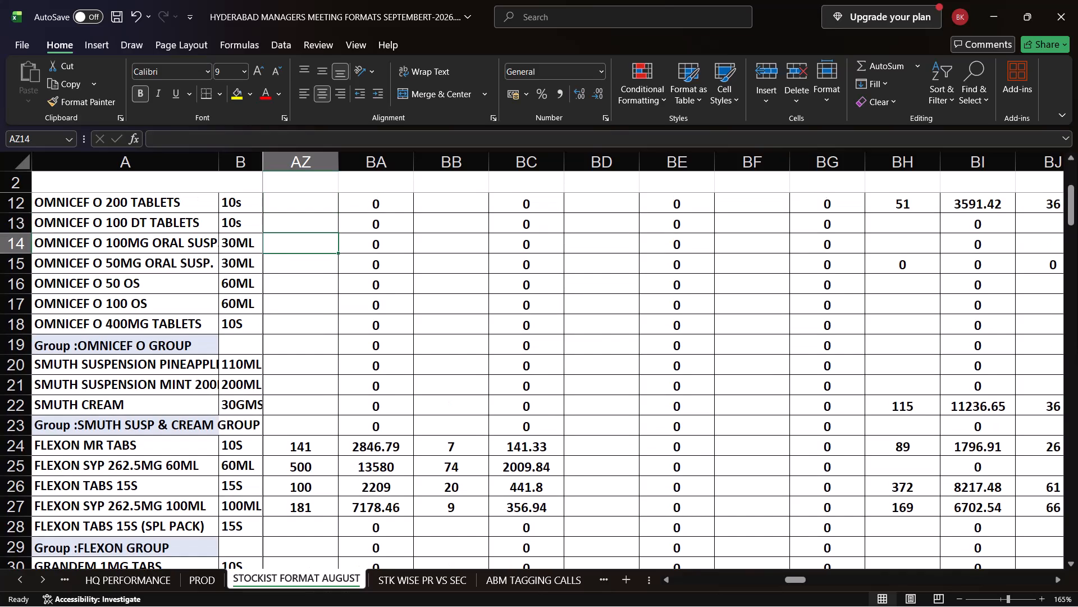
{"action": "type", "text": "42"}
{"action": "key", "text": "Right"}
{"action": "key", "text": "Right"}
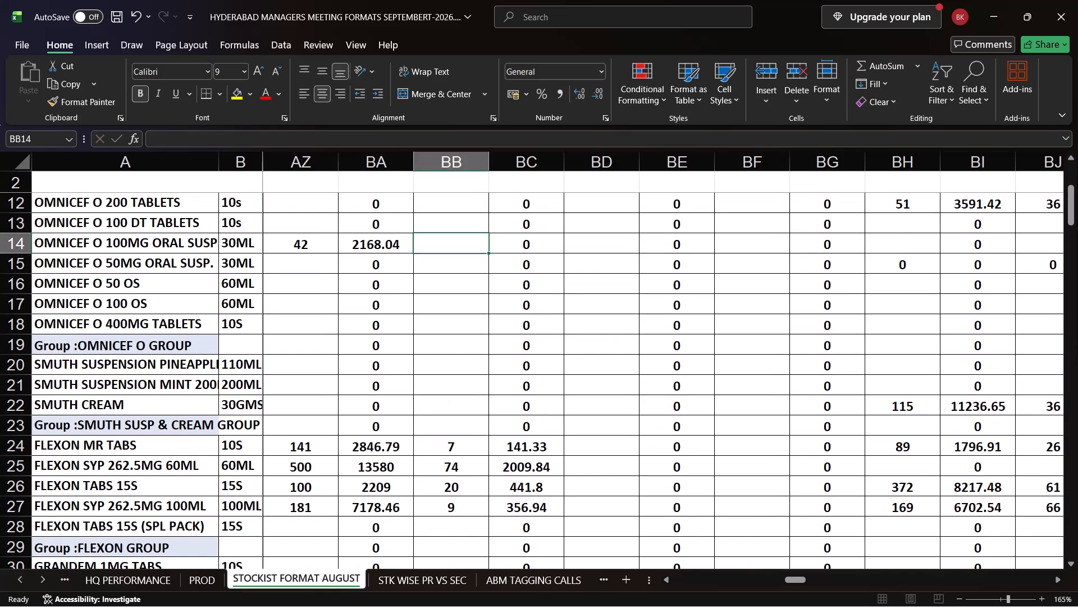
{"action": "type", "text": "54"}
{"action": "key", "text": "Down"}
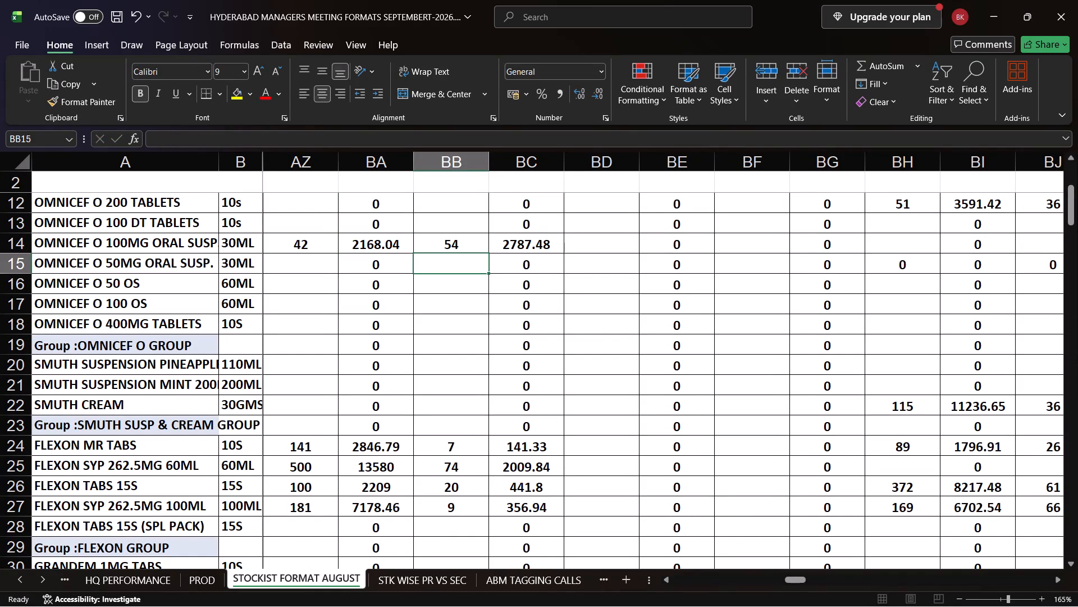
Enter 149 SEC units and 39 CLOS units for OMNICEF O 200 TABLETS under SRI MAHESH.
{"action": "key", "text": "Left"}
{"action": "key", "text": "Left"}
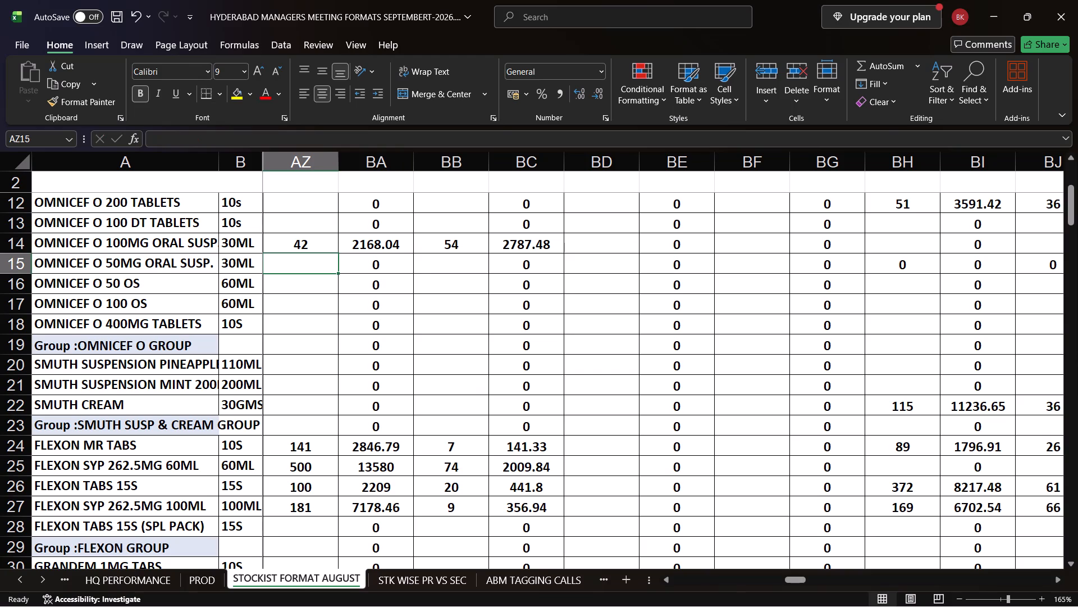
{"action": "key", "text": "Up"}
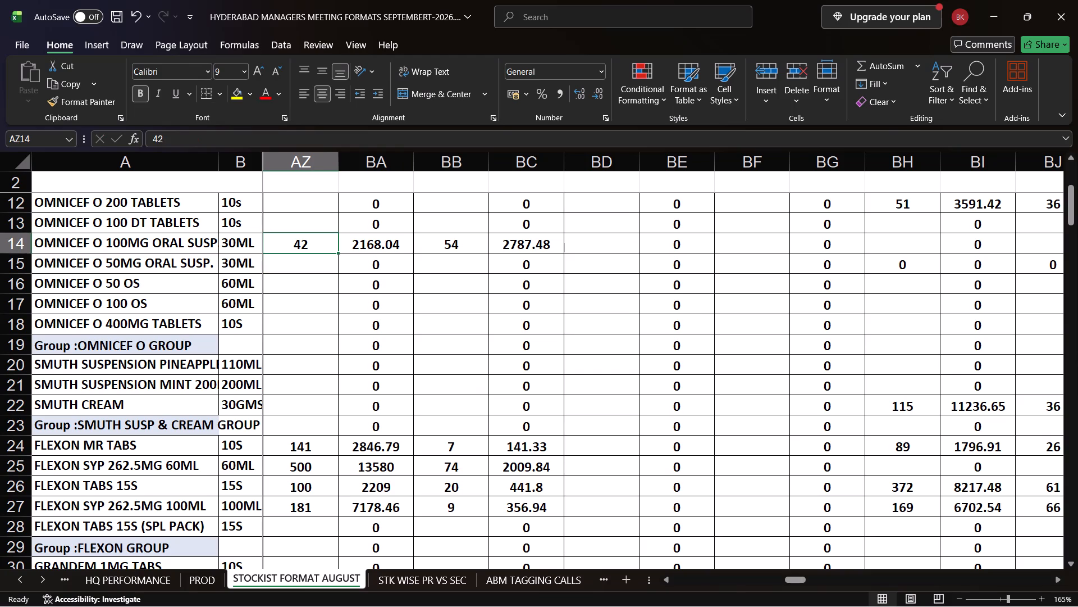
{"action": "key", "text": "Up"}
{"action": "key", "text": "Up"}
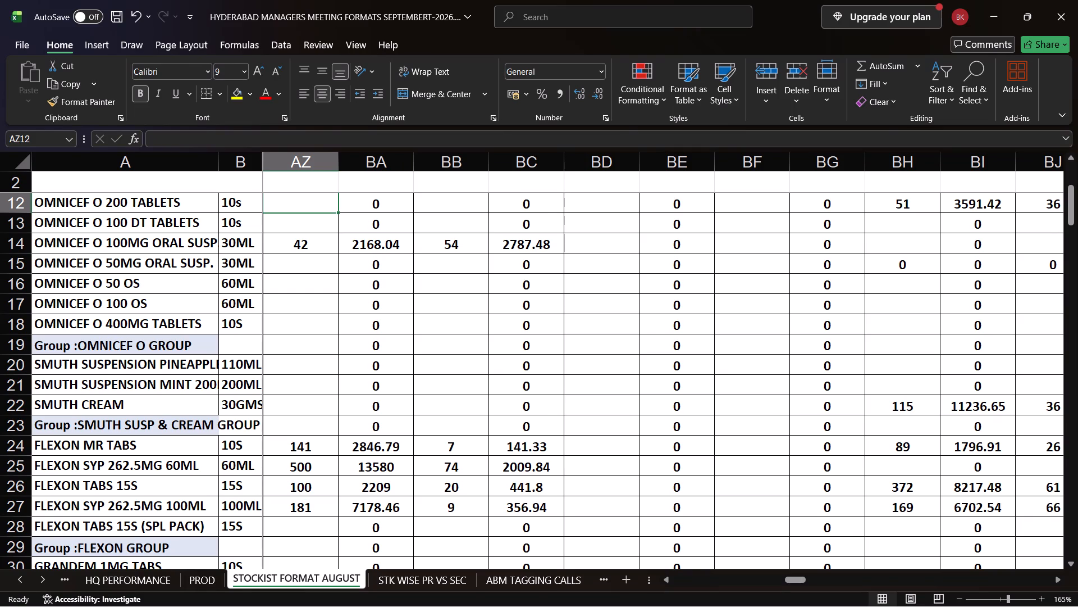
{"action": "type", "text": "149"}
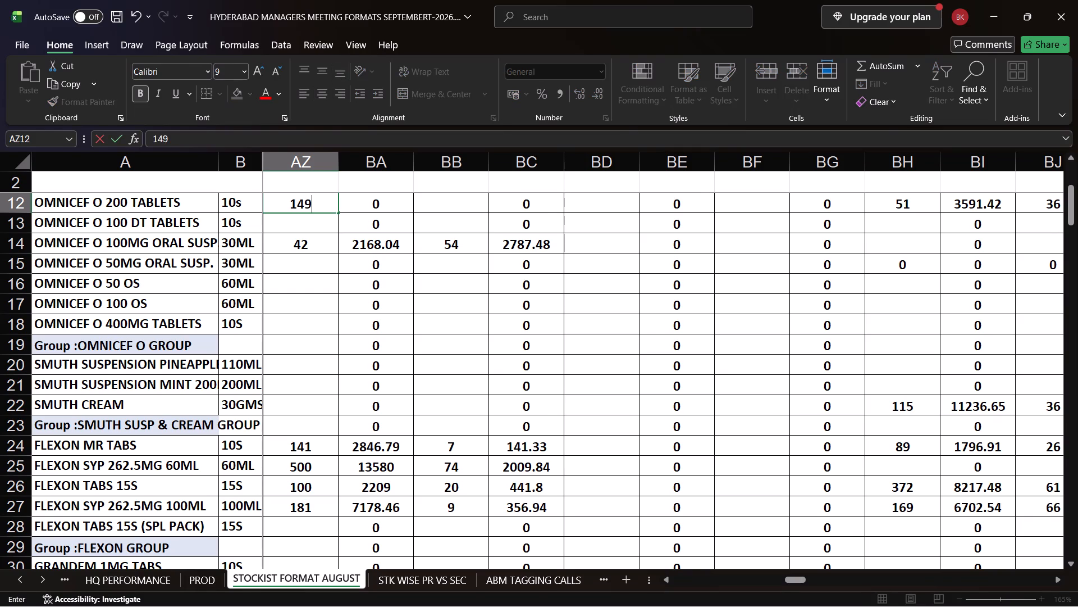
{"action": "key", "text": "Right"}
{"action": "key", "text": "Right"}
{"action": "type", "text": "39"}
{"action": "key", "text": "Down"}
Enter 198 SEC units and 117 CLOS units for ORNOF TABS under SRI MAHESH.
{"action": "key", "text": "Left"}
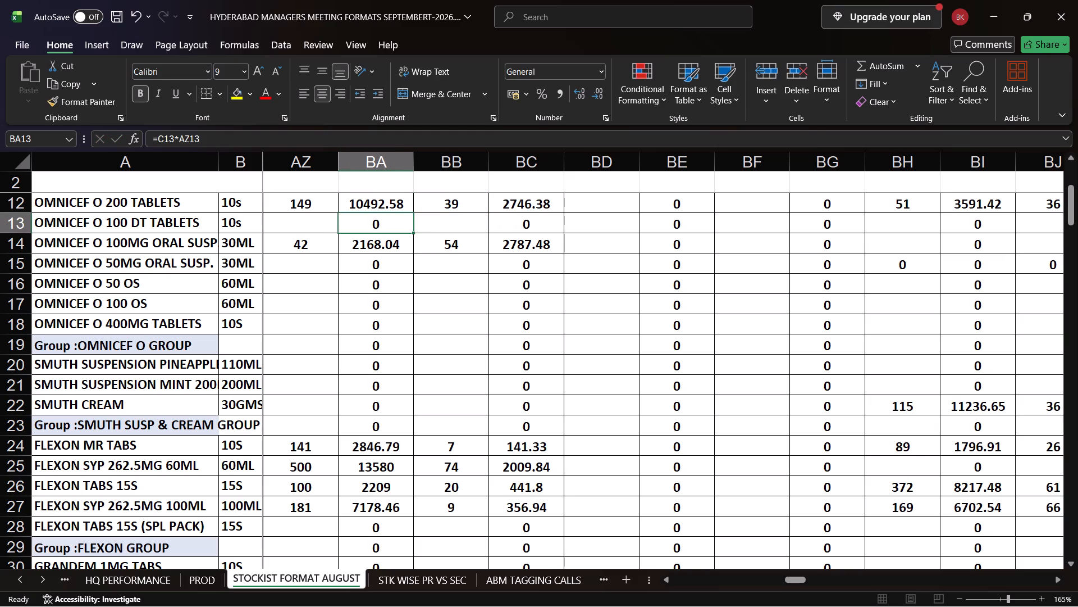
{"action": "key", "text": "Left"}
{"action": "key", "text": "Down"}
{"action": "key", "text": "Down"}
{"action": "key", "text": "Down"}
{"action": "key", "text": "Down"}
{"action": "key", "text": "Down"}
{"action": "key", "text": "Down"}
{"action": "key", "text": "Down"}
{"action": "key", "text": "Down"}
{"action": "key", "text": "Down"}
{"action": "key", "text": "Down"}
{"action": "key", "text": "Down"}
{"action": "key", "text": "Down"}
{"action": "key", "text": "Down"}
{"action": "key", "text": "Down"}
{"action": "key", "text": "Down"}
{"action": "key", "text": "Down"}
{"action": "key", "text": "Down"}
{"action": "key", "text": "Down"}
{"action": "key", "text": "Down"}
{"action": "key", "text": "Down"}
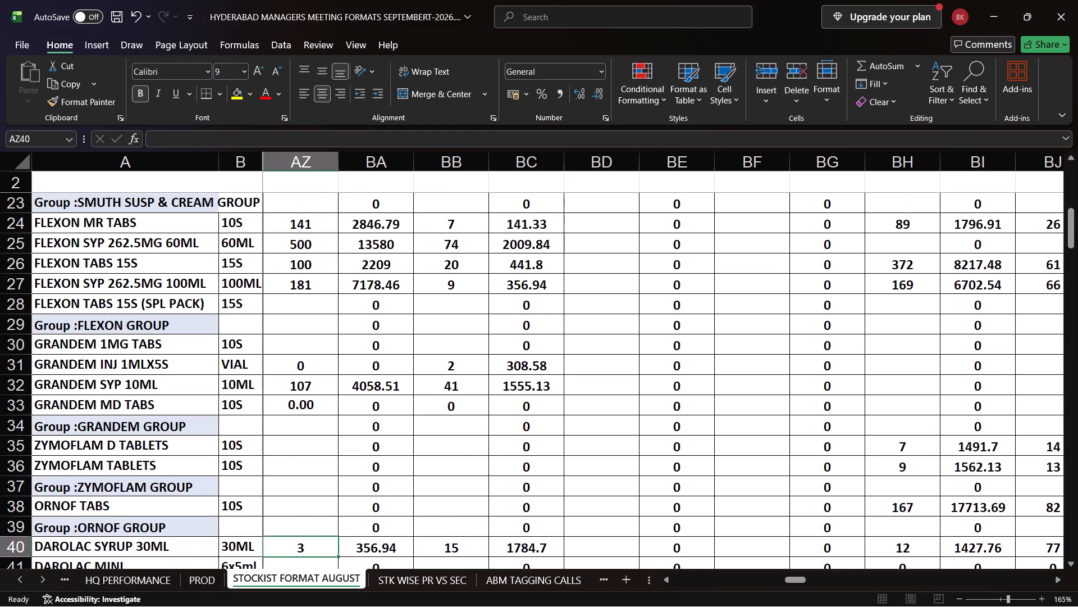
{"action": "key", "text": "Down"}
{"action": "key", "text": "Up"}
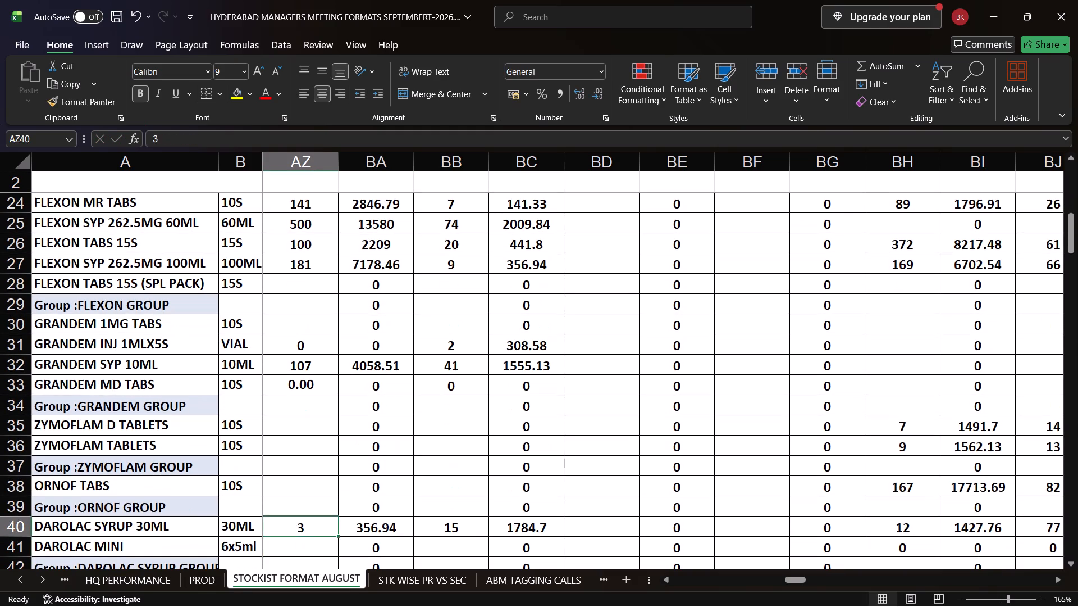
{"action": "key", "text": "Up"}
{"action": "key", "text": "Up"}
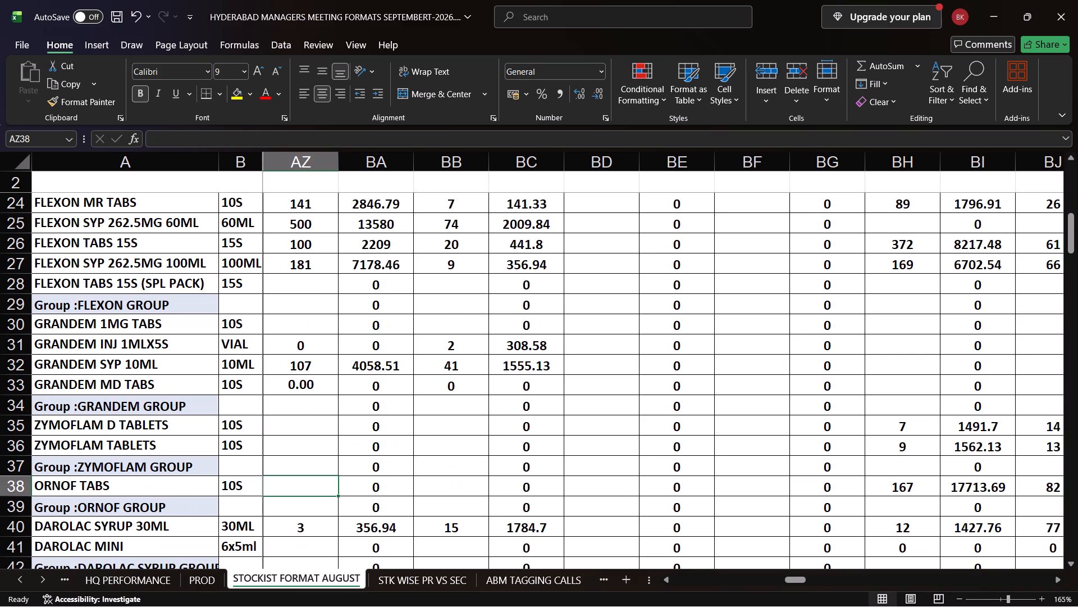
{"action": "key", "text": "1"}
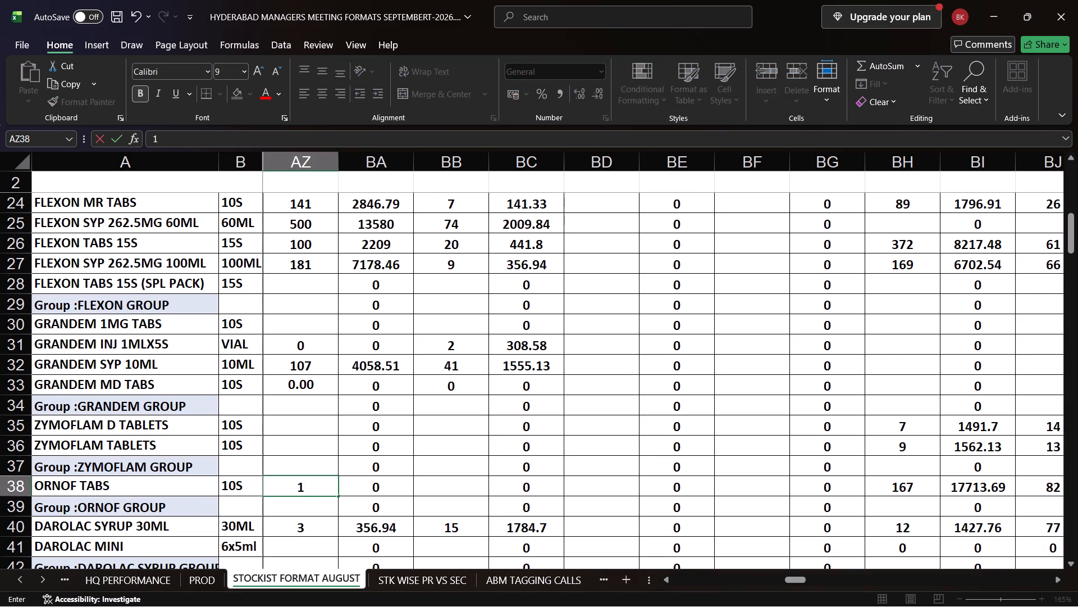
{"action": "type", "text": "97"}
{"action": "key", "text": "Right"}
{"action": "key", "text": "Right"}
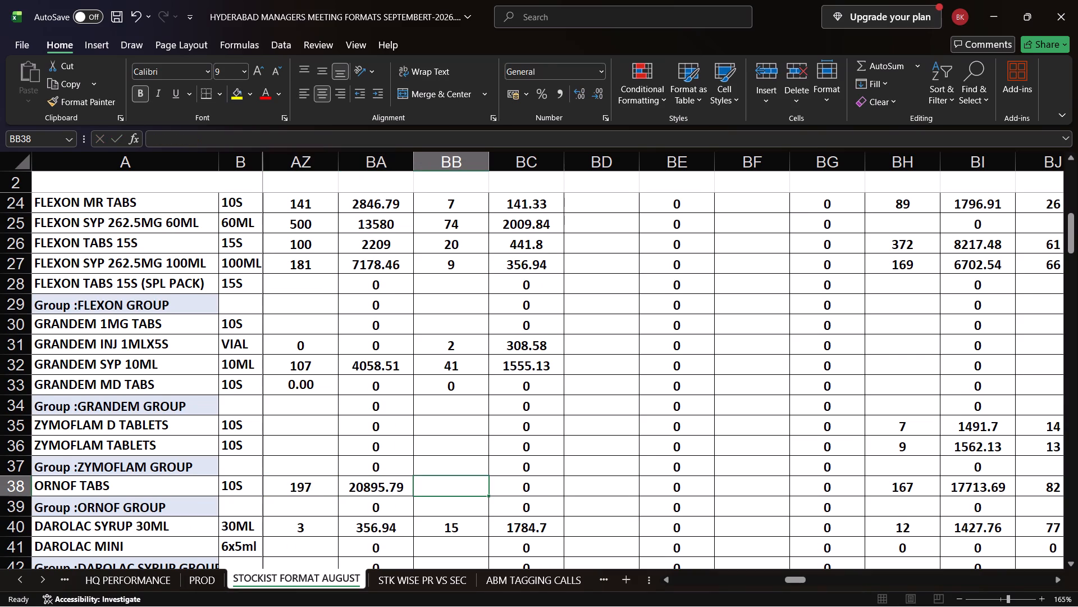
{"action": "key", "text": "Left"}
{"action": "key", "text": "Left"}
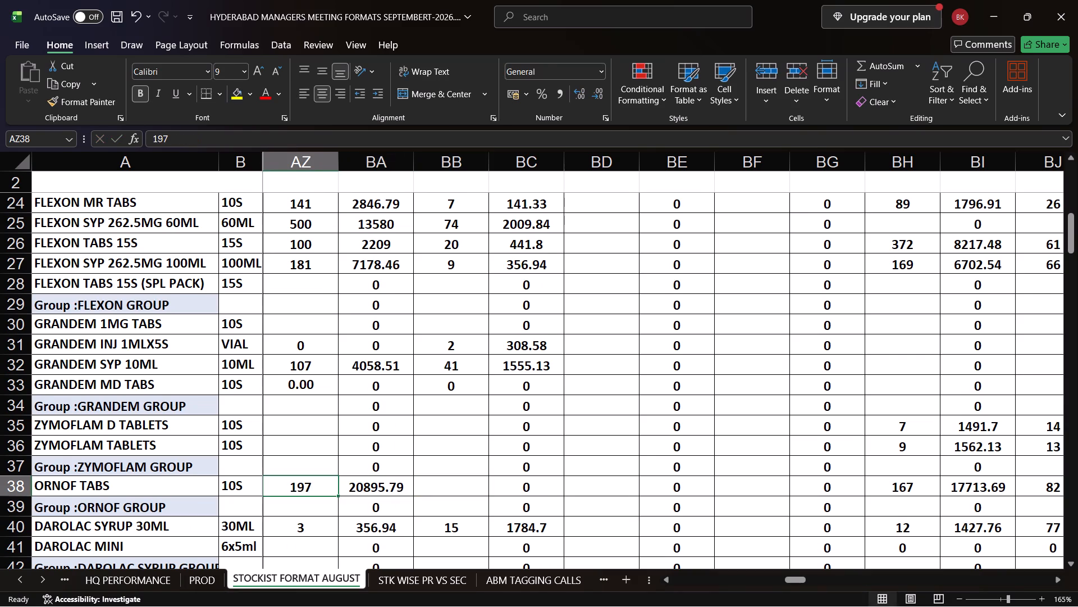
{"action": "type", "text": "198"}
{"action": "key", "text": "Right"}
{"action": "key", "text": "Right"}
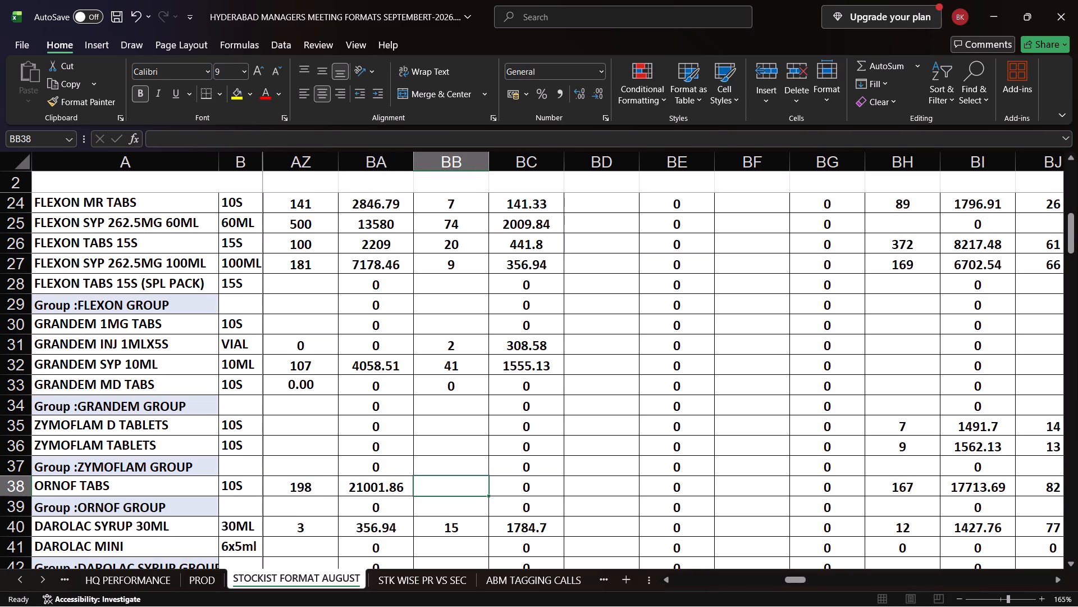
{"action": "type", "text": "117"}
{"action": "key", "text": "Down"}
Check the product rows from ORNOF TABS down to the TOTAL row for SRI MAHESH units still missing.
{"action": "key", "text": "Down"}
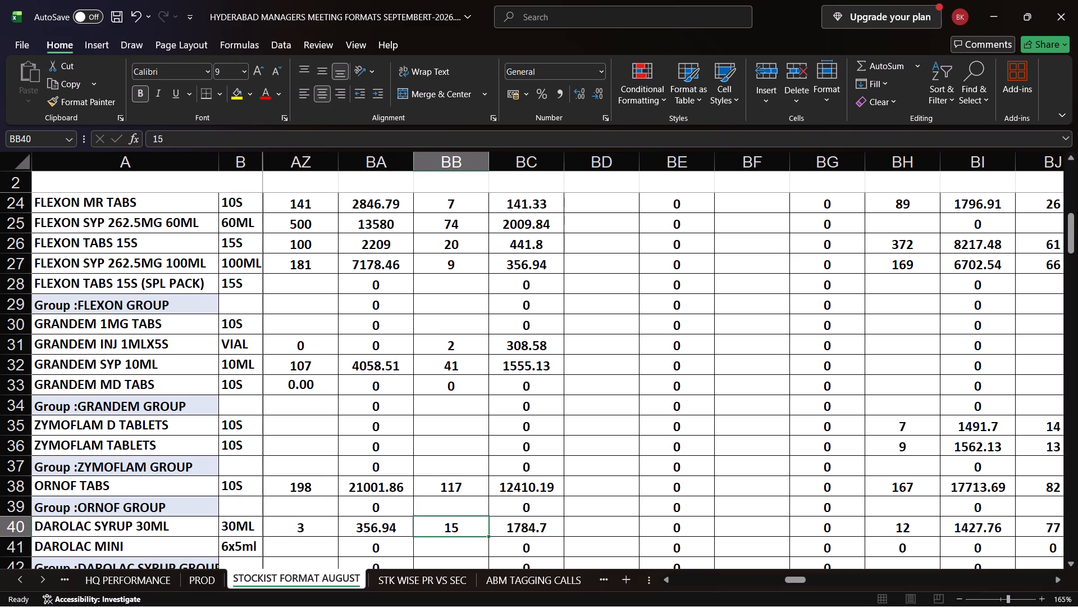
{"action": "key", "text": "Left"}
{"action": "key", "text": "Up"}
{"action": "key", "text": "Left"}
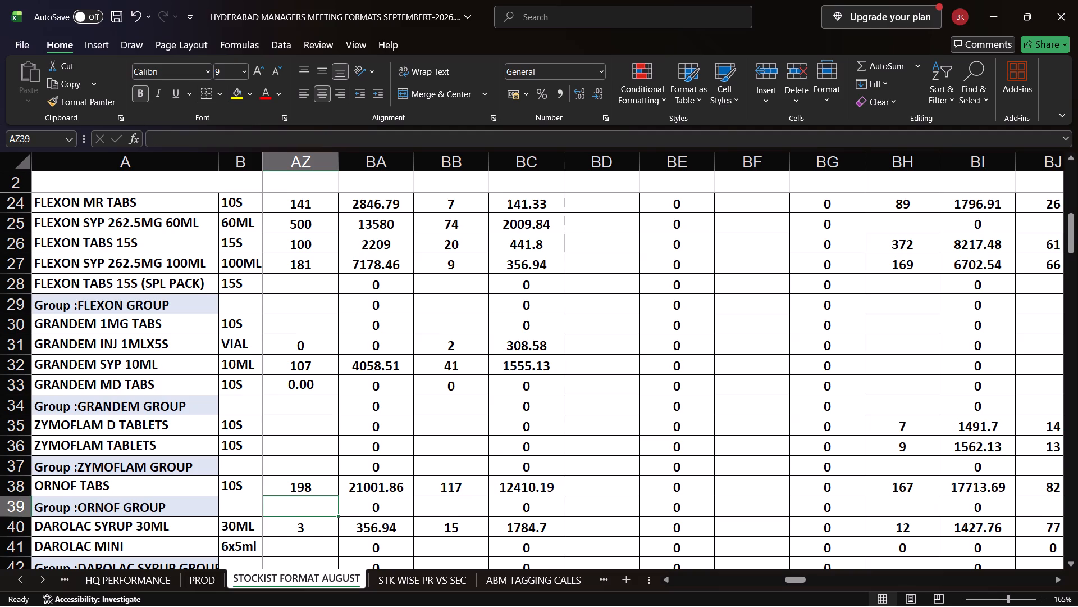
{"action": "key", "text": "Down"}
{"action": "key", "text": "Down"}
{"action": "key", "text": "Down"}
{"action": "key", "text": "Down"}
{"action": "key", "text": "Down"}
{"action": "key", "text": "Down"}
{"action": "key", "text": "Down"}
{"action": "key", "text": "Down"}
{"action": "key", "text": "Down"}
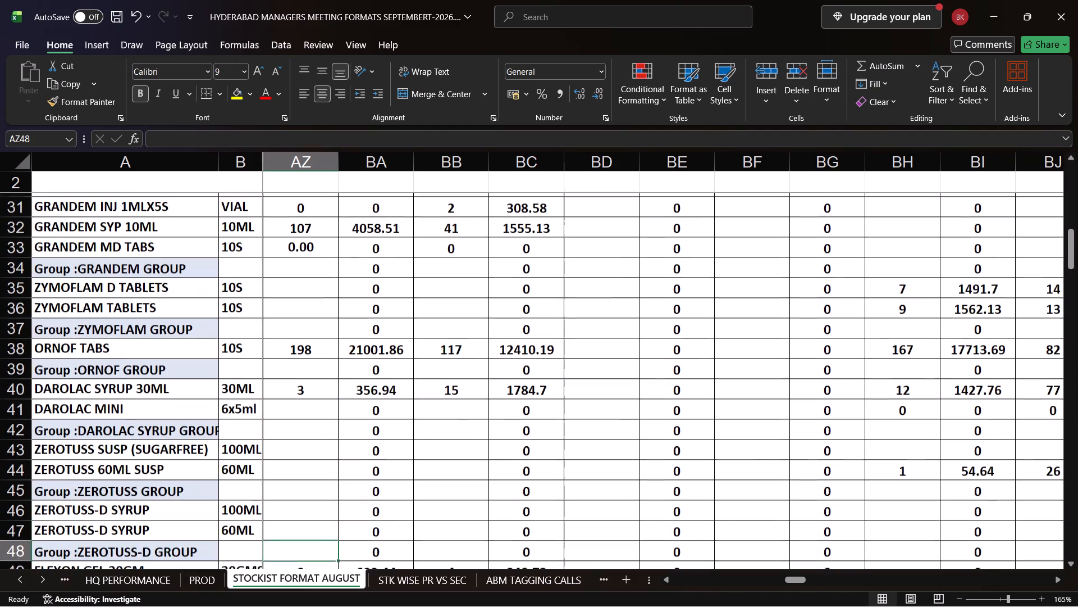
{"action": "key", "text": "Down"}
{"action": "key", "text": "Down"}
{"action": "key", "text": "Down"}
{"action": "key", "text": "Down"}
{"action": "key", "text": "Down"}
{"action": "key", "text": "Down"}
{"action": "key", "text": "Down"}
{"action": "key", "text": "Down"}
{"action": "key", "text": "Down"}
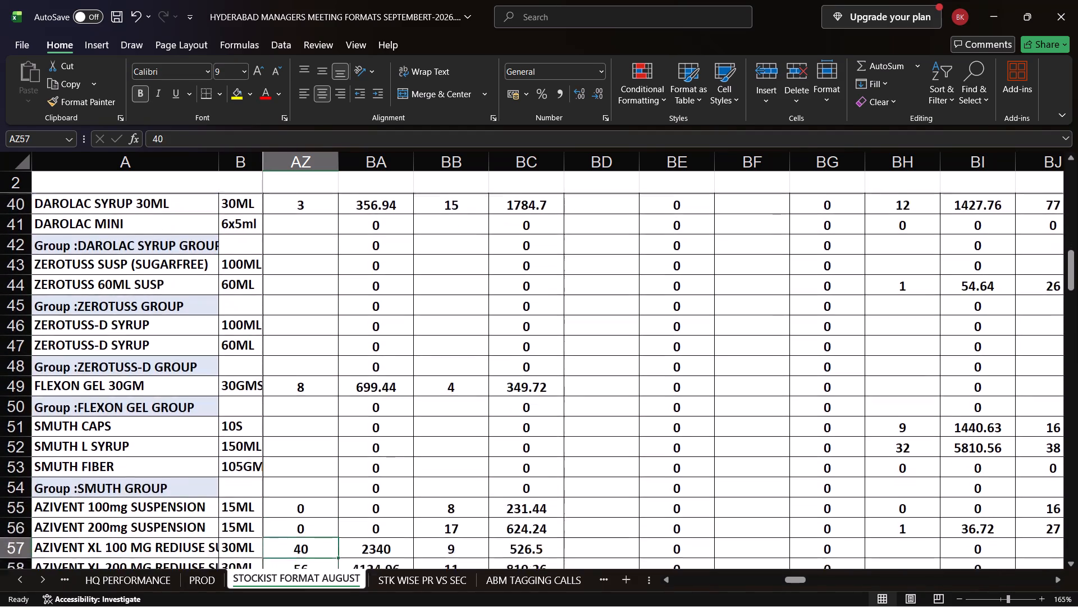
{"action": "key", "text": "Down"}
{"action": "key", "text": "Down"}
{"action": "key", "text": "Down"}
{"action": "key", "text": "Down"}
{"action": "key", "text": "Down"}
{"action": "key", "text": "Down"}
{"action": "key", "text": "Down"}
{"action": "key", "text": "Down"}
{"action": "key", "text": "Down"}
{"action": "key", "text": "Down"}
{"action": "key", "text": "Down"}
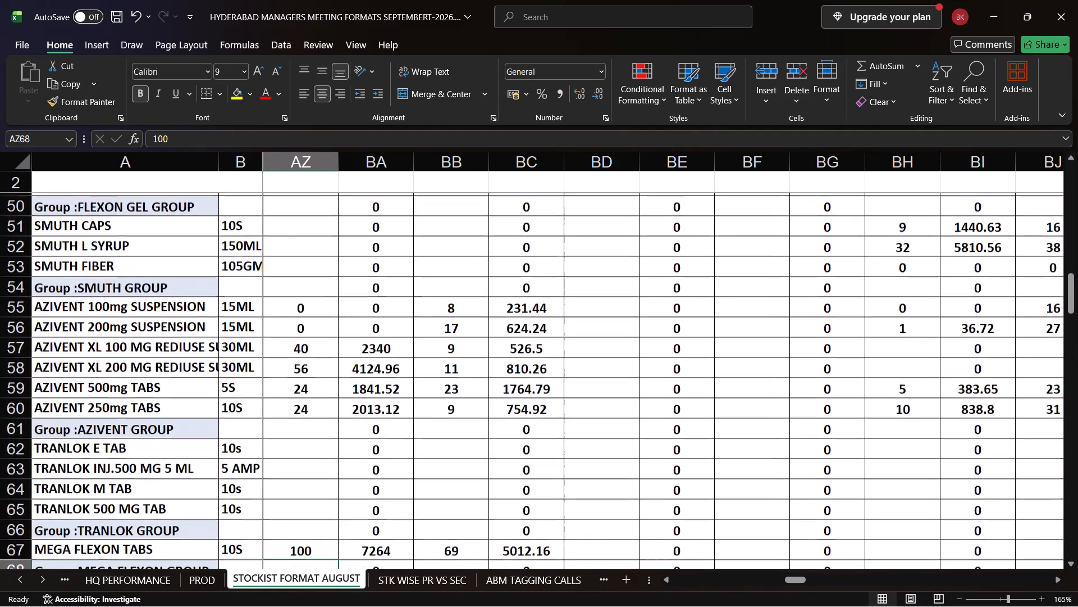
{"action": "key", "text": "Down"}
{"action": "key", "text": "Down"}
{"action": "key", "text": "Down"}
{"action": "key", "text": "Down"}
{"action": "key", "text": "Down"}
{"action": "key", "text": "Down"}
{"action": "key", "text": "Down"}
{"action": "key", "text": "Down"}
{"action": "key", "text": "Down"}
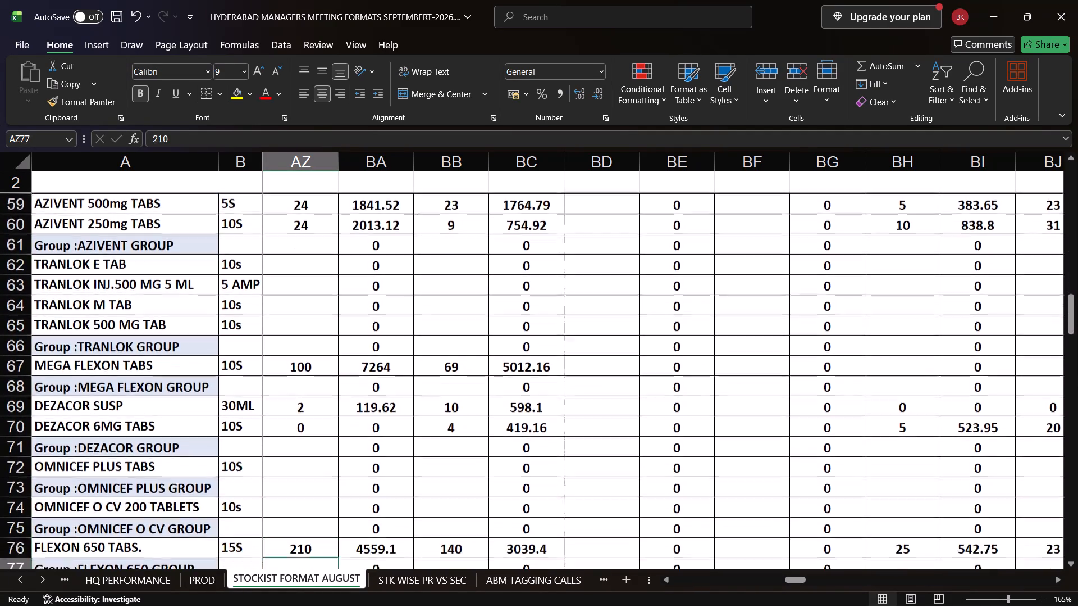
{"action": "key", "text": "Down"}
{"action": "key", "text": "Down"}
{"action": "key", "text": "Down"}
{"action": "key", "text": "Down"}
{"action": "key", "text": "Down"}
{"action": "key", "text": "Down"}
{"action": "key", "text": "Down"}
Review the SRI MAHESH SEC and CLOS units from the TOTAL row back up to ARISTOZYME CAPS.
{"action": "key", "text": "Up"}
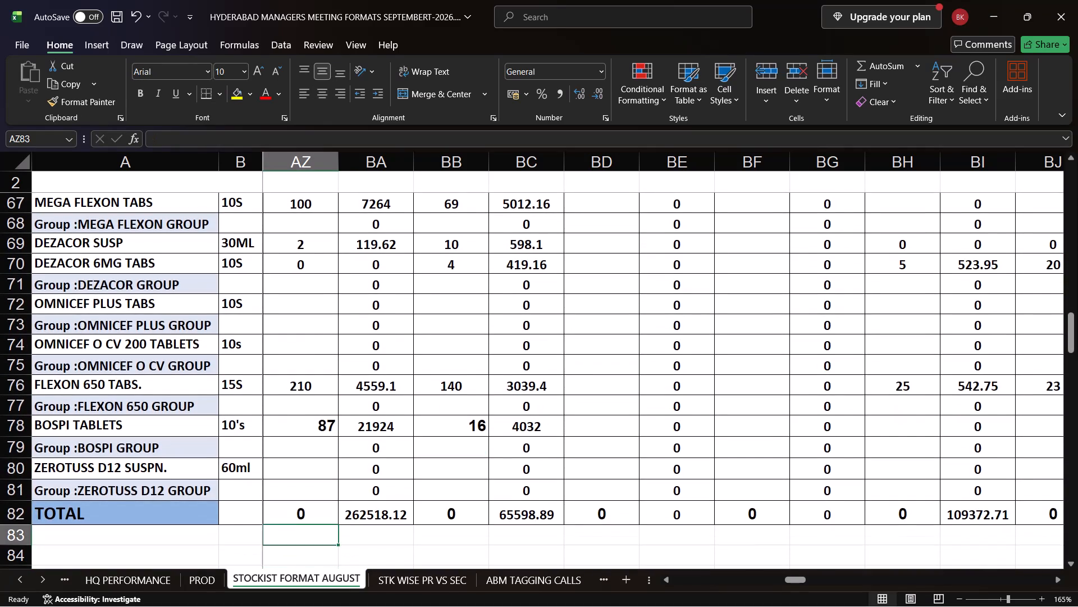
{"action": "key", "text": "Up"}
{"action": "key", "text": "Up"}
{"action": "key", "text": "Up"}
{"action": "key", "text": "Up"}
{"action": "key", "text": "Up"}
{"action": "key", "text": "Up"}
{"action": "key", "text": "Up"}
{"action": "key", "text": "Up"}
{"action": "key", "text": "Up"}
{"action": "key", "text": "Up"}
{"action": "key", "text": "Up"}
{"action": "key", "text": "Up"}
{"action": "key", "text": "Up"}
{"action": "key", "text": "Up"}
{"action": "key", "text": "Up"}
{"action": "key", "text": "Up"}
{"action": "key", "text": "Up"}
{"action": "key", "text": "Up"}
{"action": "key", "text": "Up"}
{"action": "key", "text": "Up"}
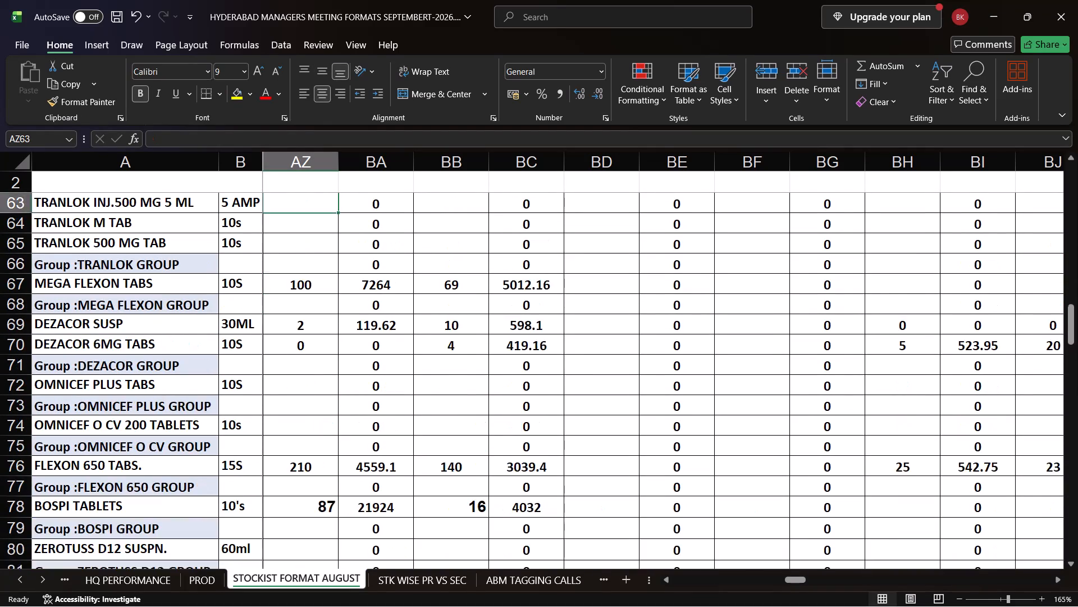
{"action": "key", "text": "Up"}
{"action": "key", "text": "Up"}
{"action": "key", "text": "Up"}
{"action": "key", "text": "Up"}
{"action": "key", "text": "Up"}
{"action": "key", "text": "Up"}
{"action": "key", "text": "Up"}
{"action": "key", "text": "Up"}
{"action": "key", "text": "Up"}
{"action": "key", "text": "Up"}
{"action": "key", "text": "Up"}
{"action": "key", "text": "Up"}
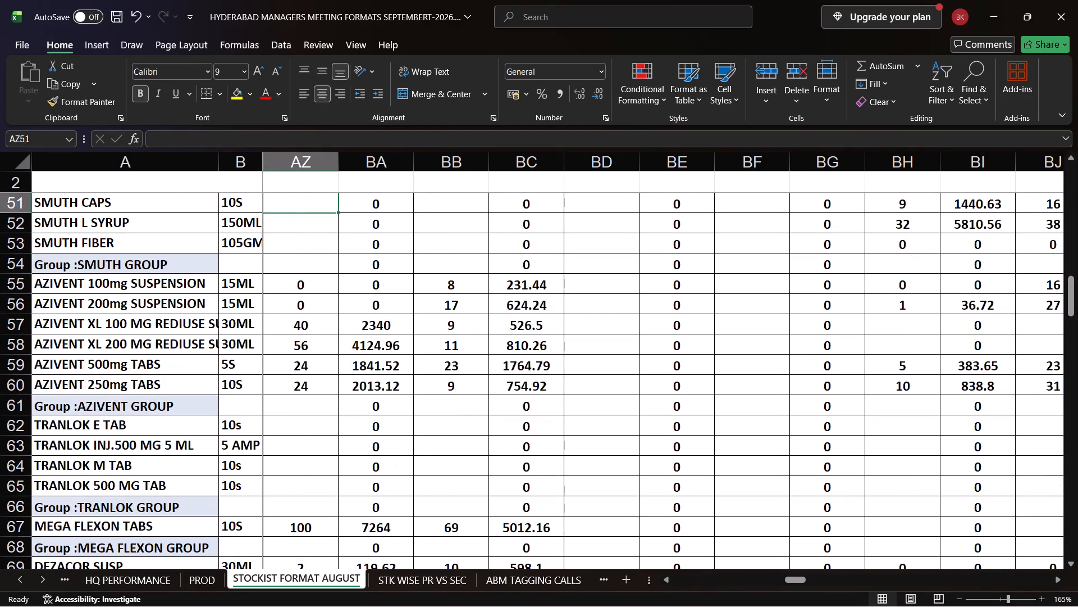
{"action": "key", "text": "Up"}
{"action": "key", "text": "Up"}
{"action": "key", "text": "Up"}
{"action": "key", "text": "Up"}
{"action": "key", "text": "Up"}
{"action": "key", "text": "Up"}
{"action": "key", "text": "Up"}
{"action": "key", "text": "Up"}
{"action": "key", "text": "Up"}
{"action": "key", "text": "Up"}
{"action": "key", "text": "Up"}
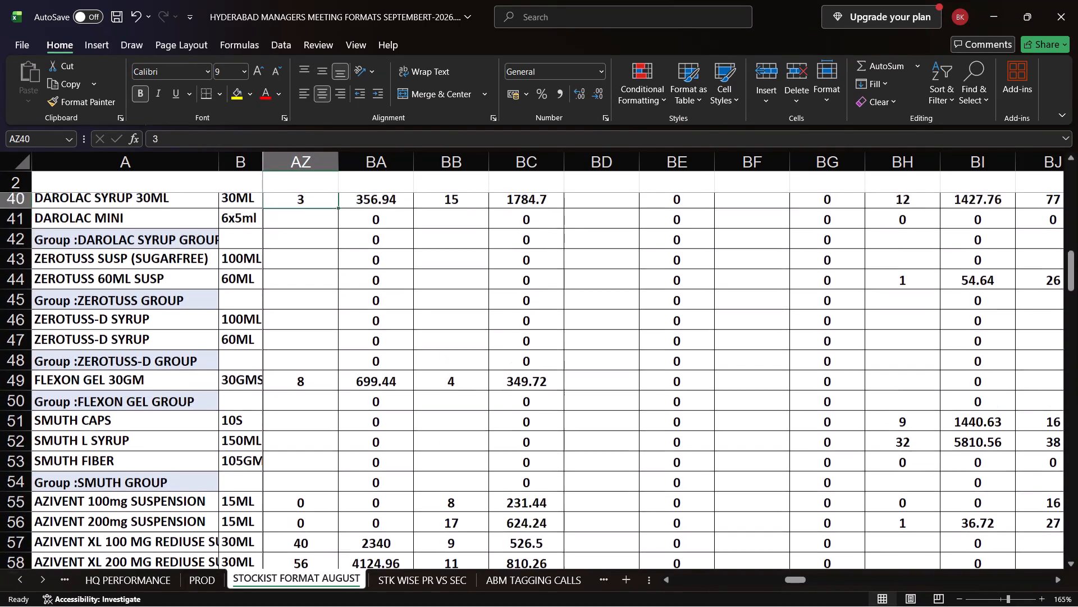
{"action": "key", "text": "Up"}
{"action": "key", "text": "Up"}
{"action": "key", "text": "Up"}
{"action": "key", "text": "Up"}
{"action": "key", "text": "Up"}
{"action": "key", "text": "Up"}
{"action": "key", "text": "Up"}
{"action": "key", "text": "Up"}
{"action": "key", "text": "Up"}
{"action": "key", "text": "Up"}
{"action": "key", "text": "Up"}
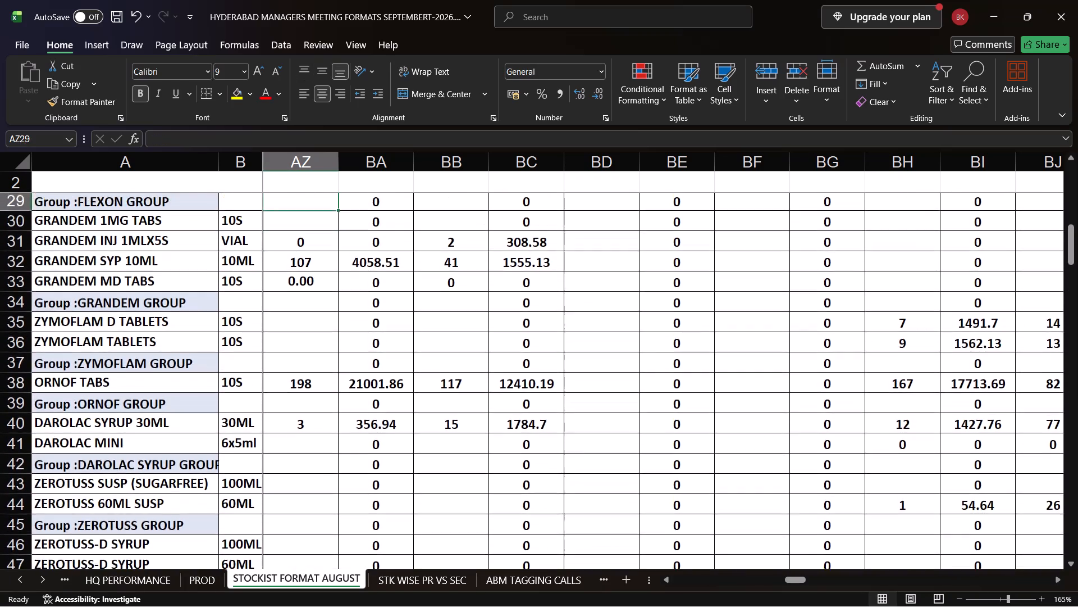
{"action": "key", "text": "Up"}
{"action": "key", "text": "Up"}
{"action": "key", "text": "Up"}
{"action": "key", "text": "Up"}
{"action": "key", "text": "Up"}
{"action": "key", "text": "Up"}
{"action": "key", "text": "Up"}
{"action": "key", "text": "Up"}
{"action": "key", "text": "Up"}
{"action": "key", "text": "Up"}
{"action": "key", "text": "Up"}
{"action": "key", "text": "Up"}
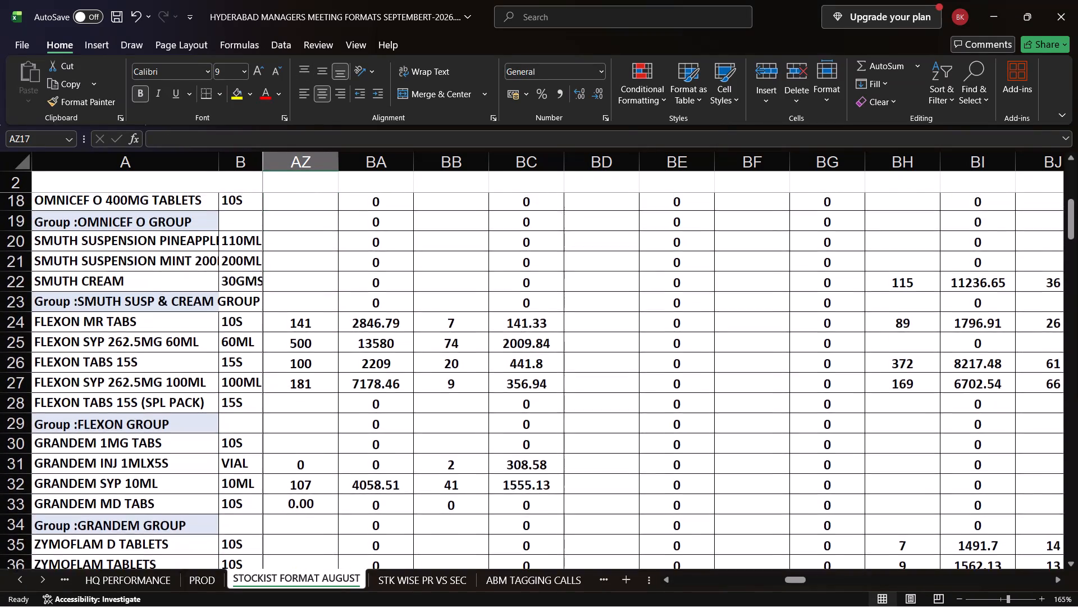
{"action": "key", "text": "Up"}
{"action": "key", "text": "Up"}
{"action": "key", "text": "Up"}
{"action": "key", "text": "Up"}
{"action": "key", "text": "Up"}
{"action": "key", "text": "Up"}
{"action": "key", "text": "Up"}
{"action": "key", "text": "Up"}
{"action": "key", "text": "Up"}
{"action": "key", "text": "Up"}
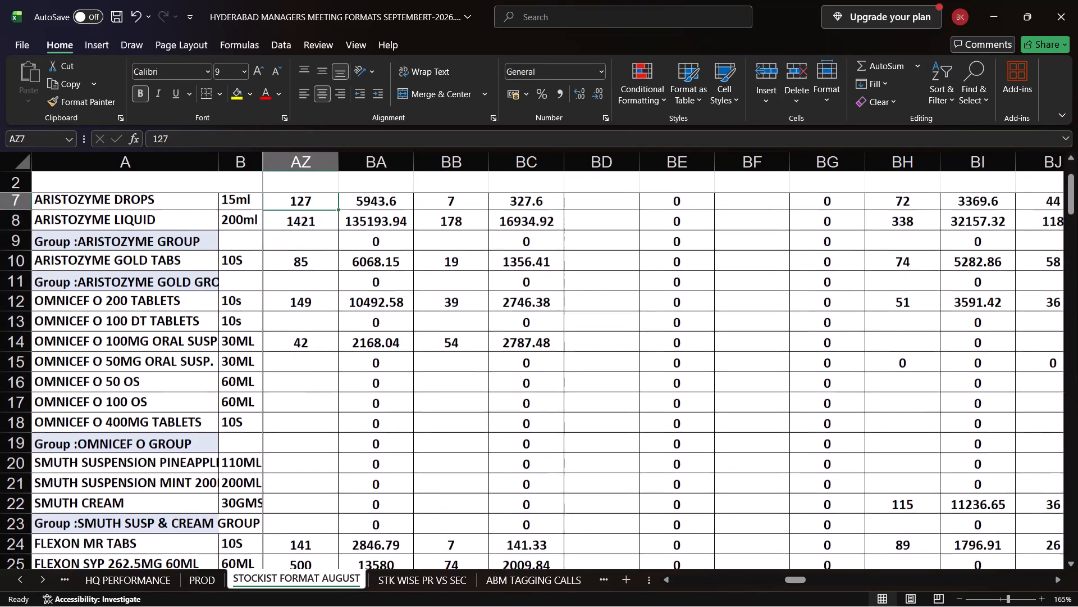
{"action": "key", "text": "Up"}
{"action": "key", "text": "Up"}
{"action": "key", "text": "Up"}
{"action": "key", "text": "Up"}
Enter 83 SEC units and 30 CLOS units for SMUTH CAPS under SRI MAHESH.
{"action": "key", "text": "Down"}
{"action": "key", "text": "Down"}
{"action": "key", "text": "Down"}
{"action": "key", "text": "Down"}
{"action": "key", "text": "Down"}
{"action": "key", "text": "Down"}
{"action": "key", "text": "Down"}
{"action": "key", "text": "Down"}
{"action": "key", "text": "Down"}
{"action": "key", "text": "Down"}
{"action": "key", "text": "Down"}
{"action": "key", "text": "Down"}
{"action": "key", "text": "Down"}
{"action": "key", "text": "Down"}
{"action": "key", "text": "Down"}
{"action": "key", "text": "Down"}
{"action": "key", "text": "Down"}
{"action": "key", "text": "Down"}
{"action": "key", "text": "Down"}
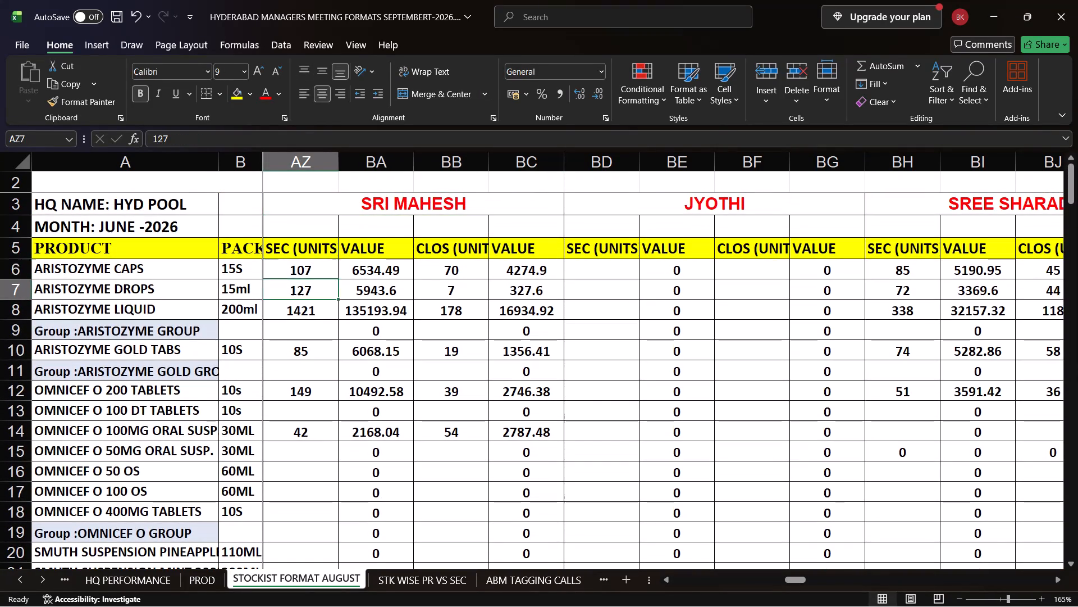
{"action": "key", "text": "Up"}
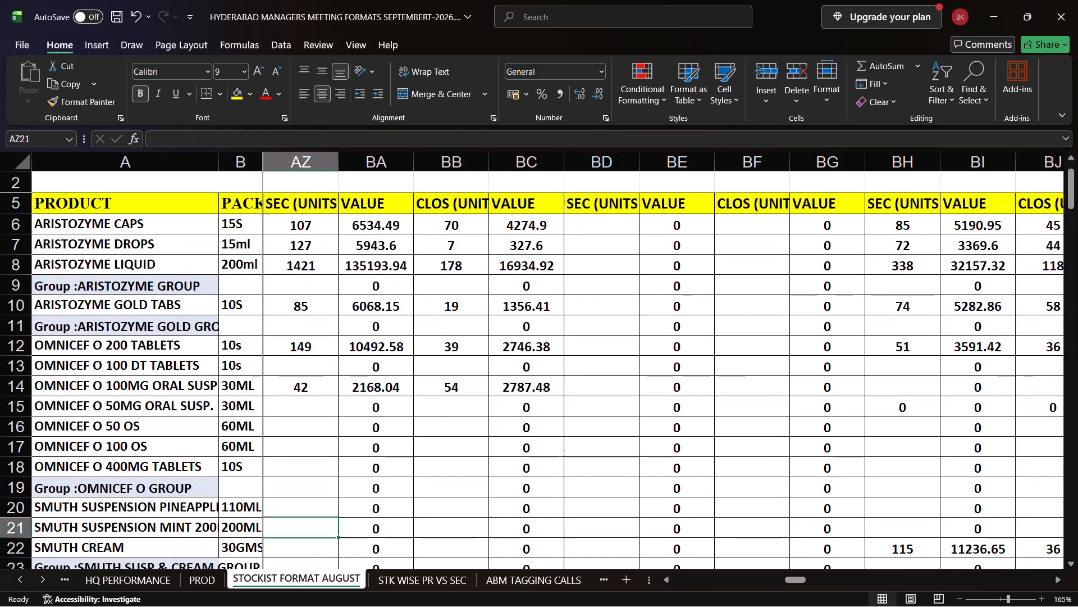
{"action": "key", "text": "Down"}
{"action": "key", "text": "Down"}
{"action": "key", "text": "Down"}
{"action": "key", "text": "Down"}
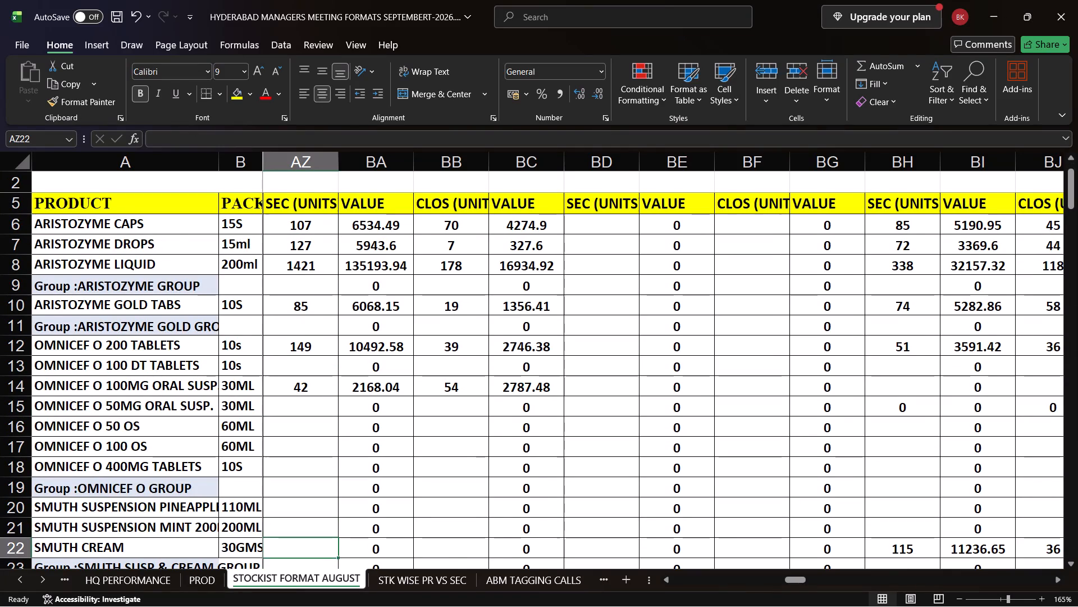
{"action": "key", "text": "Down"}
{"action": "key", "text": "Down"}
{"action": "key", "text": "Down"}
{"action": "key", "text": "Down"}
{"action": "key", "text": "Down"}
{"action": "key", "text": "Down"}
{"action": "key", "text": "Down"}
{"action": "key", "text": "Down"}
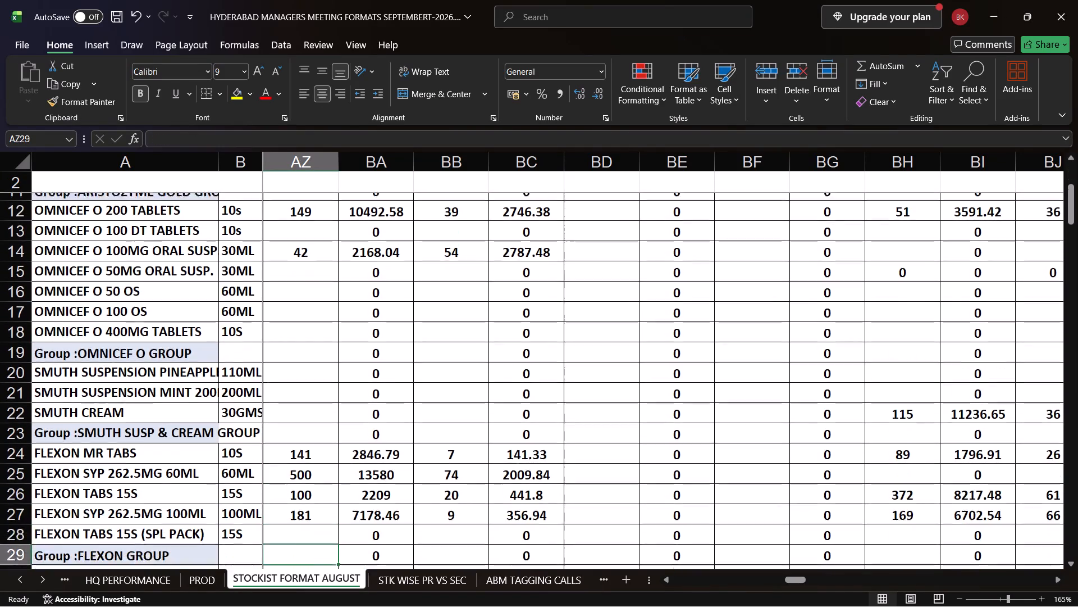
{"action": "key", "text": "Down"}
{"action": "key", "text": "Down"}
{"action": "key", "text": "Down"}
{"action": "key", "text": "Down"}
{"action": "key", "text": "Down"}
{"action": "key", "text": "Down"}
{"action": "key", "text": "Down"}
{"action": "key", "text": "Down"}
{"action": "key", "text": "Down"}
{"action": "key", "text": "Down"}
{"action": "key", "text": "Down"}
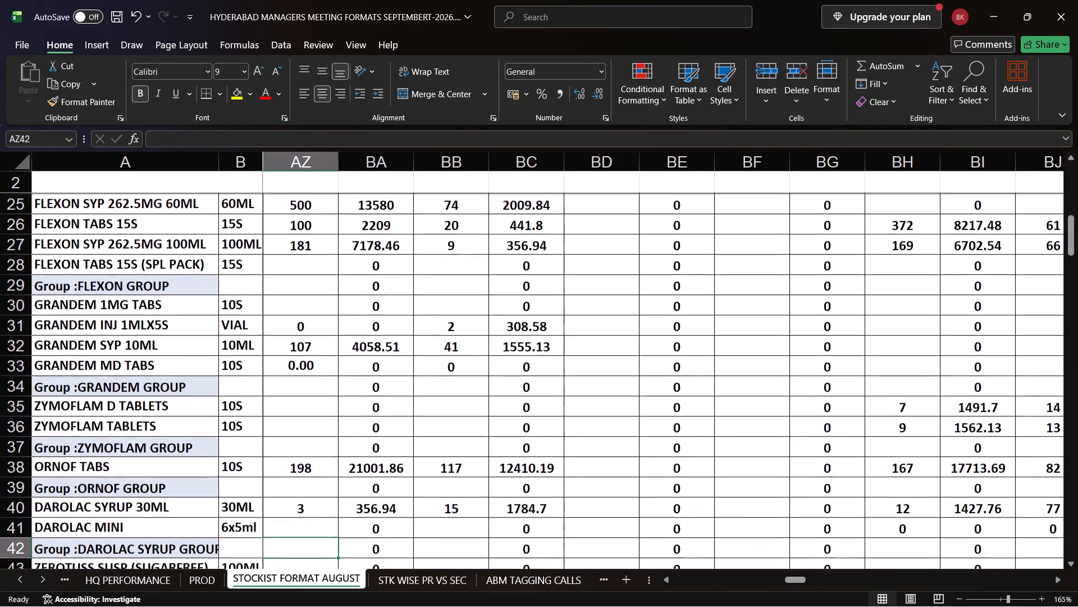
{"action": "key", "text": "Down"}
{"action": "key", "text": "Down"}
{"action": "key", "text": "Down"}
{"action": "key", "text": "Down"}
{"action": "key", "text": "Down"}
{"action": "key", "text": "Down"}
{"action": "key", "text": "Down"}
{"action": "key", "text": "Down"}
{"action": "key", "text": "Down"}
{"action": "key", "text": "Down"}
{"action": "key", "text": "Down"}
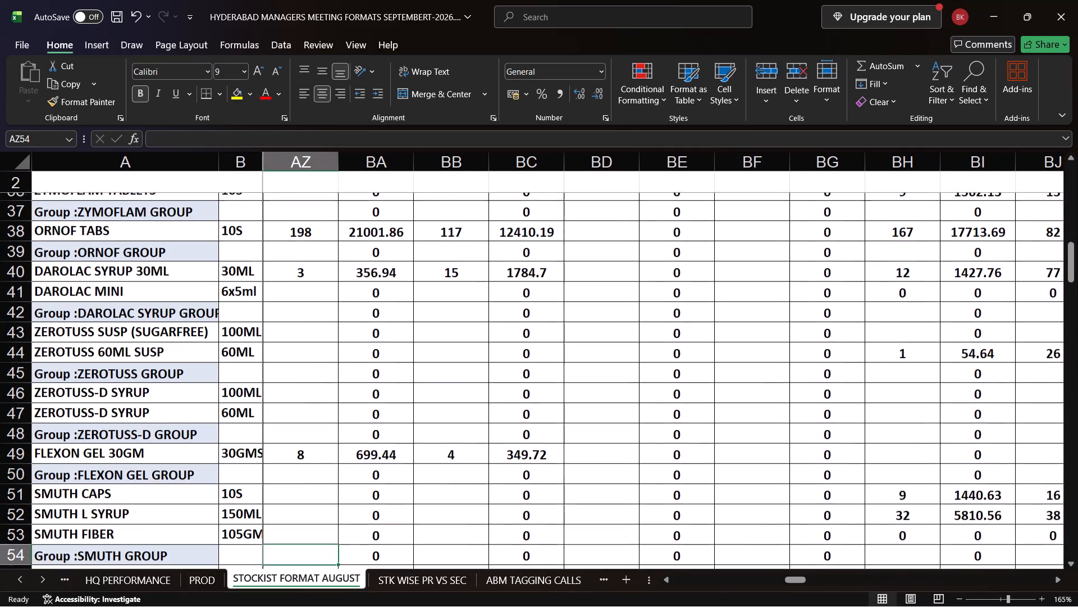
{"action": "key", "text": "Up"}
{"action": "key", "text": "Up"}
{"action": "key", "text": "Up"}
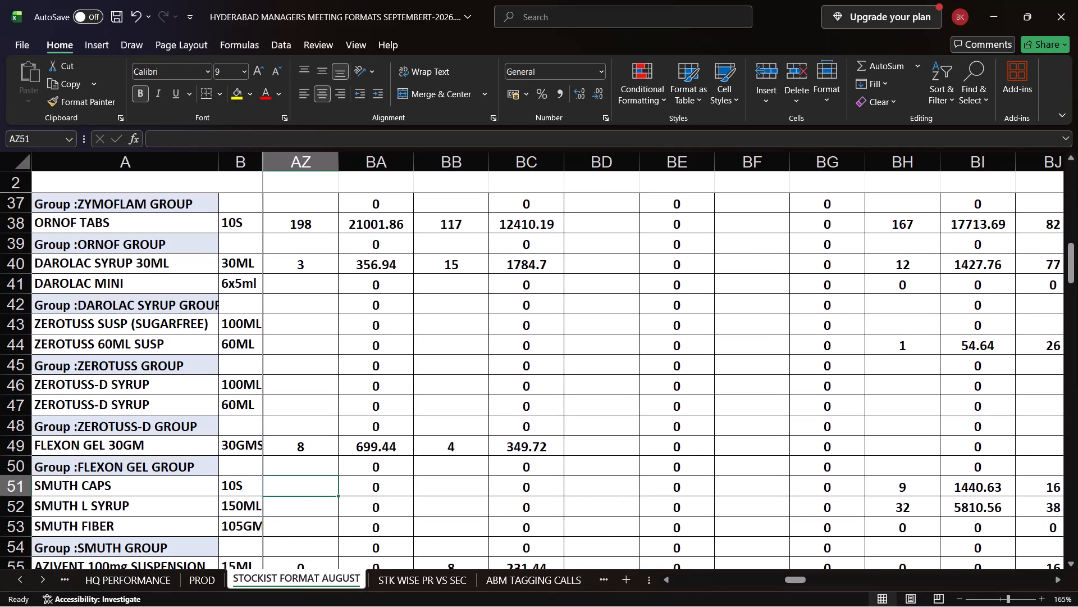
{"action": "type", "text": "83"}
{"action": "key", "text": "Right"}
{"action": "key", "text": "Right"}
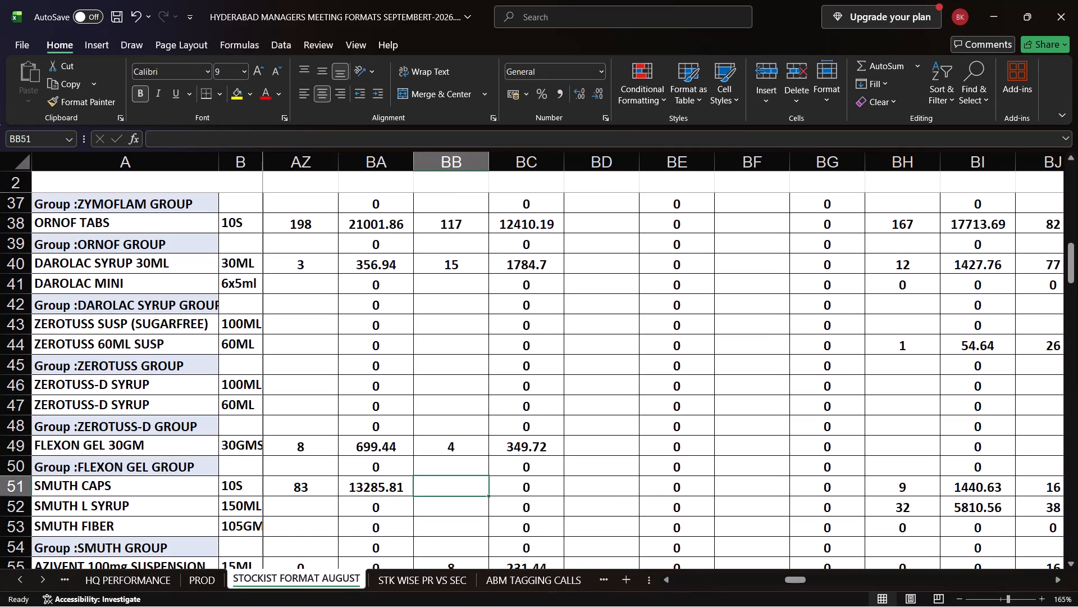
{"action": "type", "text": "30"}
{"action": "key", "text": "Up"}
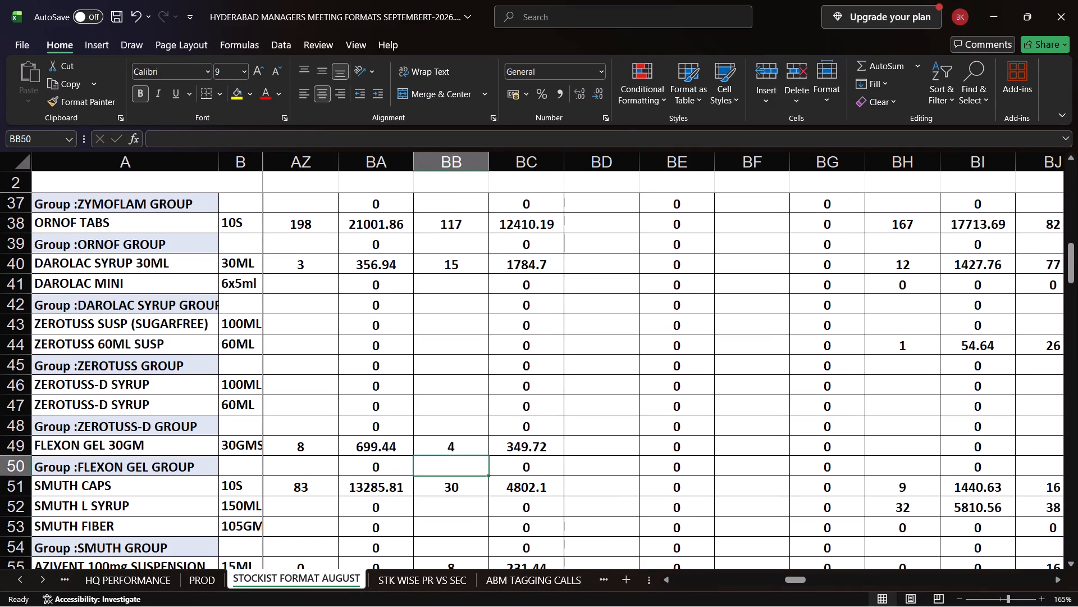
Enter 69 SEC units and 50 CLOS units for SMUTH CREAM under SRI MAHESH.
{"action": "key", "text": "Left"}
{"action": "key", "text": "Left"}
{"action": "key", "text": "Up"}
{"action": "key", "text": "Up"}
{"action": "key", "text": "Up"}
{"action": "key", "text": "Up"}
{"action": "key", "text": "Up"}
{"action": "key", "text": "Up"}
{"action": "key", "text": "Up"}
{"action": "key", "text": "Up"}
{"action": "key", "text": "Up"}
{"action": "key", "text": "Up"}
{"action": "key", "text": "Up"}
{"action": "key", "text": "Up"}
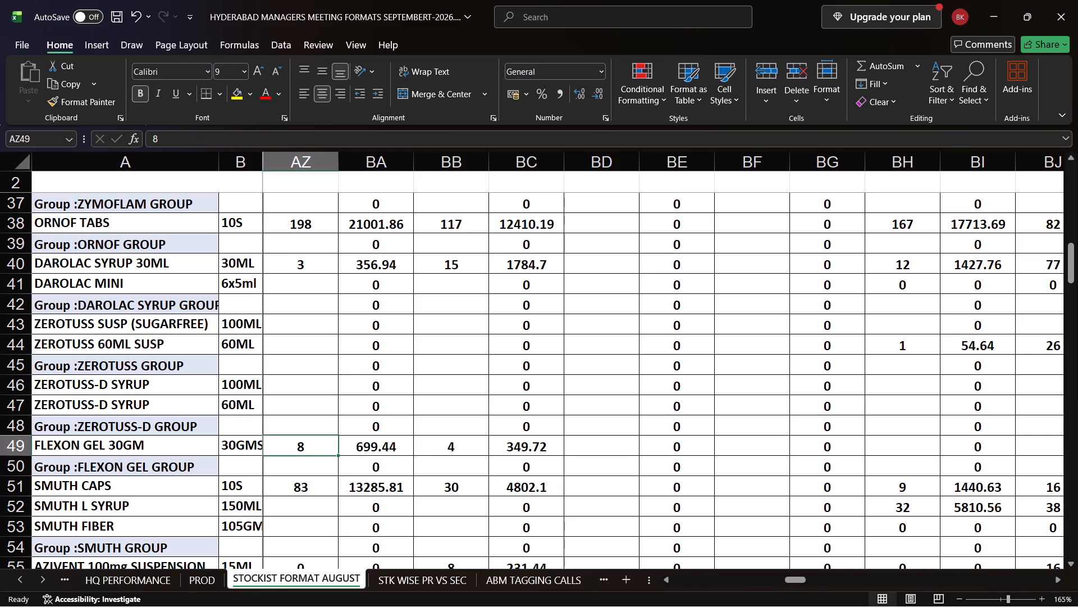
{"action": "key", "text": "Up"}
{"action": "key", "text": "Up"}
{"action": "key", "text": "Up"}
{"action": "key", "text": "Up"}
{"action": "key", "text": "Up"}
{"action": "key", "text": "Up"}
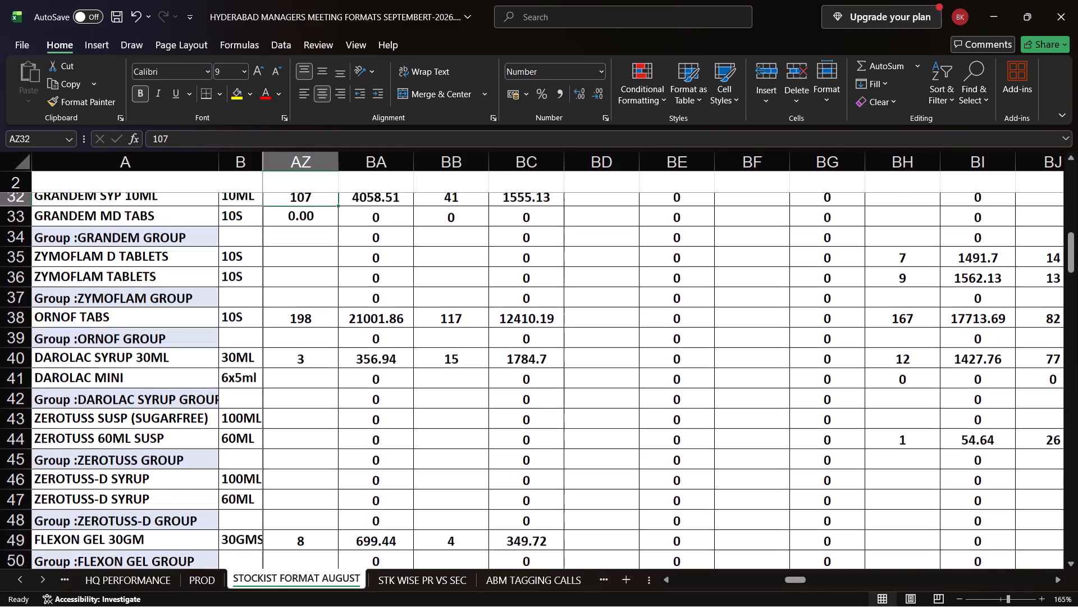
{"action": "key", "text": "Up"}
{"action": "key", "text": "Up"}
{"action": "key", "text": "Up"}
{"action": "key", "text": "Up"}
{"action": "key", "text": "Up"}
{"action": "key", "text": "Up"}
{"action": "key", "text": "Up"}
{"action": "key", "text": "Up"}
{"action": "key", "text": "Up"}
{"action": "key", "text": "Up"}
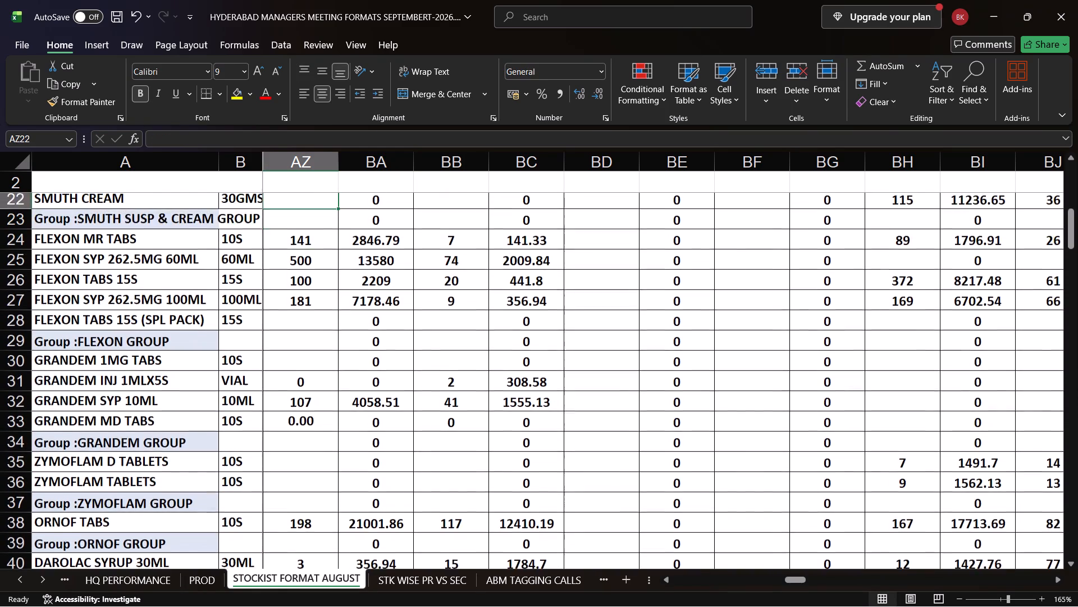
{"action": "key", "text": "Up"}
{"action": "key", "text": "Up"}
{"action": "key", "text": "Down"}
{"action": "key", "text": "Down"}
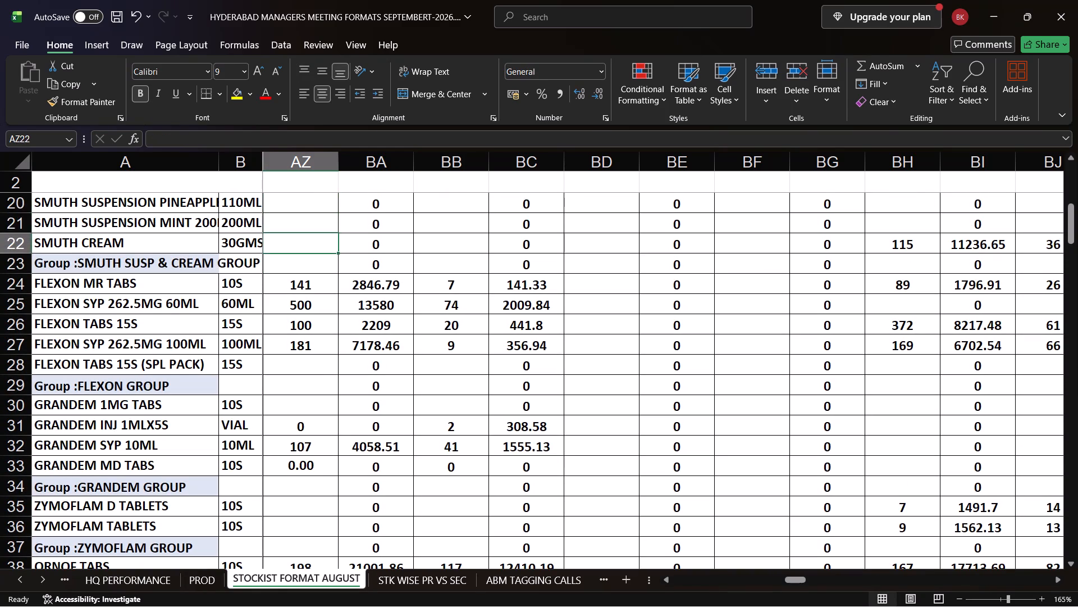
{"action": "type", "text": "69"}
{"action": "key", "text": "Right"}
{"action": "key", "text": "Right"}
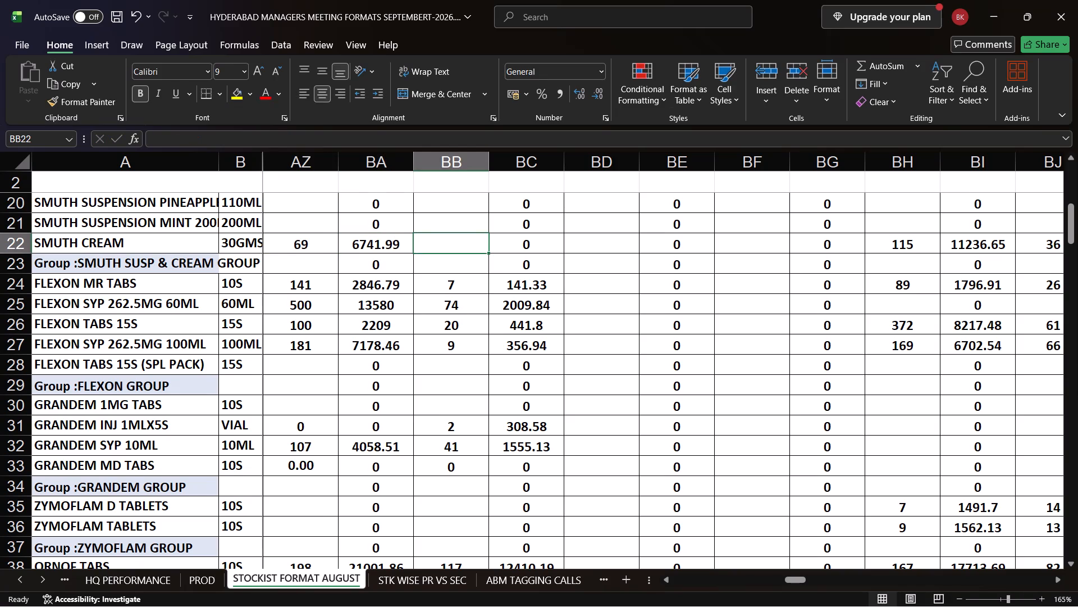
{"action": "type", "text": "50"}
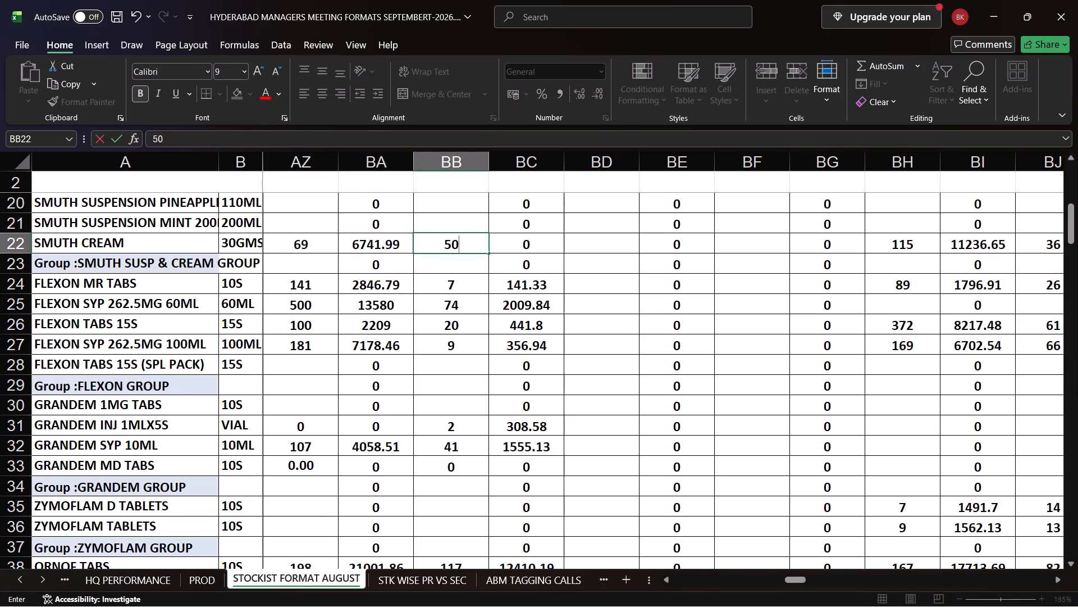
{"action": "key", "text": "Down"}
{"action": "key", "text": "Left"}
{"action": "key", "text": "Left"}
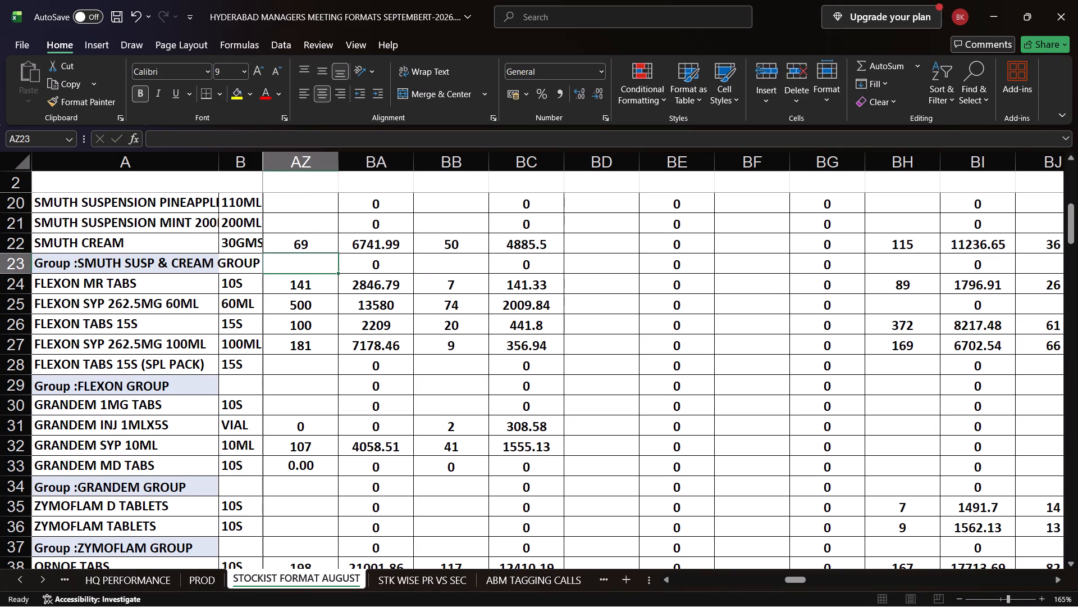
Enter 141 SEC units and 43 CLOS units for SMUTH L SYRUP under SRI MAHESH.
{"action": "key", "text": "Up"}
{"action": "key", "text": "Up"}
{"action": "key", "text": "Up"}
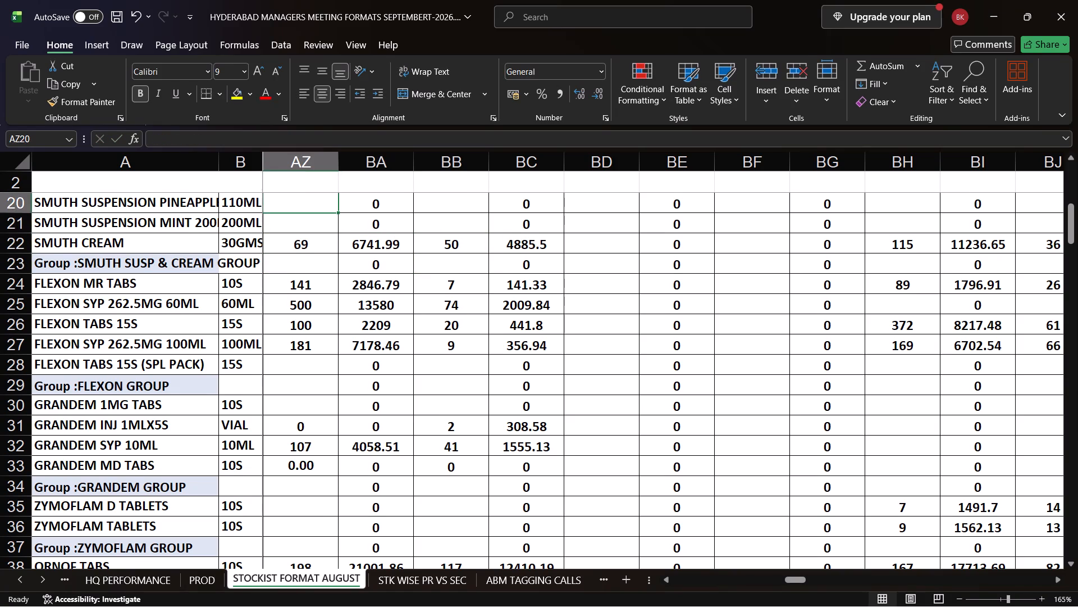
{"action": "key", "text": "Up"}
{"action": "key", "text": "Down"}
{"action": "key", "text": "Down"}
{"action": "key", "text": "Down"}
{"action": "key", "text": "Down"}
{"action": "key", "text": "Down"}
{"action": "key", "text": "Down"}
{"action": "key", "text": "Down"}
{"action": "key", "text": "Down"}
{"action": "key", "text": "Down"}
{"action": "key", "text": "Down"}
{"action": "key", "text": "Down"}
{"action": "key", "text": "Down"}
{"action": "key", "text": "Down"}
{"action": "key", "text": "Down"}
{"action": "key", "text": "Down"}
{"action": "key", "text": "Down"}
{"action": "key", "text": "Down"}
{"action": "key", "text": "Down"}
{"action": "key", "text": "Down"}
{"action": "key", "text": "Down"}
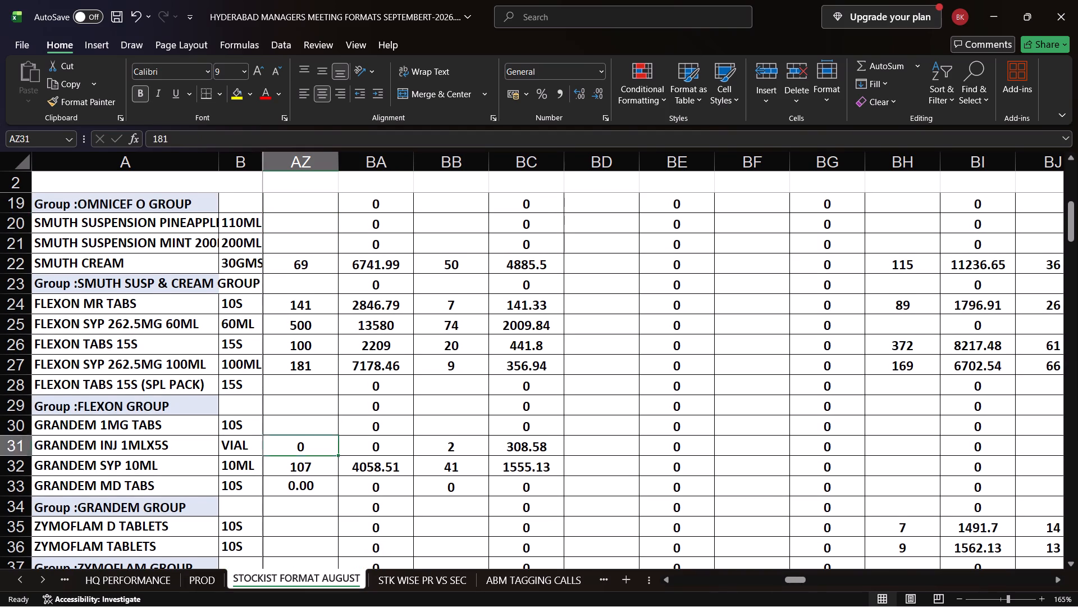
{"action": "key", "text": "Down"}
{"action": "key", "text": "Down"}
{"action": "key", "text": "Down"}
{"action": "key", "text": "Down"}
{"action": "key", "text": "Down"}
{"action": "key", "text": "Down"}
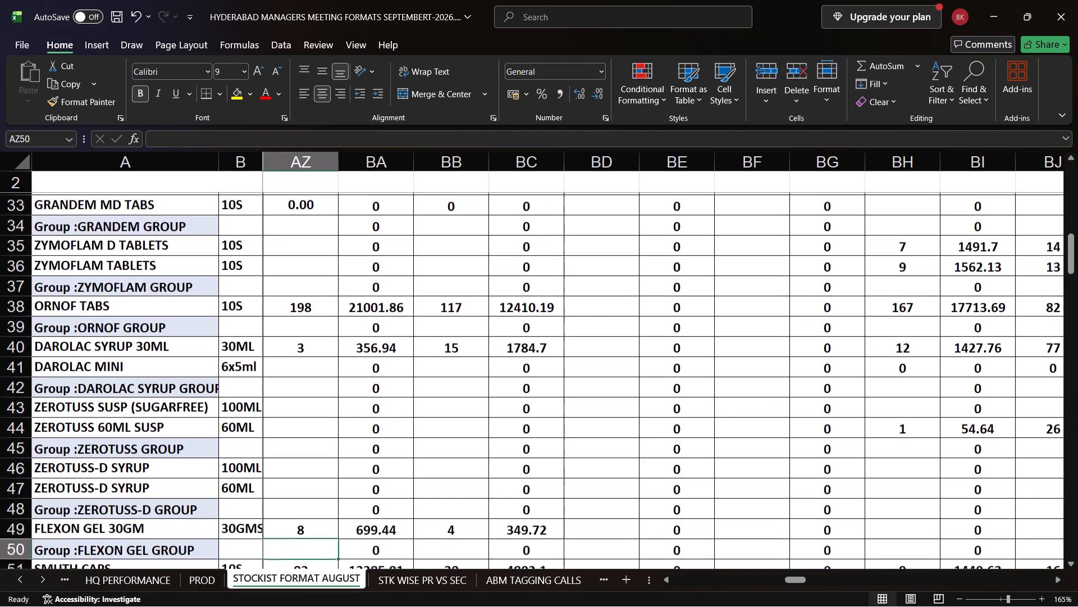
{"action": "key", "text": "Down"}
{"action": "key", "text": "Down"}
{"action": "key", "text": "Down"}
{"action": "key", "text": "Up"}
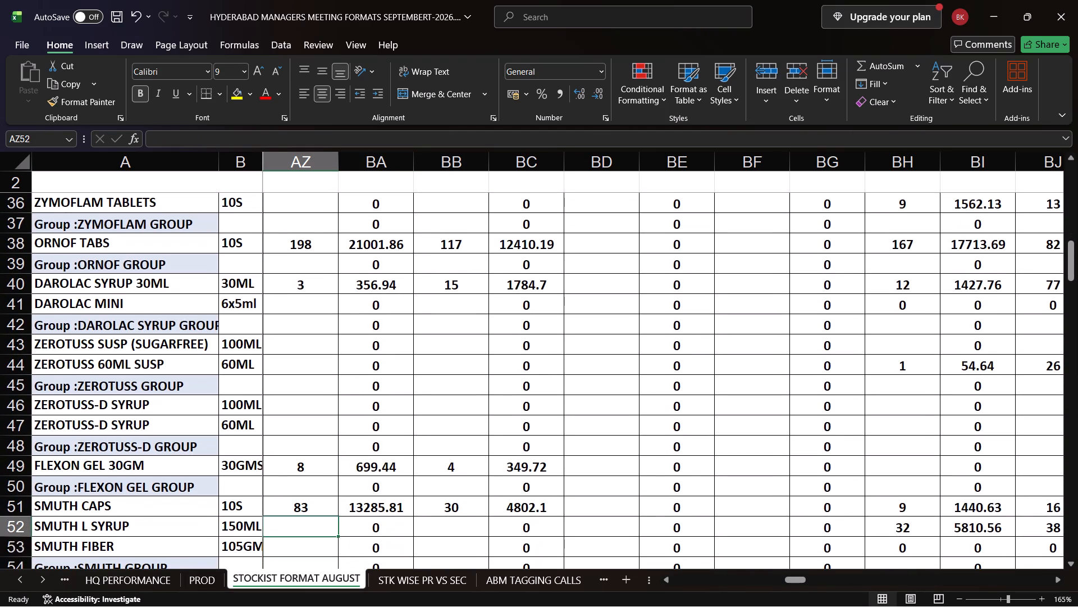
{"action": "type", "text": "141"}
{"action": "key", "text": "Right"}
{"action": "key", "text": "Right"}
{"action": "key", "text": "4"}
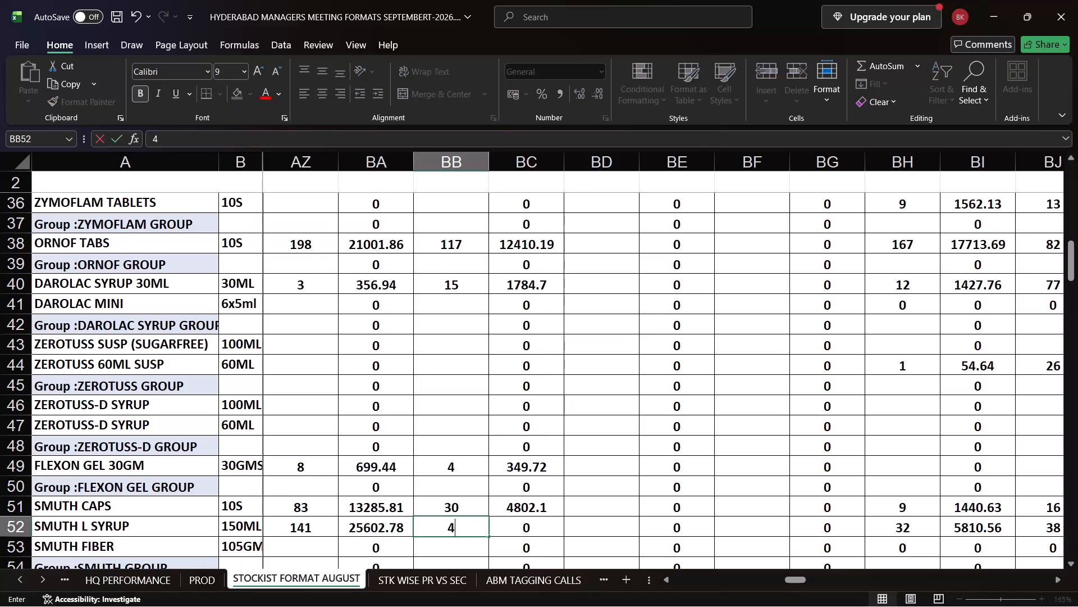
{"action": "key", "text": "3"}
{"action": "key", "text": "Down"}
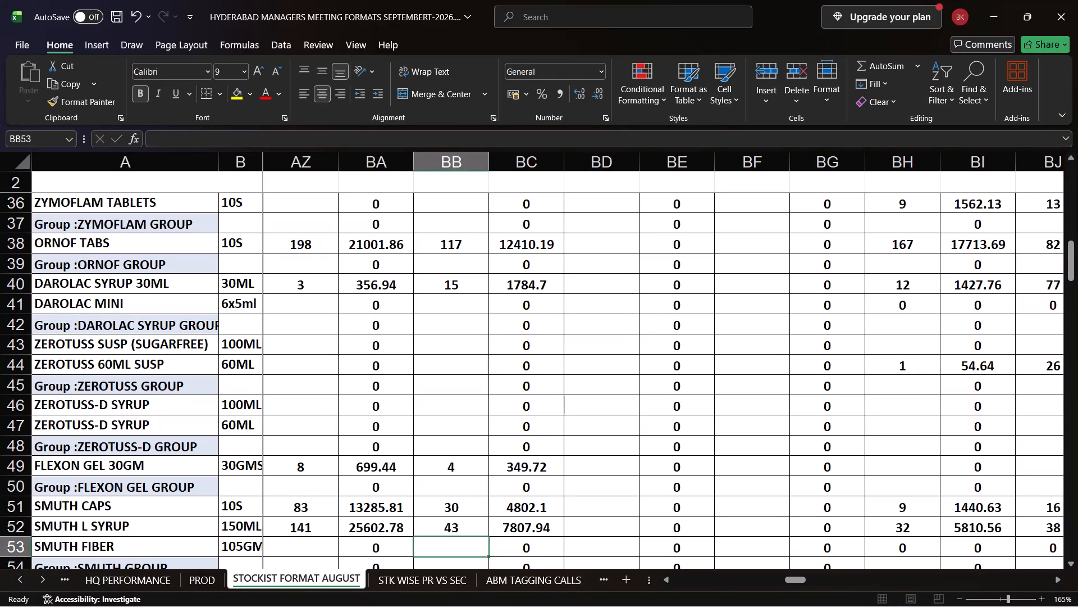
Change the SRI MAHESH CLOS units for SMUTH L SYRUP to 45.
{"action": "key", "text": "Left"}
{"action": "key", "text": "Left"}
{"action": "key", "text": "Right"}
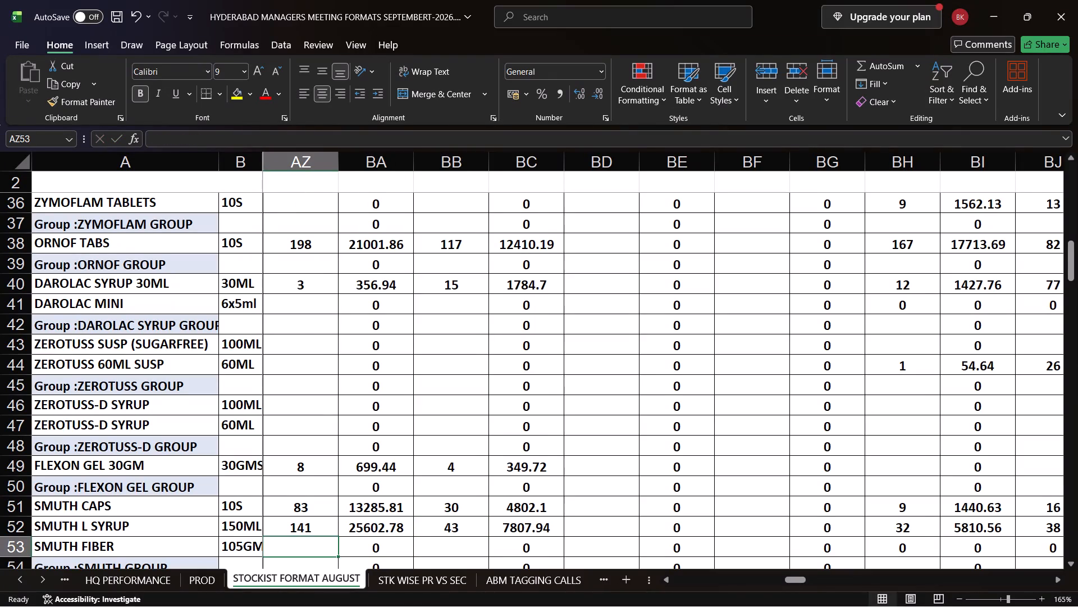
{"action": "key", "text": "Right"}
{"action": "key", "text": "Up"}
{"action": "type", "text": "45"}
{"action": "key", "text": "Down"}
{"action": "key", "text": "Left"}
{"action": "key", "text": "Left"}
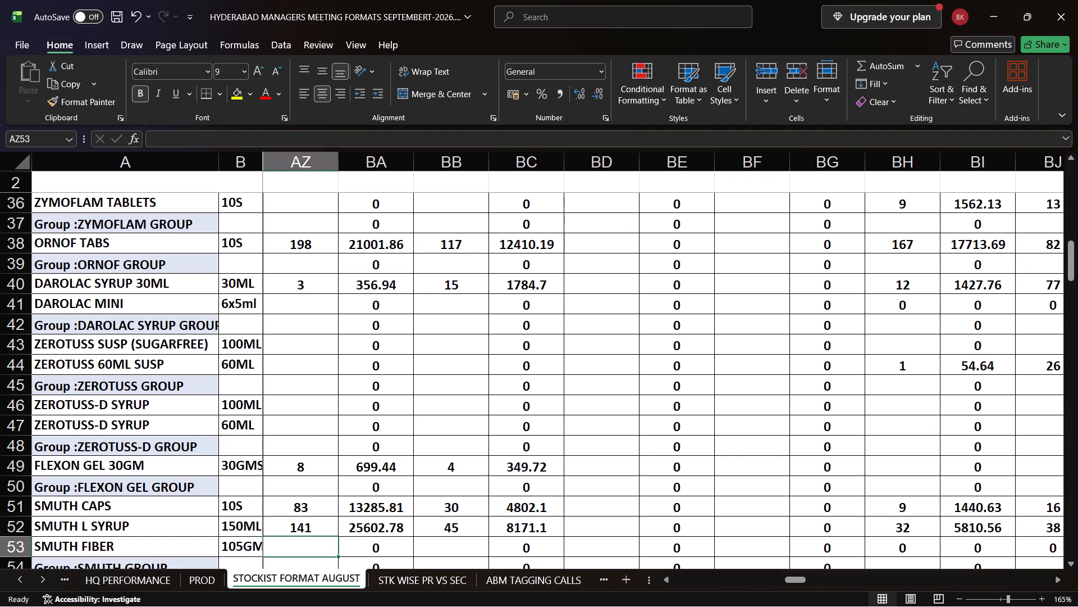
{"action": "key", "text": "Down"}
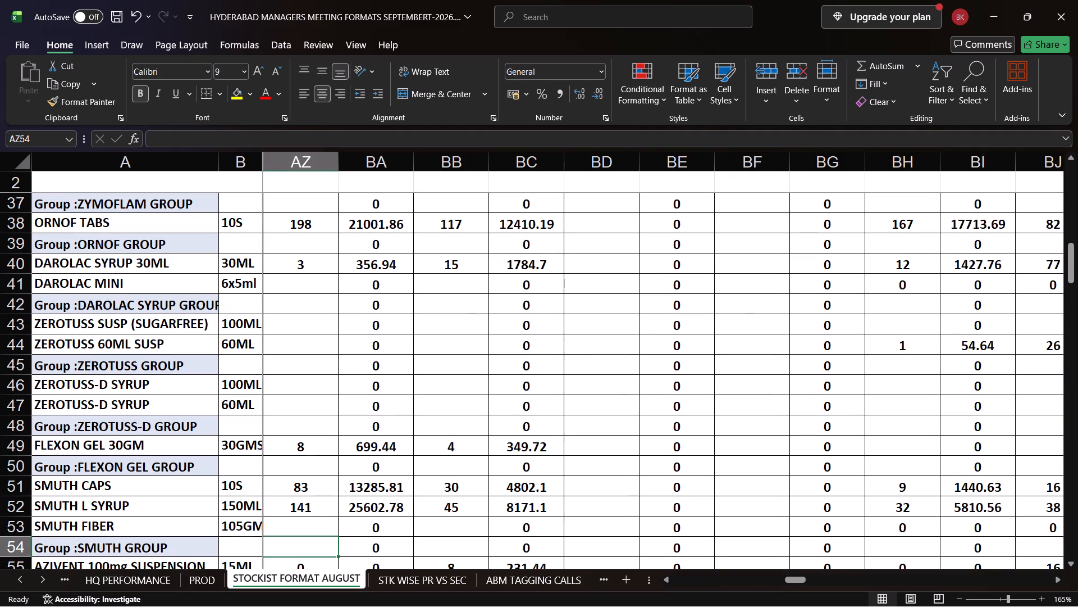
Enter 12 SEC units and 105 CLOS units for ZEROTUSS D12 SUSPN. under SRI MAHESH.
{"action": "key", "text": "Up"}
{"action": "key", "text": "Up"}
{"action": "key", "text": "Up"}
{"action": "key", "text": "Up"}
{"action": "key", "text": "Up"}
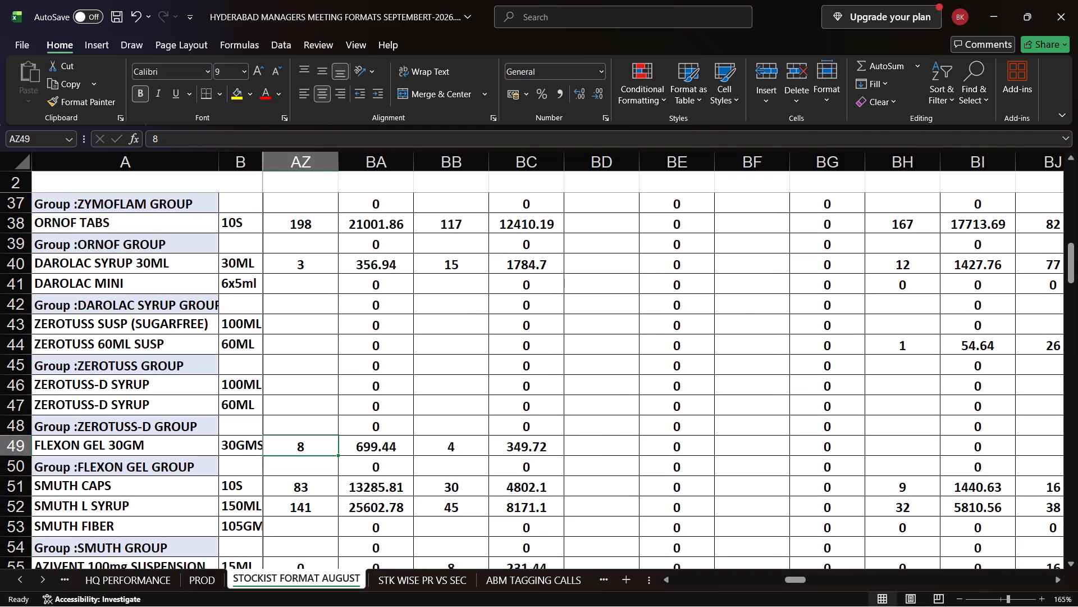
{"action": "key", "text": "Up"}
{"action": "key", "text": "Up"}
{"action": "key", "text": "Down"}
{"action": "key", "text": "Down"}
{"action": "key", "text": "Up"}
{"action": "key", "text": "Up"}
{"action": "key", "text": "Up"}
{"action": "key", "text": "Up"}
{"action": "key", "text": "Down"}
{"action": "key", "text": "Down"}
{"action": "key", "text": "Down"}
{"action": "key", "text": "Down"}
{"action": "key", "text": "Down"}
{"action": "key", "text": "Down"}
{"action": "key", "text": "Down"}
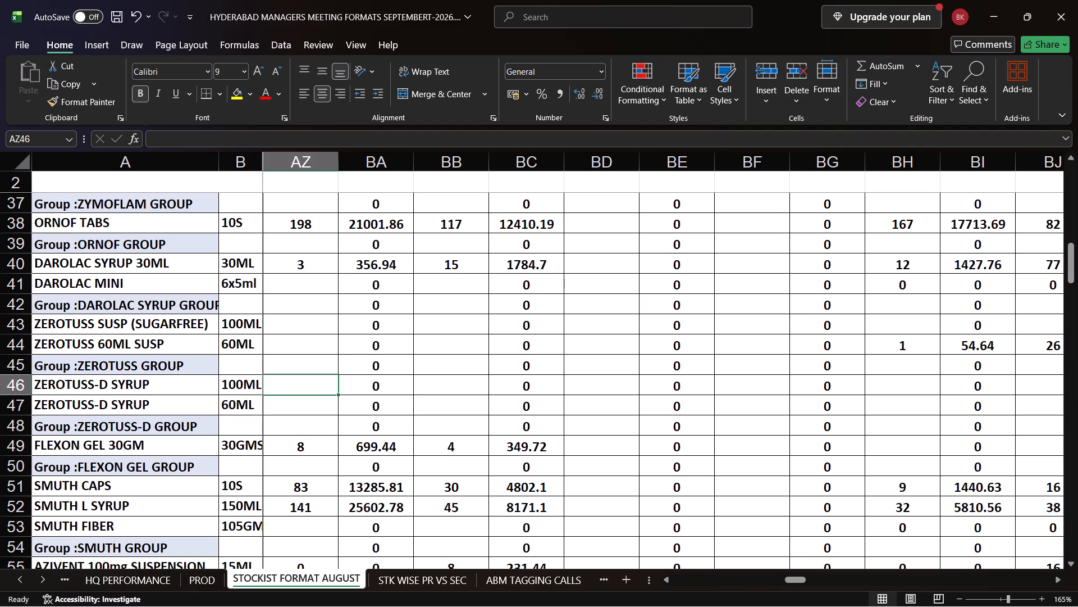
{"action": "key", "text": "Down"}
{"action": "key", "text": "Down"}
{"action": "key", "text": "Down"}
{"action": "key", "text": "Down"}
{"action": "key", "text": "Down"}
{"action": "key", "text": "Down"}
{"action": "key", "text": "Down"}
{"action": "key", "text": "Down"}
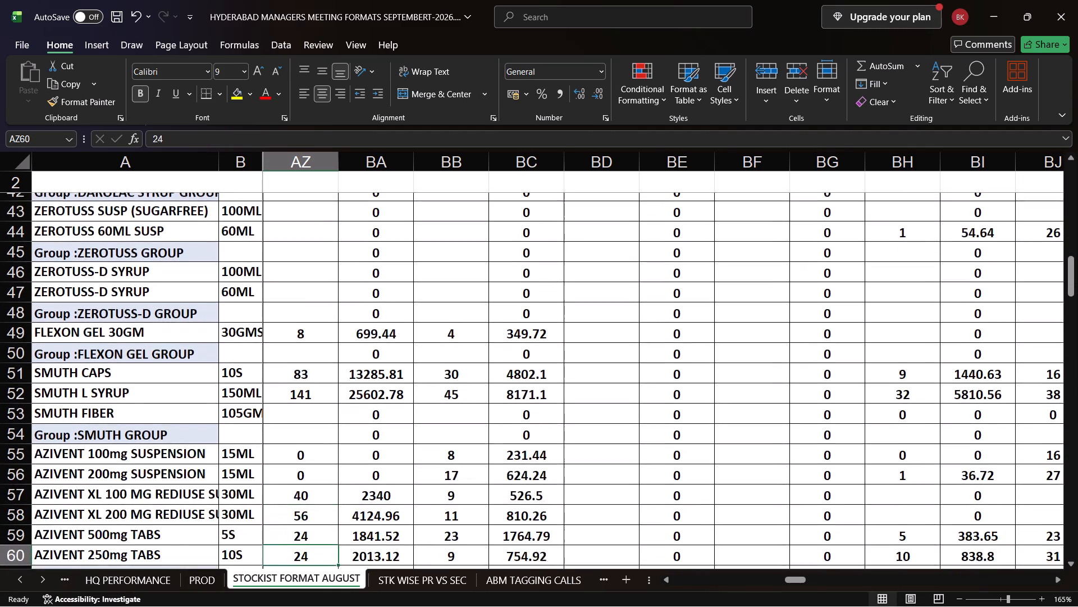
{"action": "key", "text": "Down"}
{"action": "key", "text": "Down"}
{"action": "key", "text": "Down"}
{"action": "key", "text": "Down"}
{"action": "key", "text": "Down"}
{"action": "key", "text": "Down"}
{"action": "key", "text": "Down"}
{"action": "key", "text": "Down"}
{"action": "key", "text": "Down"}
{"action": "key", "text": "Down"}
{"action": "key", "text": "Down"}
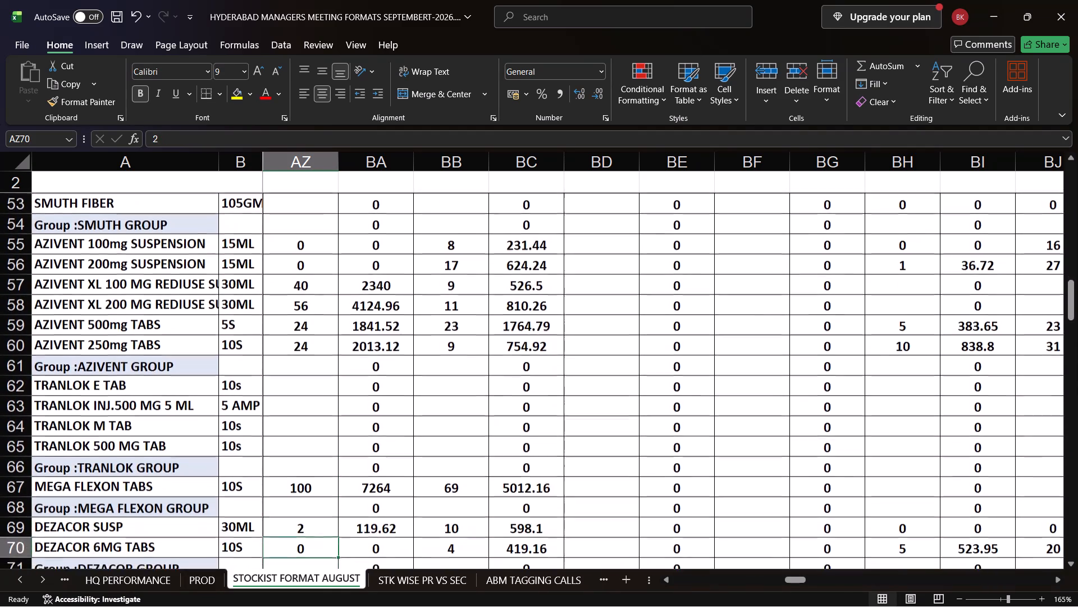
{"action": "key", "text": "Down"}
{"action": "key", "text": "Down"}
{"action": "key", "text": "Down"}
{"action": "key", "text": "Down"}
{"action": "key", "text": "Down"}
{"action": "key", "text": "Down"}
{"action": "key", "text": "Down"}
{"action": "key", "text": "Down"}
{"action": "key", "text": "Down"}
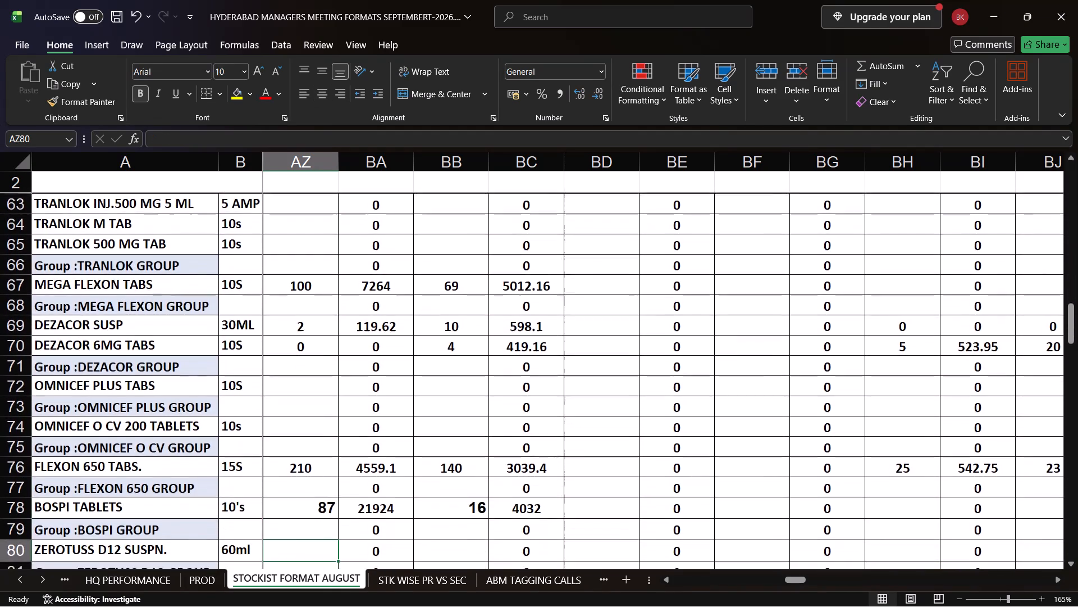
{"action": "key", "text": "Down"}
{"action": "key", "text": "Up"}
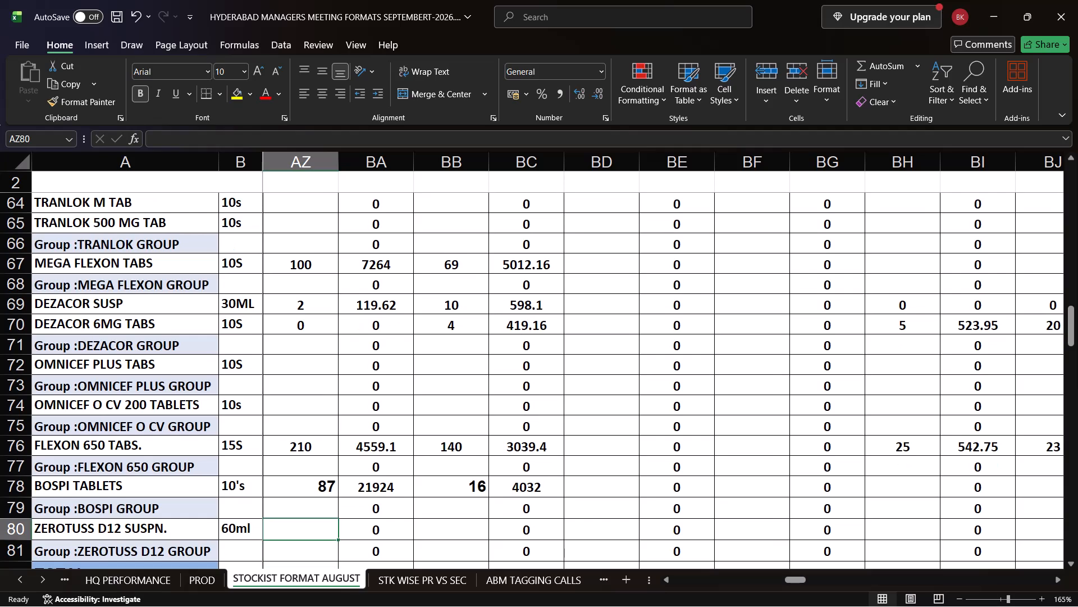
{"action": "type", "text": "12"}
{"action": "key", "text": "Right"}
{"action": "key", "text": "Right"}
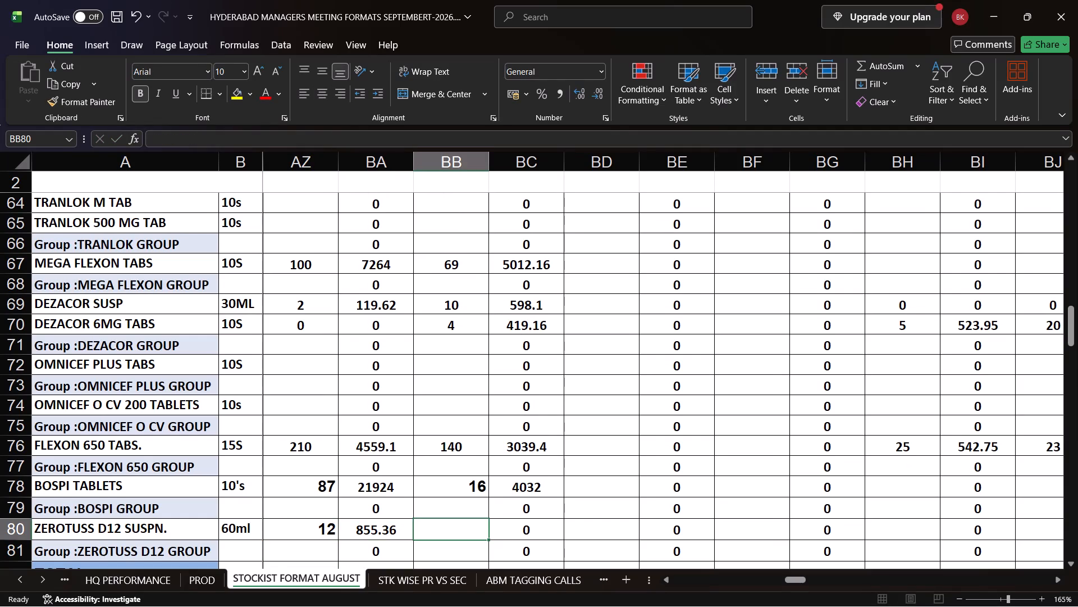
{"action": "type", "text": "10"}
{"action": "key", "text": "5"}
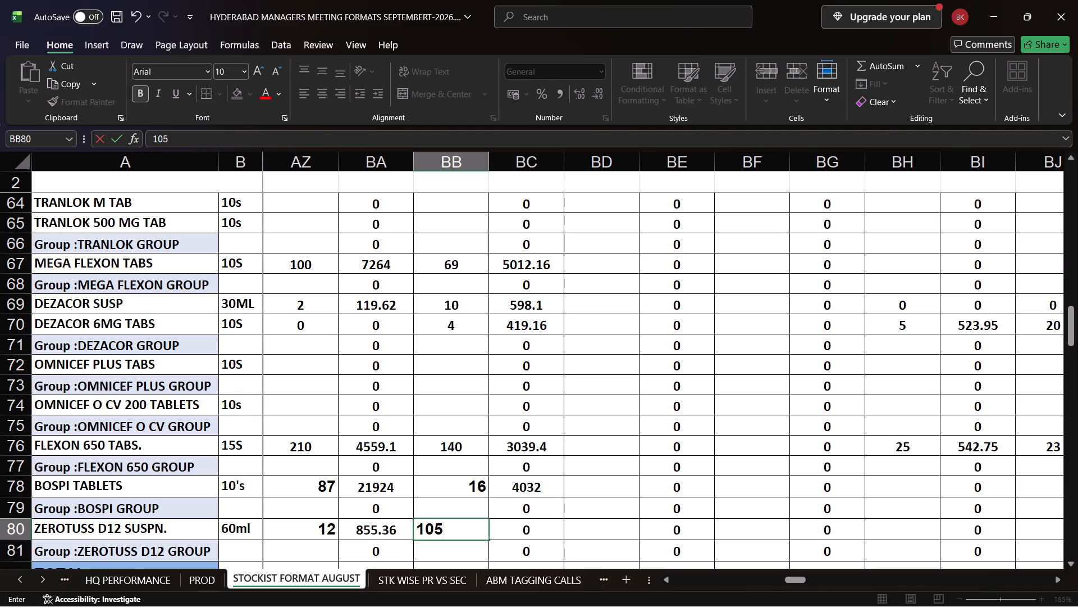
{"action": "key", "text": "Down"}
{"action": "key", "text": "Left"}
{"action": "key", "text": "Left"}
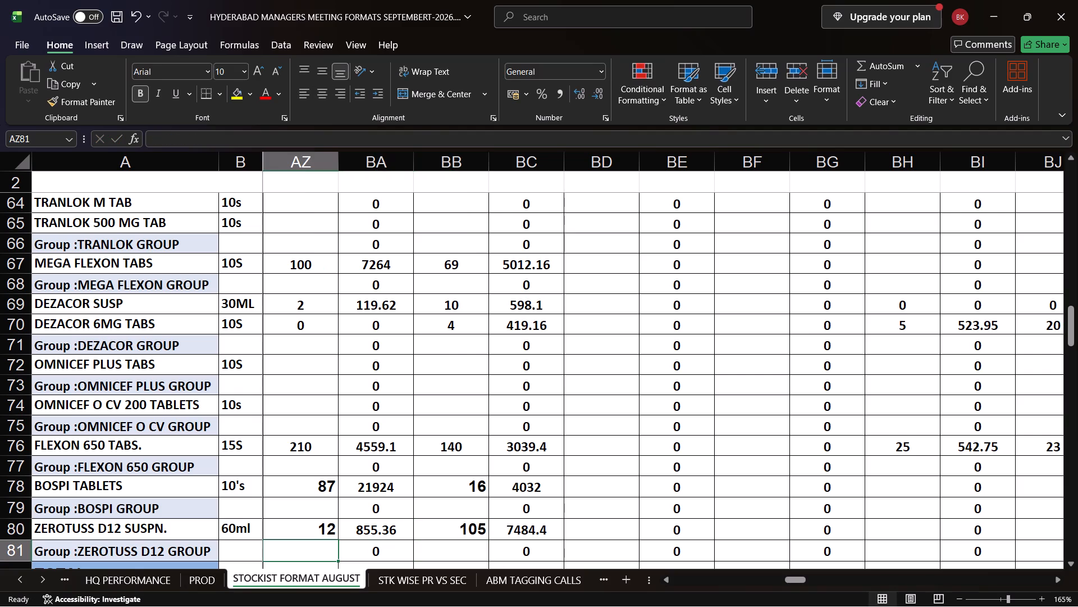
Enter 35 SEC units and 22 CLOS units for ZEROTUSS 60ML SUSP under SRI MAHESH.
{"action": "key", "text": "Up"}
{"action": "key", "text": "Up"}
{"action": "key", "text": "Up"}
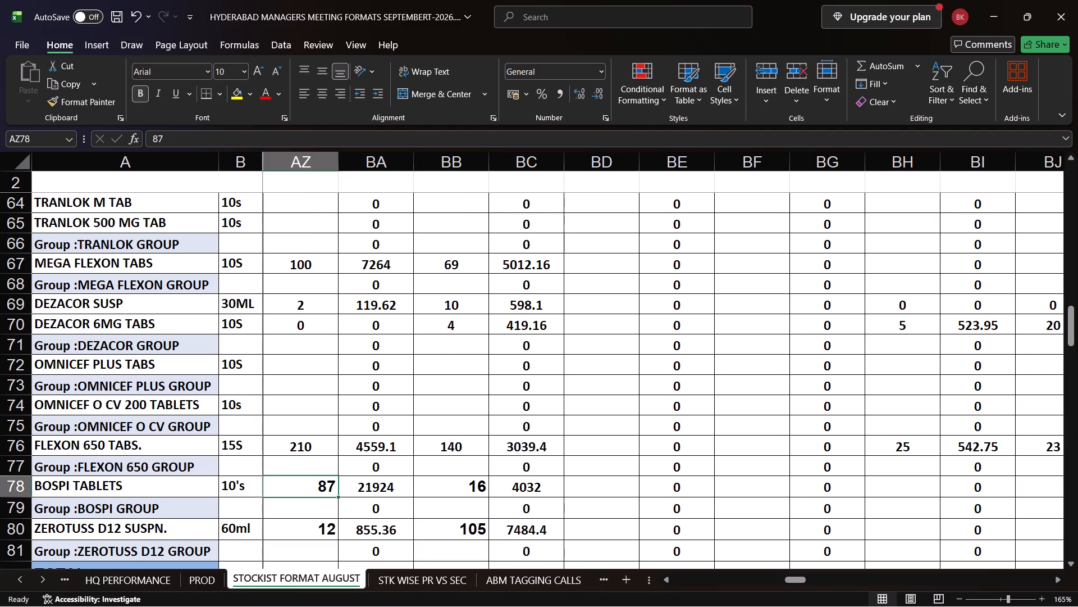
{"action": "key", "text": "Up"}
{"action": "key", "text": "Up"}
{"action": "key", "text": "Up"}
{"action": "key", "text": "Up"}
{"action": "key", "text": "Up"}
{"action": "key", "text": "Up"}
{"action": "key", "text": "Up"}
{"action": "key", "text": "Up"}
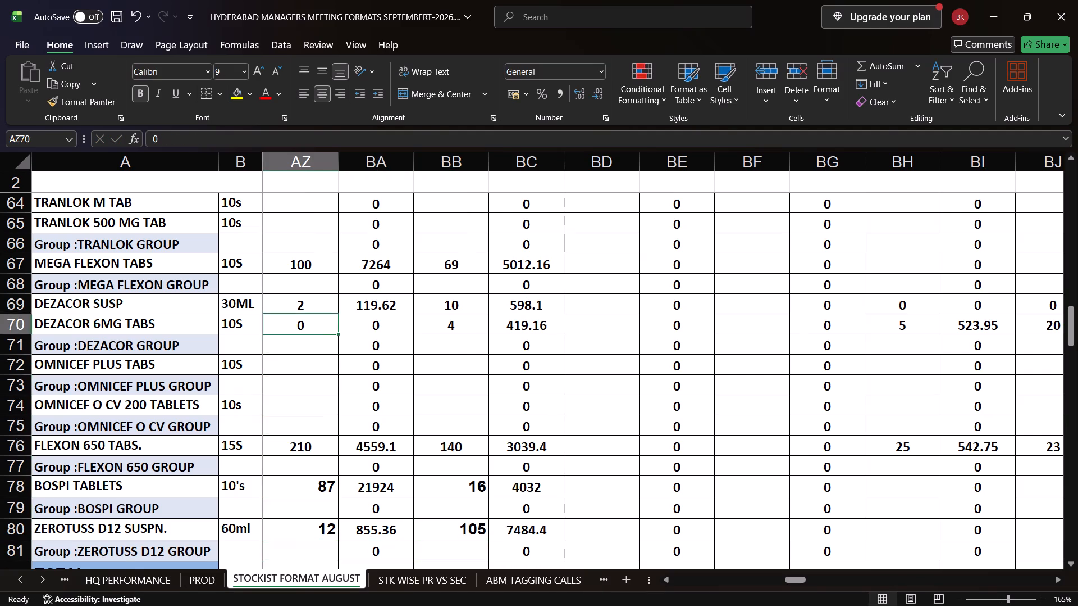
{"action": "key", "text": "Up"}
{"action": "key", "text": "Up"}
{"action": "key", "text": "Up"}
{"action": "key", "text": "Up"}
{"action": "key", "text": "Up"}
{"action": "key", "text": "Up"}
{"action": "key", "text": "Up"}
{"action": "key", "text": "Up"}
{"action": "key", "text": "Up"}
{"action": "key", "text": "Up"}
{"action": "key", "text": "Up"}
{"action": "key", "text": "Up"}
{"action": "key", "text": "Up"}
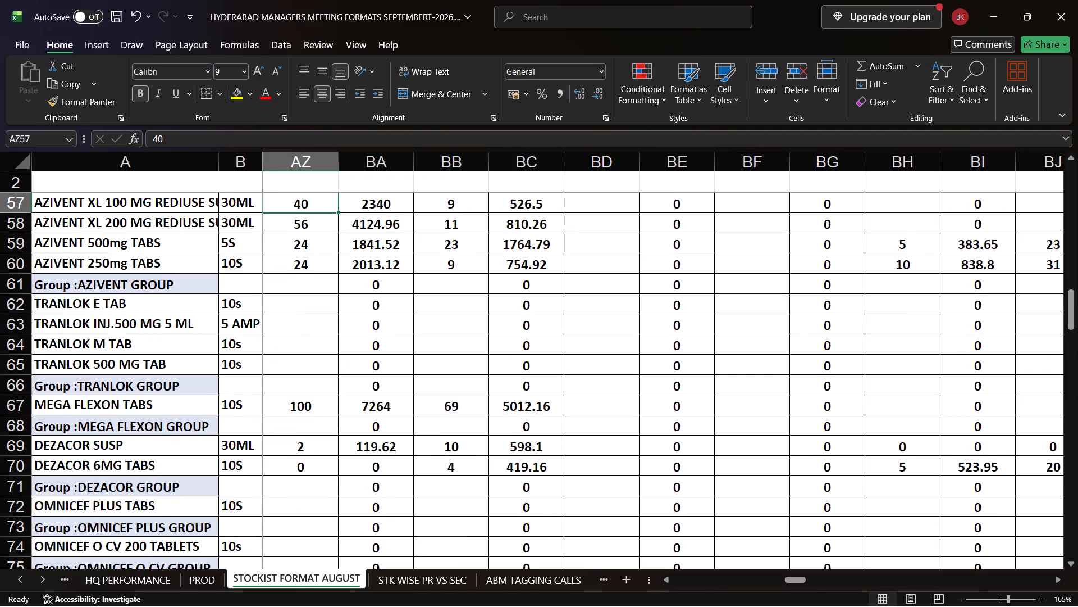
{"action": "key", "text": "Up"}
{"action": "key", "text": "Up"}
{"action": "key", "text": "Up"}
{"action": "key", "text": "Up"}
{"action": "key", "text": "Up"}
{"action": "key", "text": "Up"}
{"action": "key", "text": "Up"}
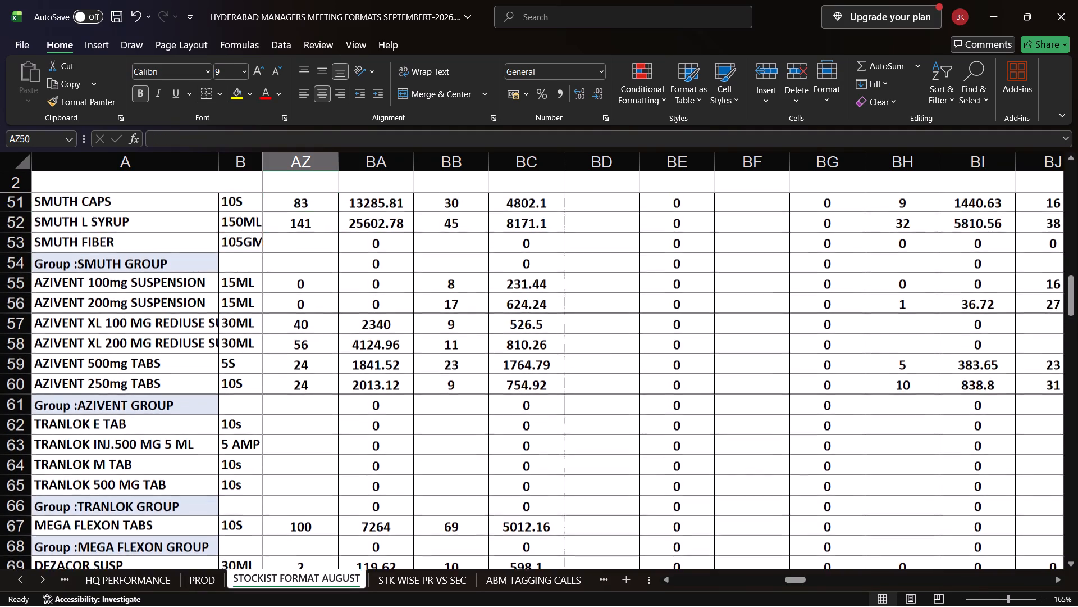
{"action": "key", "text": "Up"}
{"action": "key", "text": "Up"}
{"action": "key", "text": "Up"}
{"action": "key", "text": "Up"}
{"action": "key", "text": "Up"}
{"action": "key", "text": "Up"}
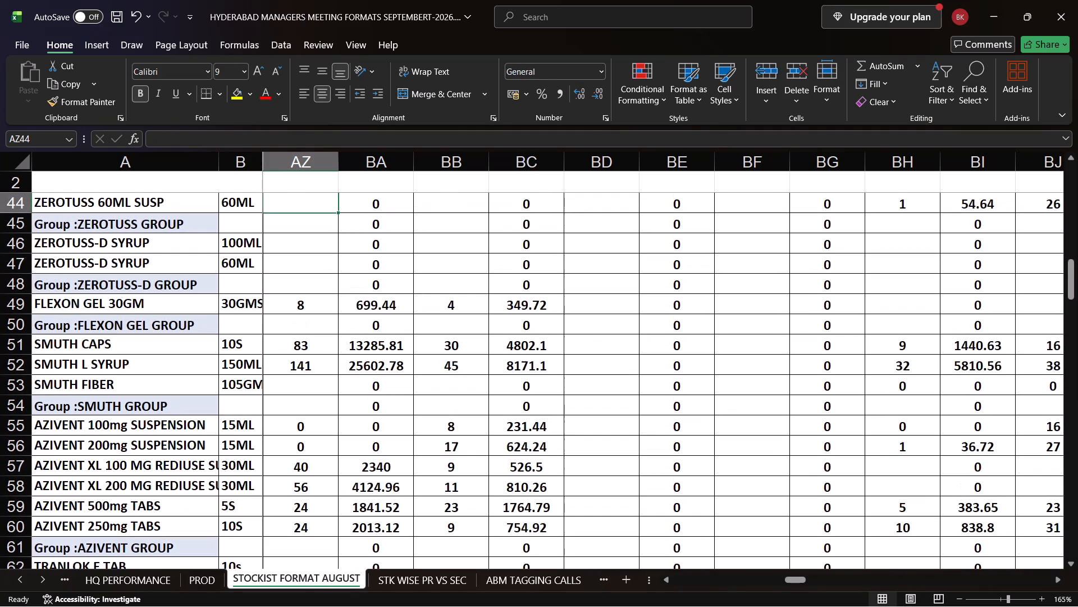
{"action": "key", "text": "Down"}
{"action": "key", "text": "Down"}
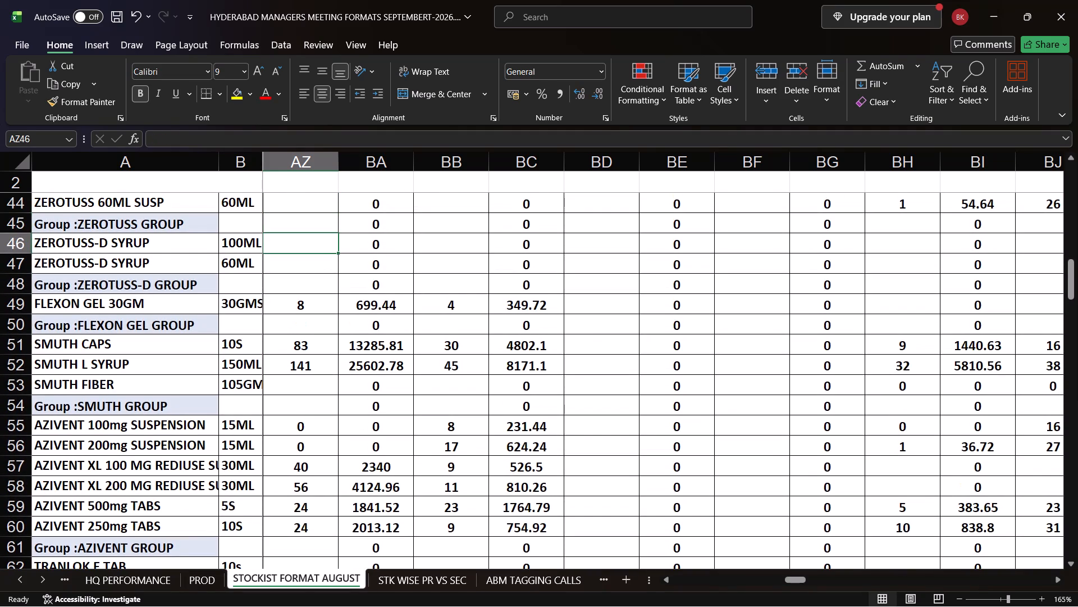
{"action": "key", "text": "Up"}
{"action": "key", "text": "Up"}
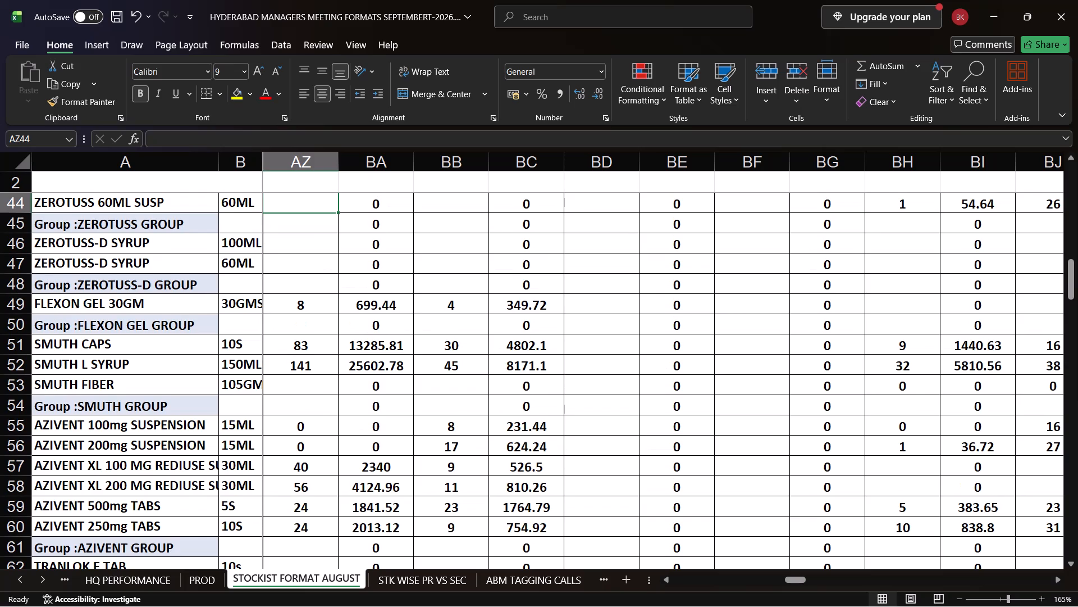
{"action": "key", "text": "Up"}
{"action": "key", "text": "Down"}
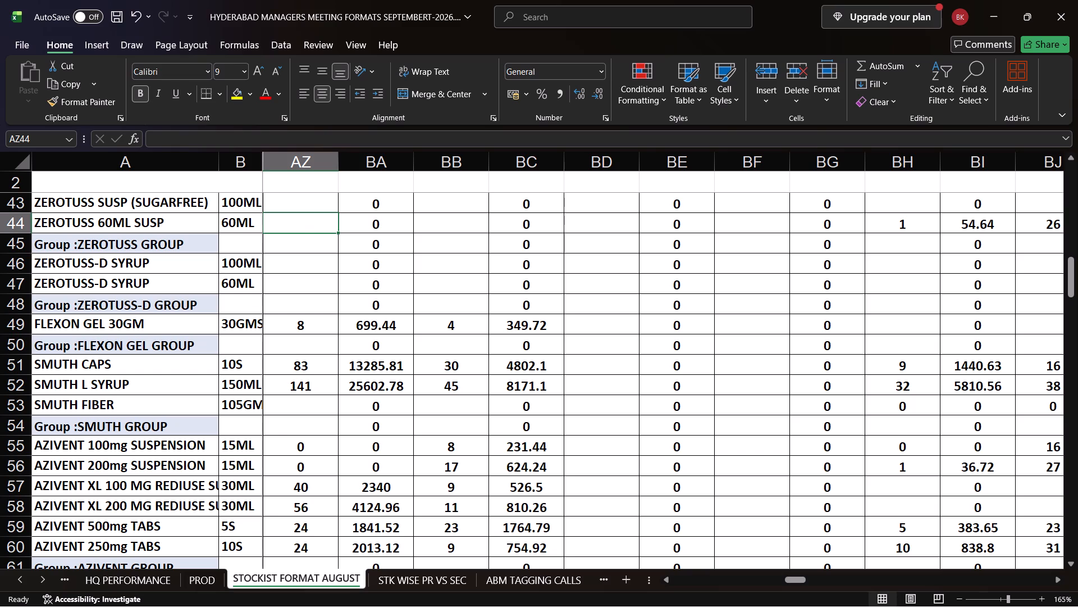
{"action": "type", "text": "35"}
{"action": "key", "text": "Right"}
{"action": "key", "text": "Right"}
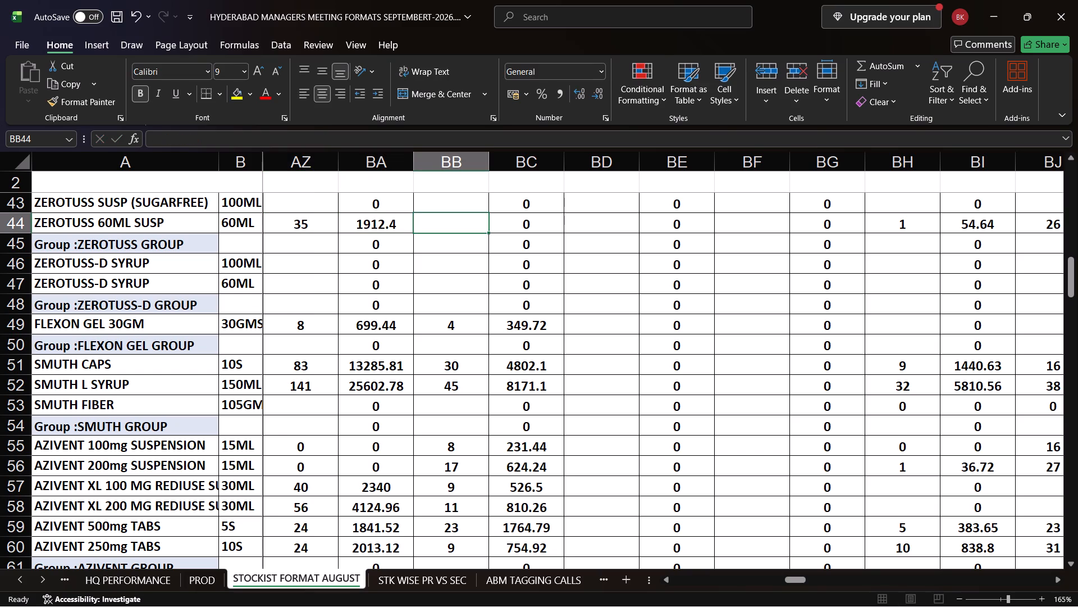
{"action": "type", "text": "22"}
{"action": "key", "text": "Down"}
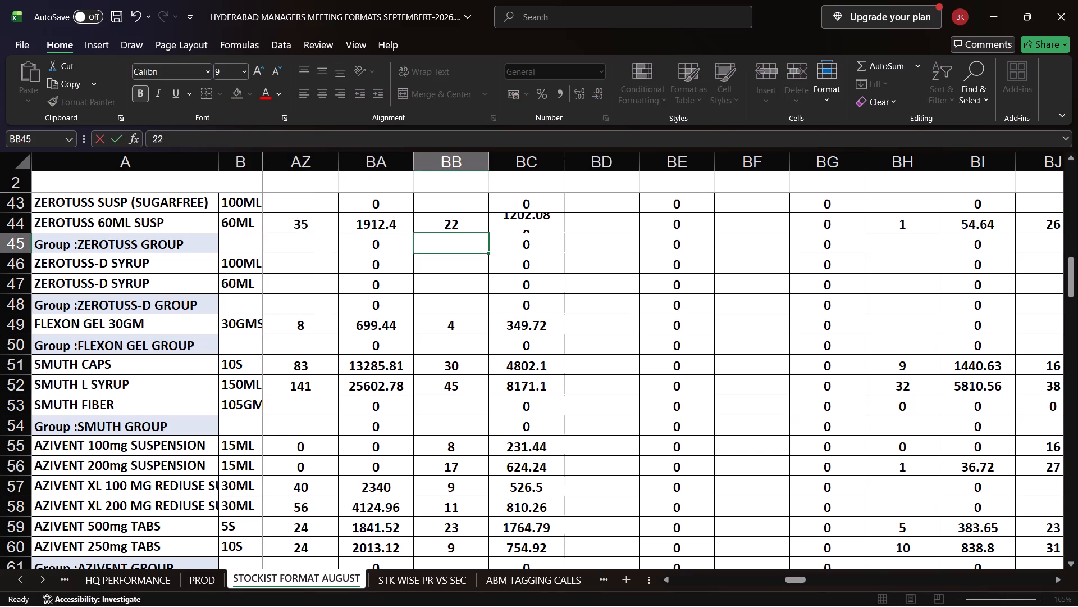
{"action": "key", "text": "Left"}
{"action": "key", "text": "Left"}
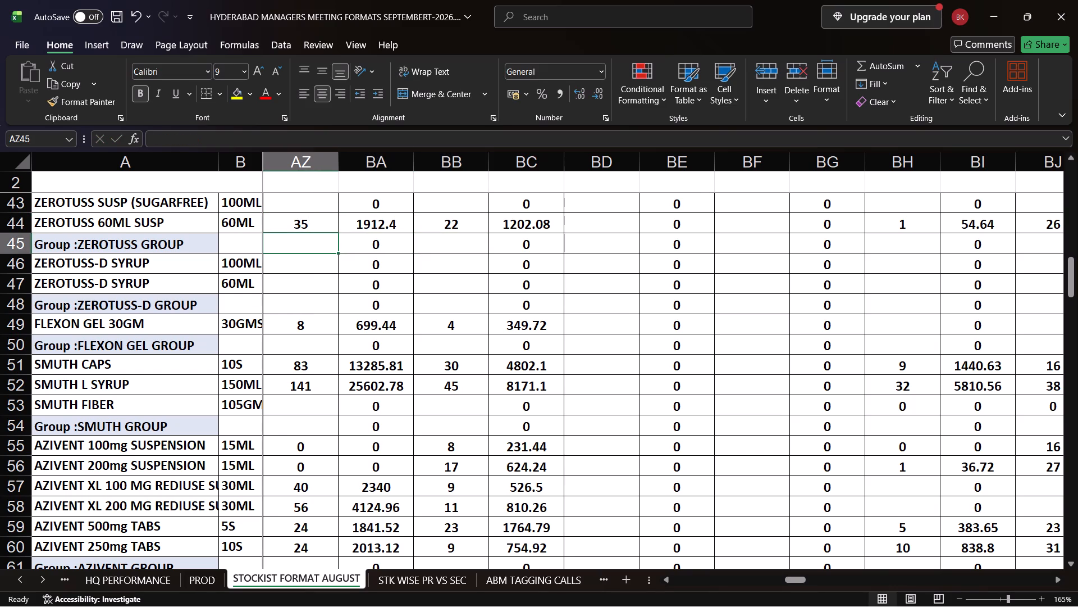
Review the SRI MAHESH unit entries from the ZEROTUSS group back up to FLEXON MR TABS.
{"action": "key", "text": "Up"}
{"action": "key", "text": "Up"}
{"action": "key", "text": "Up"}
{"action": "key", "text": "Up"}
{"action": "key", "text": "Up"}
{"action": "key", "text": "Up"}
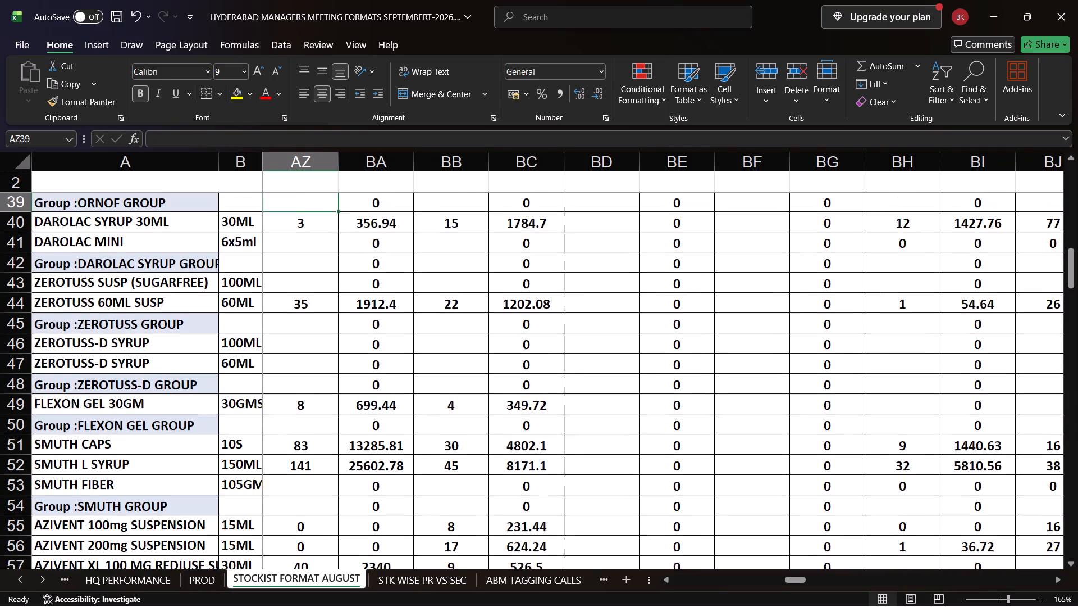
{"action": "key", "text": "Up"}
{"action": "key", "text": "Up"}
{"action": "key", "text": "Up"}
{"action": "key", "text": "Up"}
{"action": "key", "text": "Up"}
{"action": "key", "text": "Up"}
{"action": "key", "text": "Up"}
{"action": "key", "text": "Up"}
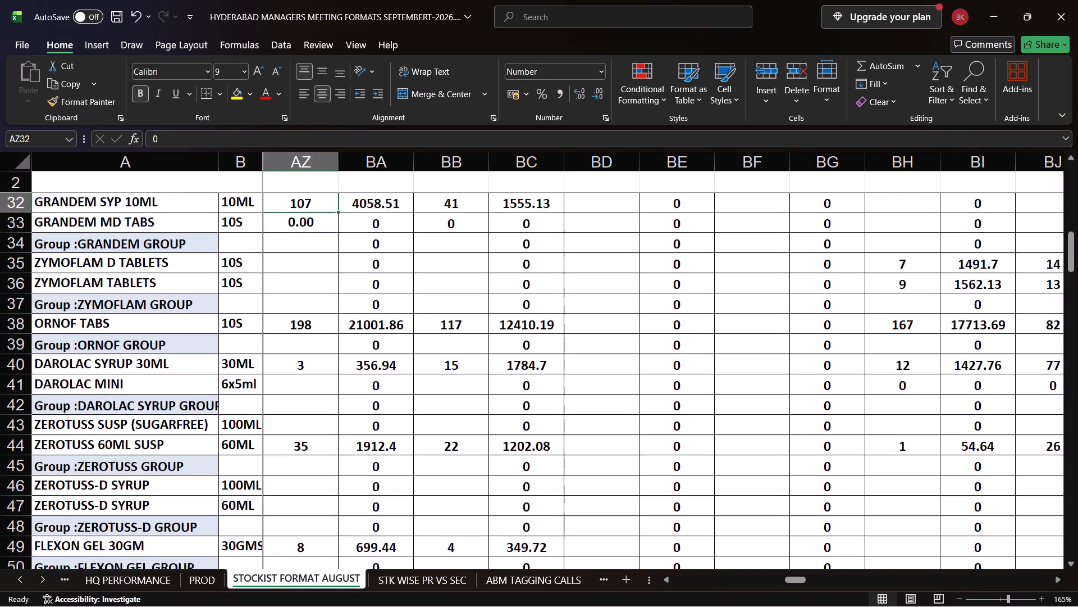
{"action": "key", "text": "Up"}
{"action": "key", "text": "Up"}
{"action": "key", "text": "Up"}
{"action": "key", "text": "Up"}
{"action": "key", "text": "Up"}
{"action": "key", "text": "Up"}
{"action": "key", "text": "Up"}
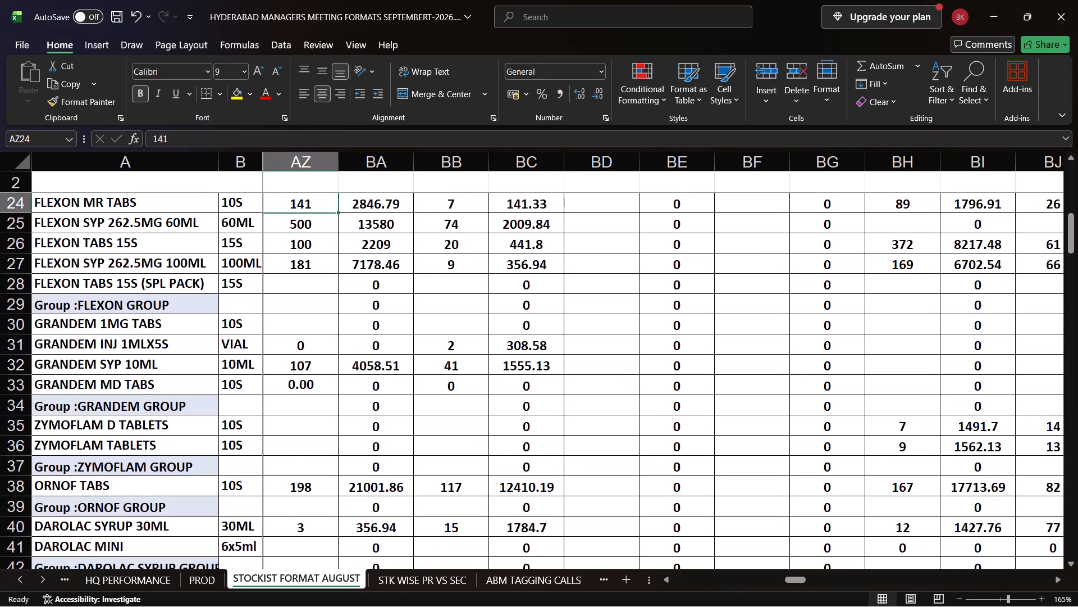
Save the workbook.
{"action": "key", "text": "ctrl+s"}
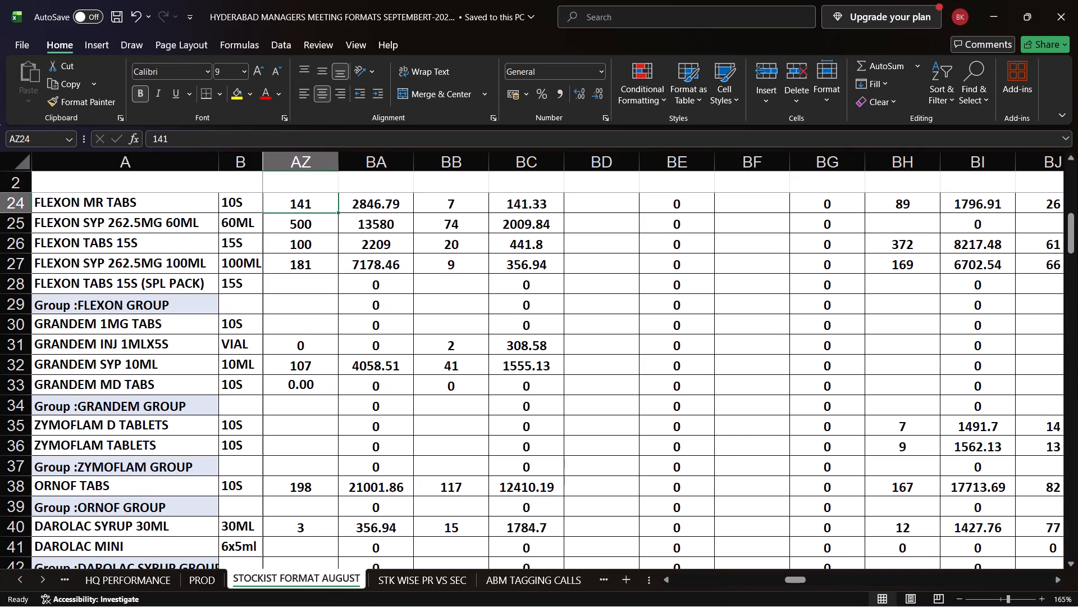
Look through the stockist blocks from SRI MAHESH across to SREE NIRMALA.
{"action": "scroll", "coordinate": [331, 270], "scroll_direction": "up", "scroll_amount": 4}
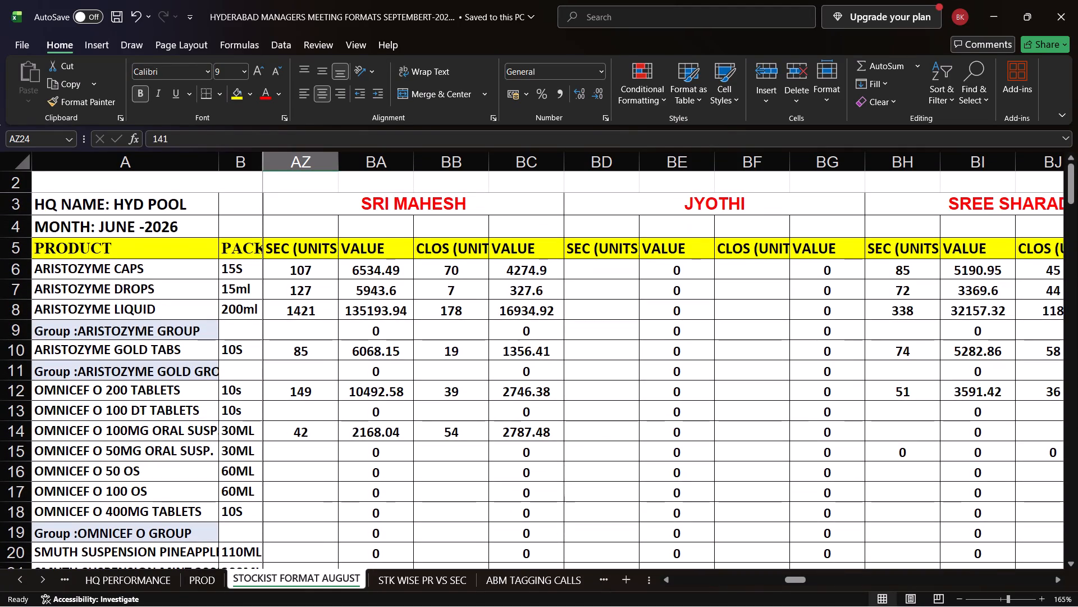
{"action": "scroll", "coordinate": [436, 280], "scroll_direction": "left", "scroll_amount": 2}
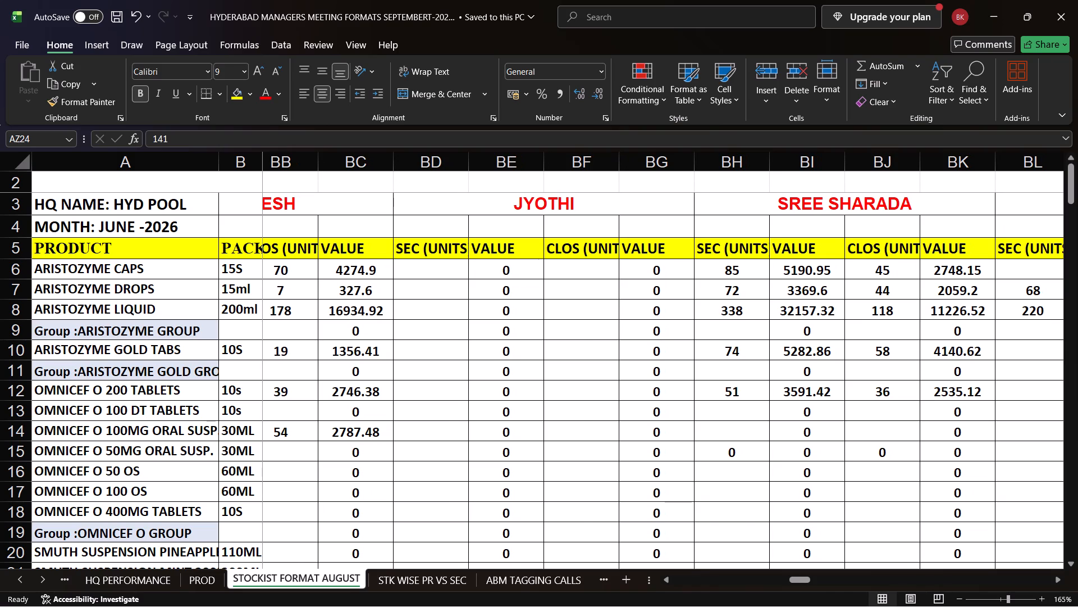
{"action": "scroll", "coordinate": [436, 280], "scroll_direction": "left", "scroll_amount": 2}
{"action": "scroll", "coordinate": [436, 280], "scroll_direction": "right", "scroll_amount": 2}
{"action": "scroll", "coordinate": [436, 280], "scroll_direction": "left", "scroll_amount": 1}
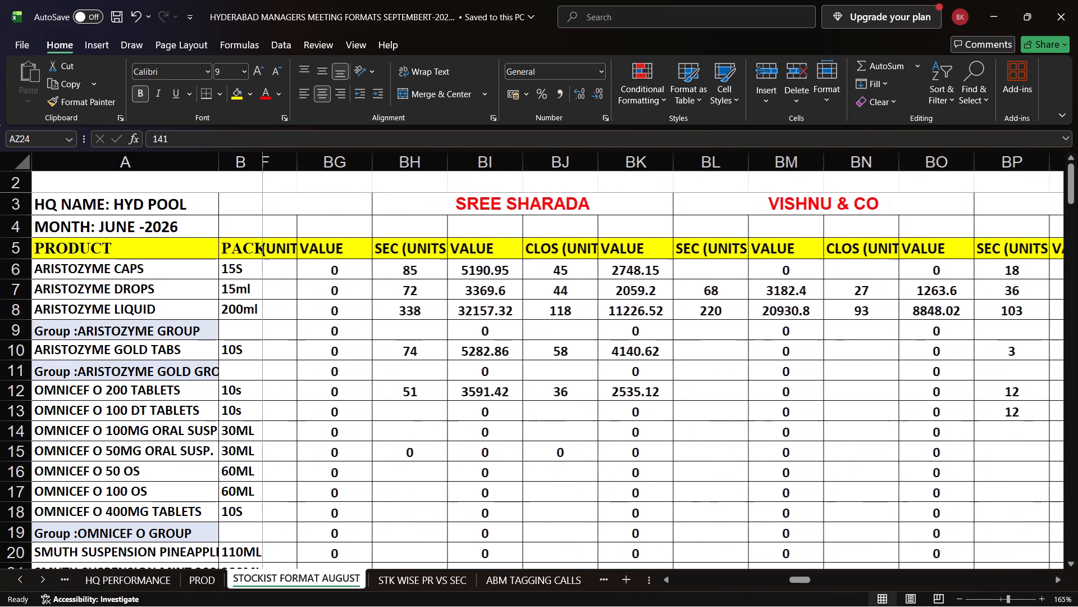
{"action": "scroll", "coordinate": [436, 280], "scroll_direction": "left", "scroll_amount": 3}
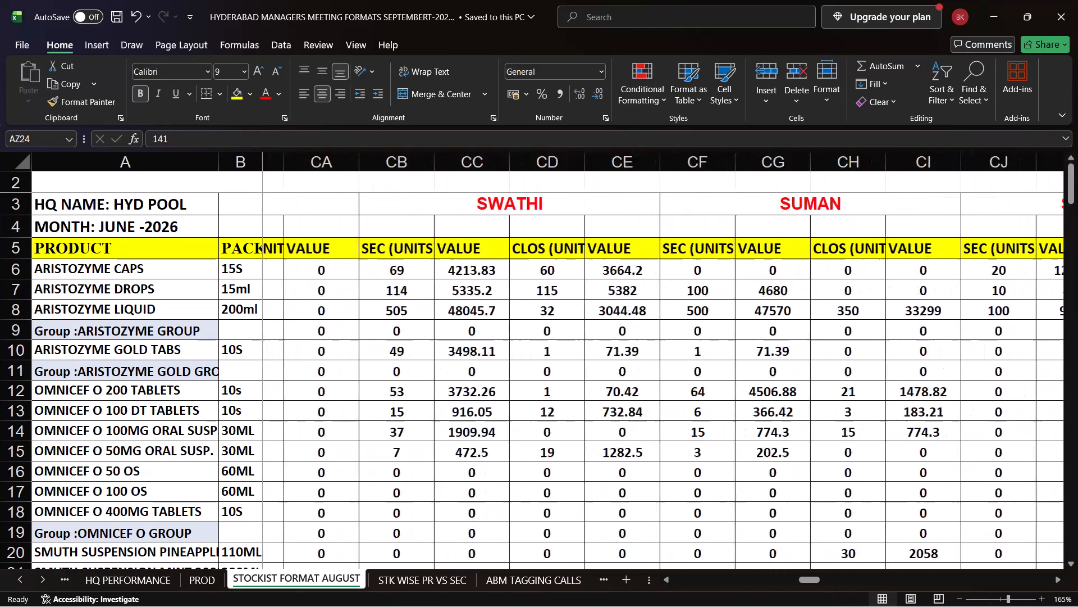
{"action": "scroll", "coordinate": [436, 280], "scroll_direction": "left", "scroll_amount": 3}
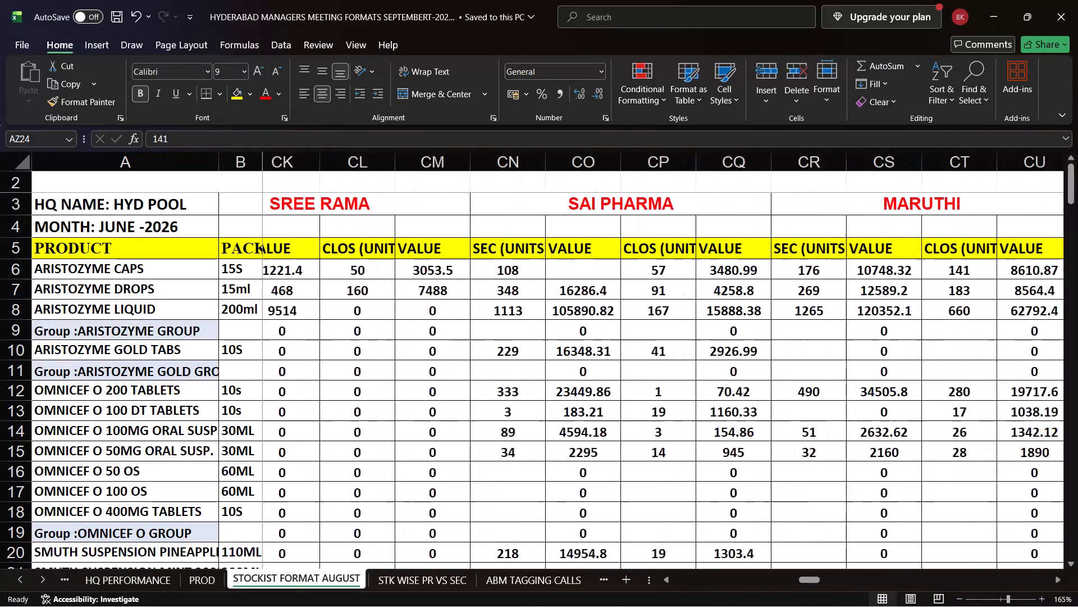
{"action": "scroll", "coordinate": [436, 280], "scroll_direction": "left", "scroll_amount": 3}
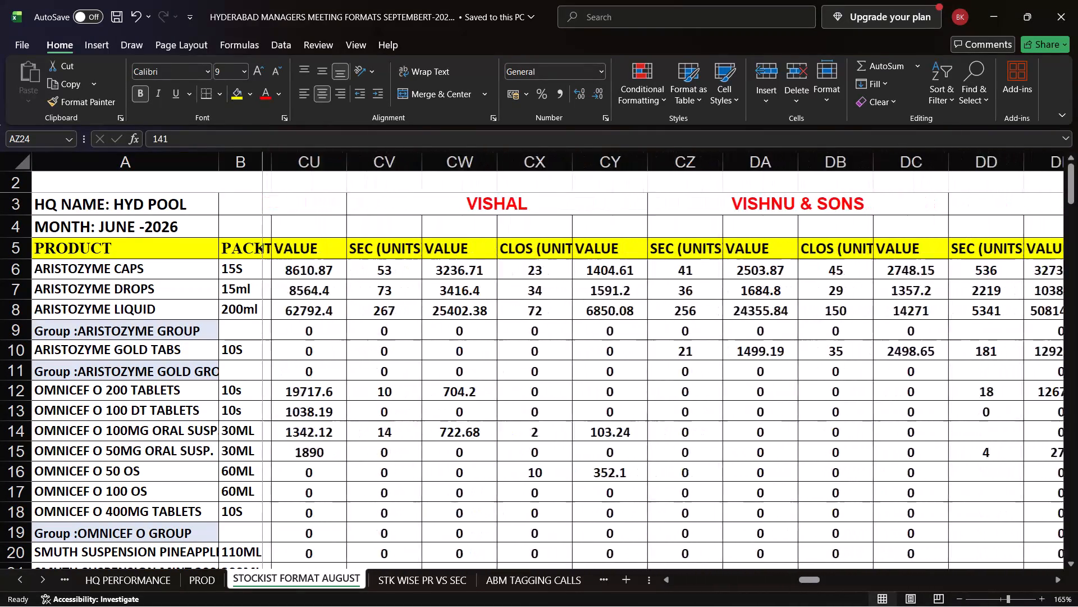
{"action": "scroll", "coordinate": [436, 280], "scroll_direction": "left", "scroll_amount": 2}
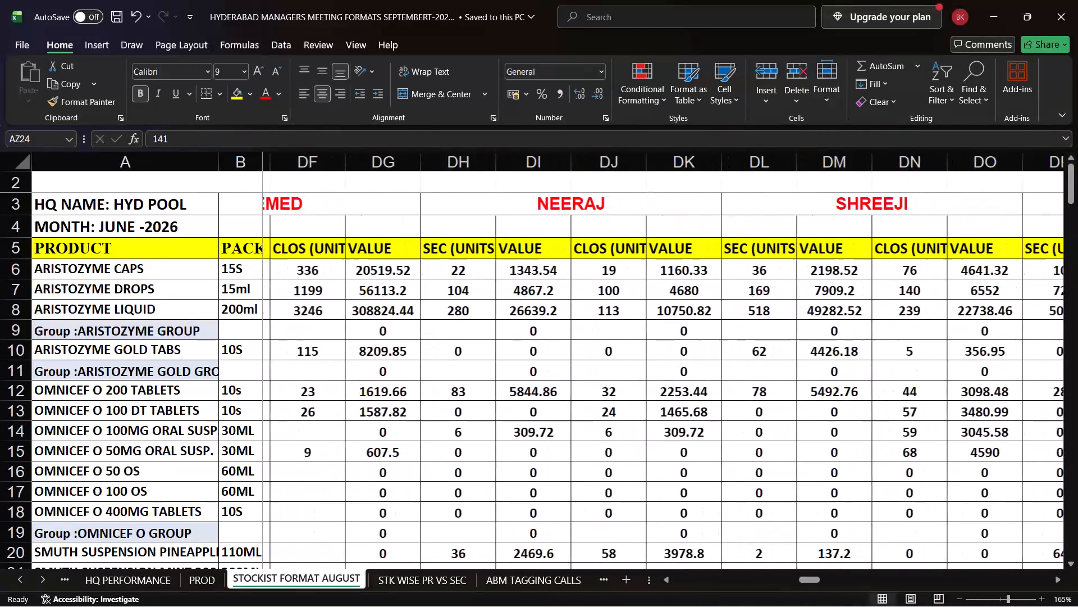
{"action": "scroll", "coordinate": [436, 280], "scroll_direction": "left", "scroll_amount": 3}
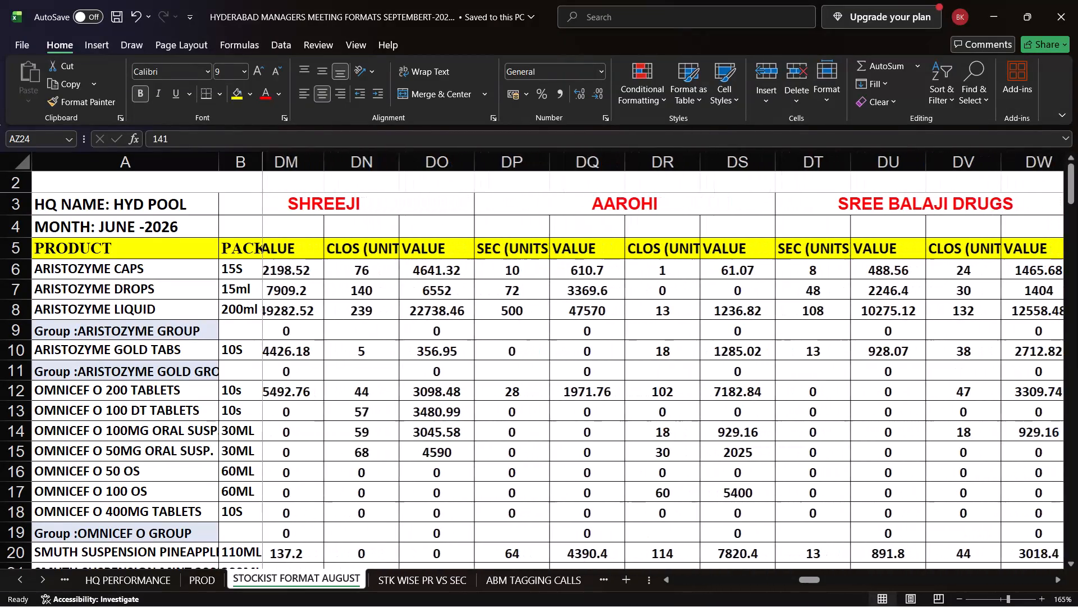
{"action": "scroll", "coordinate": [436, 280], "scroll_direction": "left", "scroll_amount": 3}
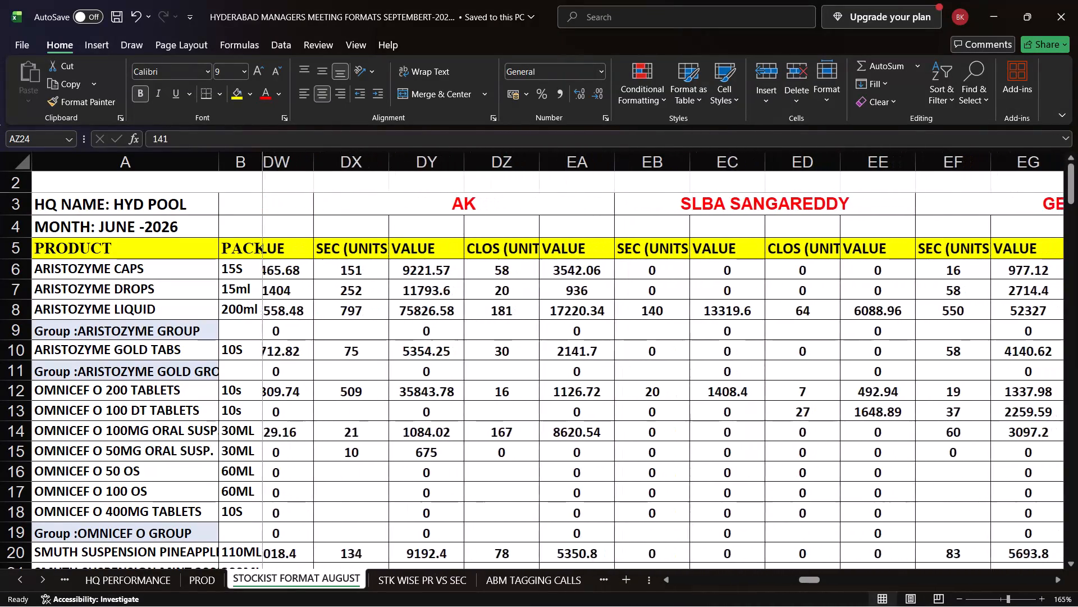
{"action": "scroll", "coordinate": [436, 280], "scroll_direction": "left", "scroll_amount": 3}
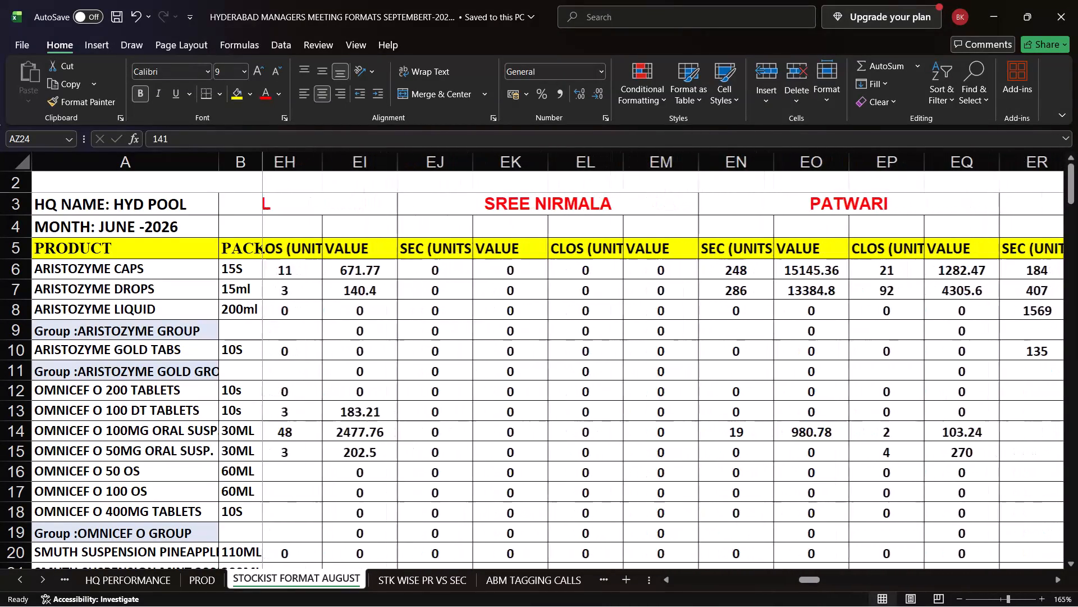
{"action": "scroll", "coordinate": [436, 280], "scroll_direction": "left", "scroll_amount": 3}
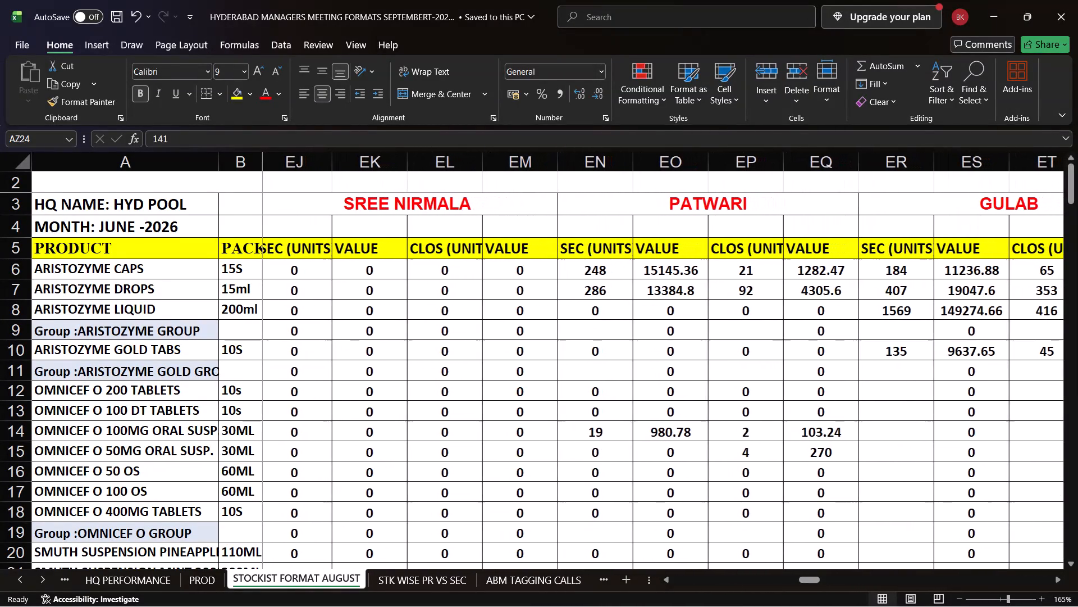
{"action": "scroll", "coordinate": [436, 280], "scroll_direction": "left", "scroll_amount": 3}
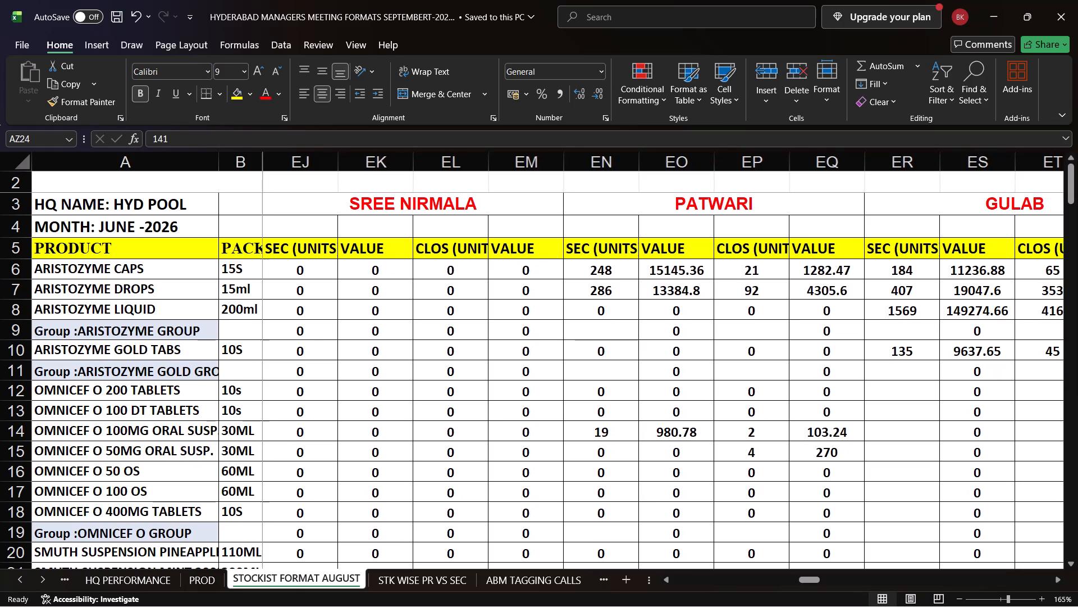
{"action": "scroll", "coordinate": [436, 280], "scroll_direction": "left", "scroll_amount": 1}
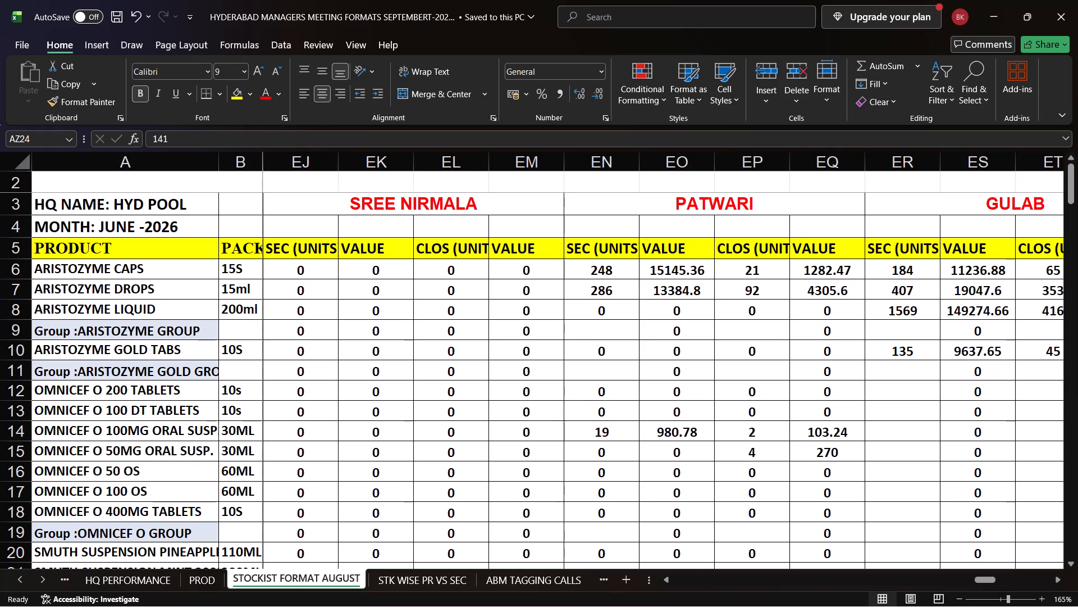
Set ORNOF TABS under SREE NIRMALA to 47 SEC units and 27 CLOS units.
{"action": "left_click", "coordinate": [317, 273]}
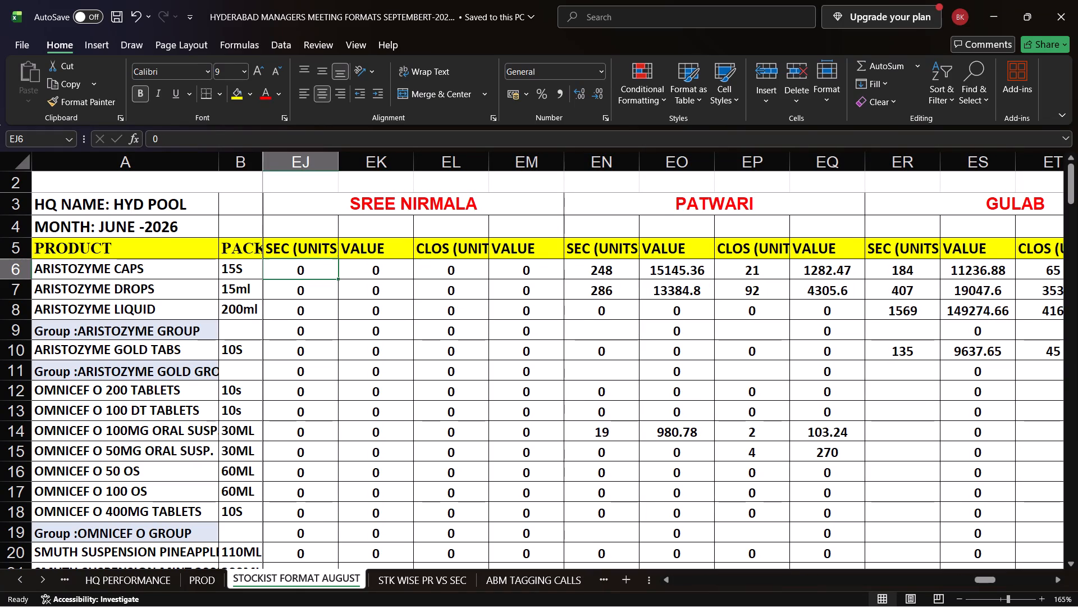
{"action": "key", "text": "Down"}
{"action": "key", "text": "Down"}
{"action": "key", "text": "Down"}
{"action": "key", "text": "Down"}
{"action": "key", "text": "Down"}
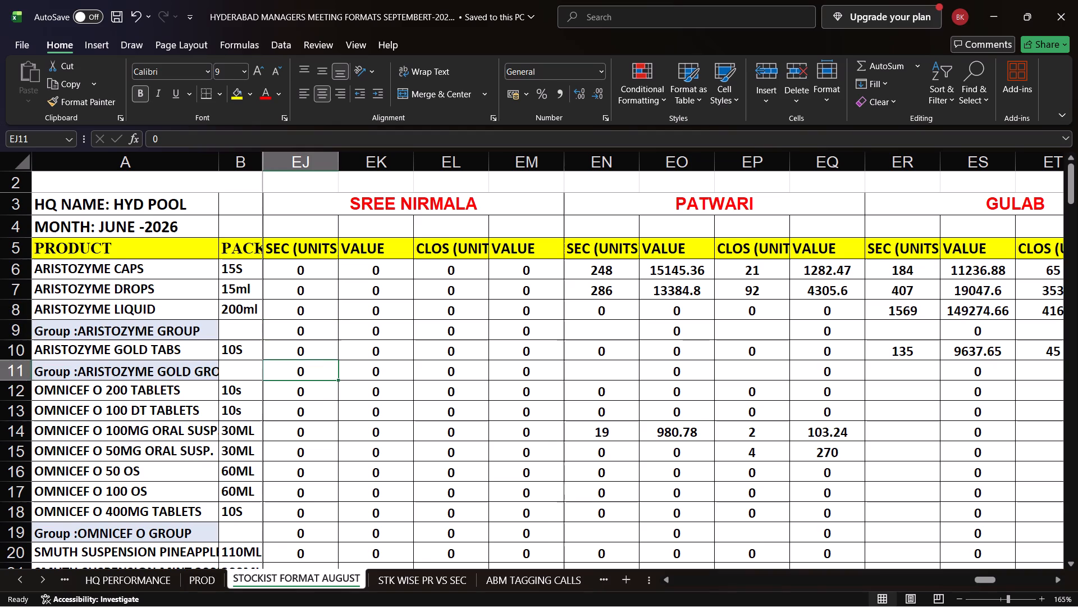
{"action": "key", "text": "Down"}
{"action": "key", "text": "Down"}
{"action": "key", "text": "Down"}
{"action": "key", "text": "Down"}
{"action": "key", "text": "Down"}
{"action": "key", "text": "Down"}
{"action": "key", "text": "Down"}
{"action": "key", "text": "Down"}
{"action": "key", "text": "Down"}
{"action": "key", "text": "Down"}
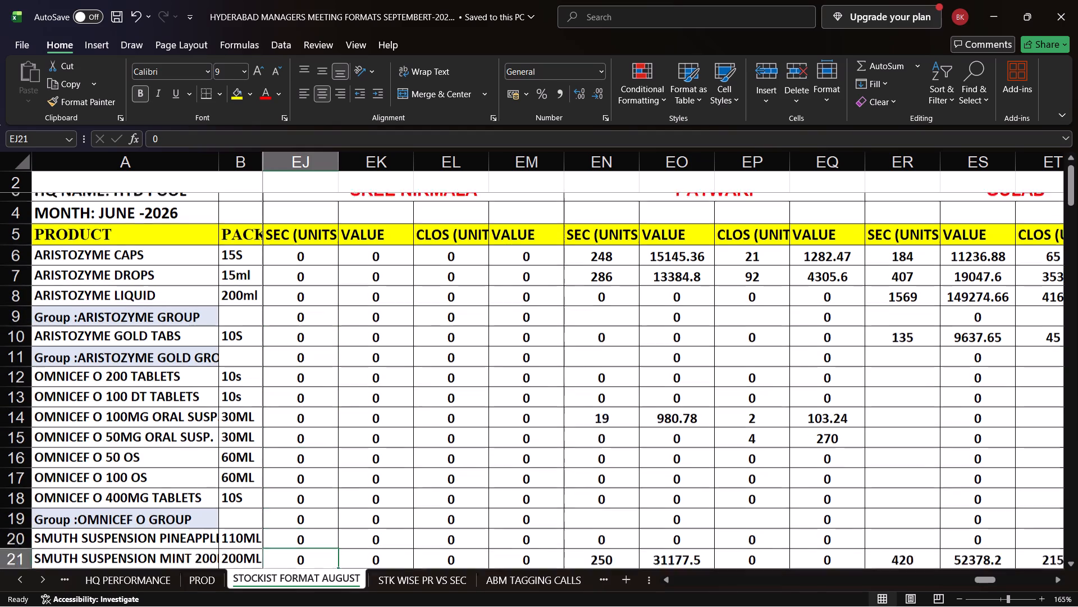
{"action": "key", "text": "Down"}
{"action": "key", "text": "Down"}
{"action": "key", "text": "Down"}
{"action": "key", "text": "Down"}
{"action": "key", "text": "Down"}
{"action": "key", "text": "Down"}
{"action": "key", "text": "Down"}
{"action": "key", "text": "Down"}
{"action": "key", "text": "Down"}
{"action": "key", "text": "Down"}
{"action": "key", "text": "Down"}
{"action": "key", "text": "Down"}
{"action": "key", "text": "Down"}
{"action": "key", "text": "Down"}
{"action": "key", "text": "Down"}
{"action": "key", "text": "Down"}
{"action": "key", "text": "Down"}
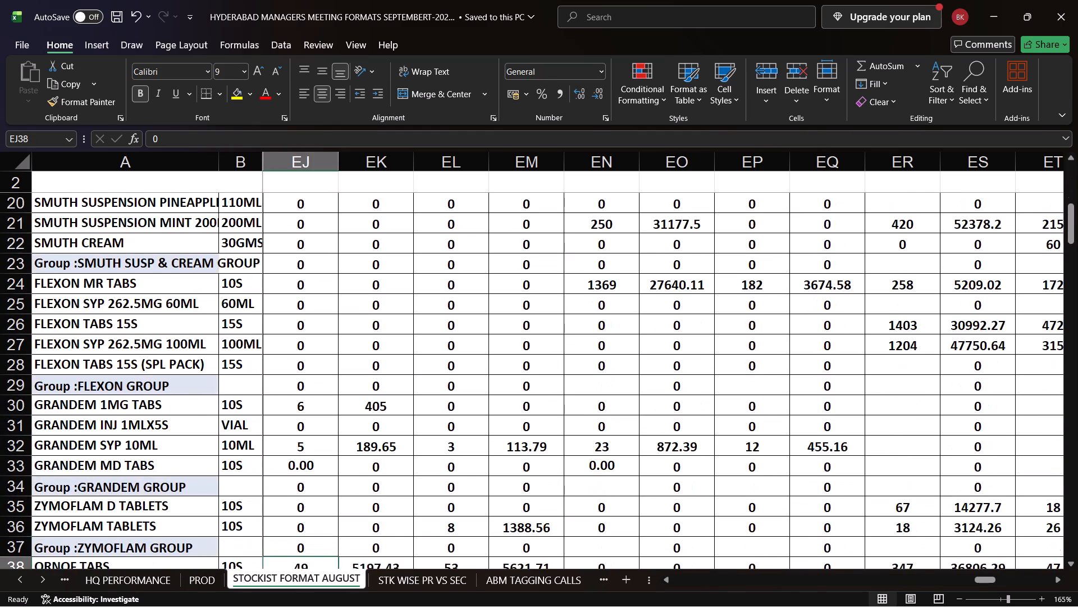
{"action": "key", "text": "Down"}
{"action": "key", "text": "Up"}
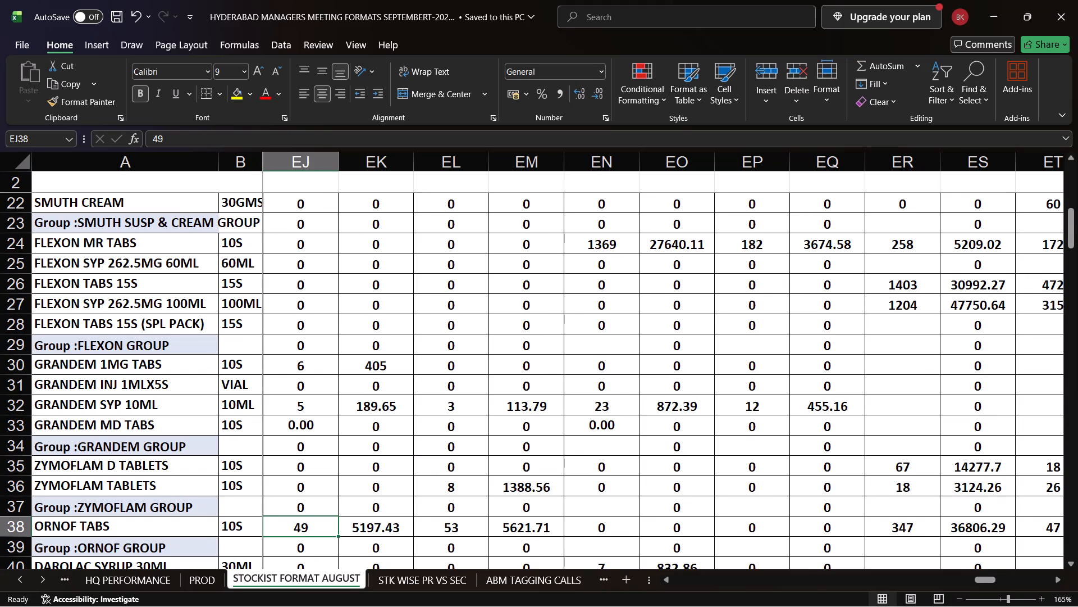
{"action": "type", "text": "47"}
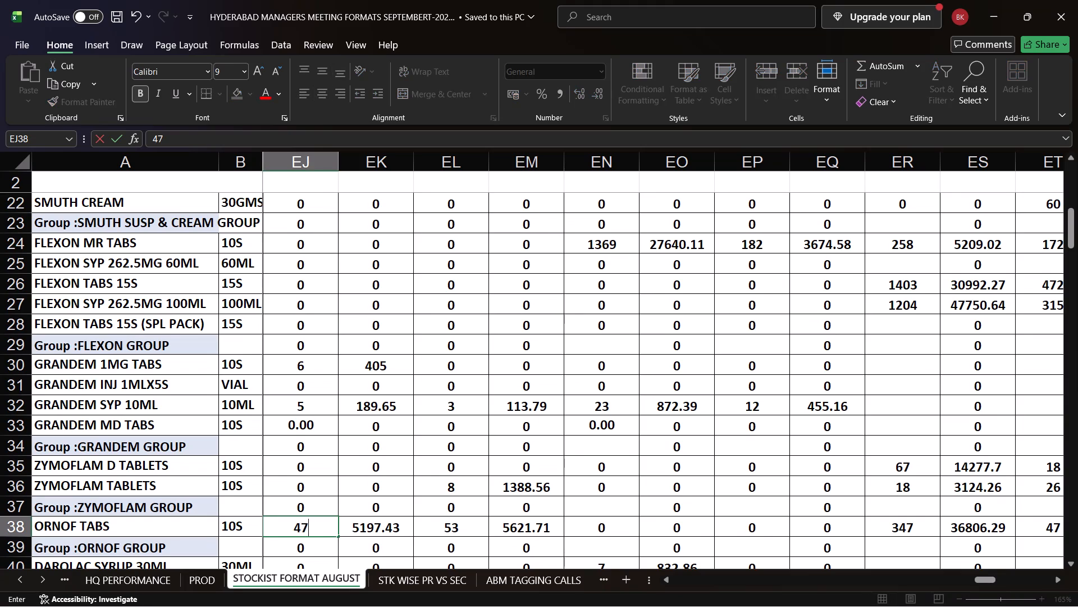
{"action": "key", "text": "Right"}
{"action": "key", "text": "Right"}
{"action": "type", "text": "27"}
{"action": "key", "text": "Down"}
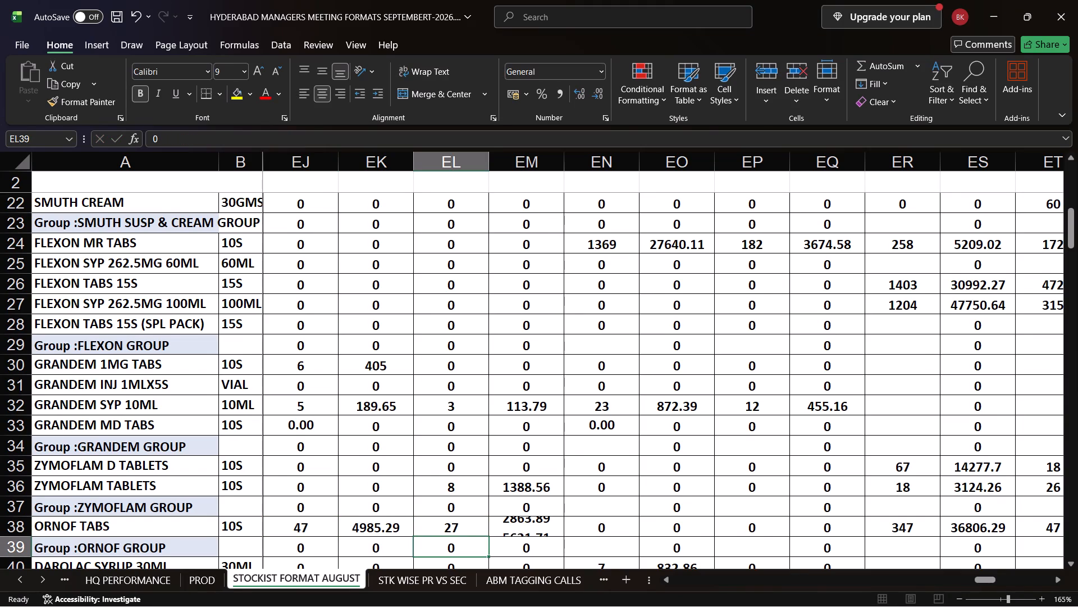
Set the CLOS units for FLEXON 650 TABS. under SREE NIRMALA to 24.
{"action": "key", "text": "Left"}
{"action": "key", "text": "Left"}
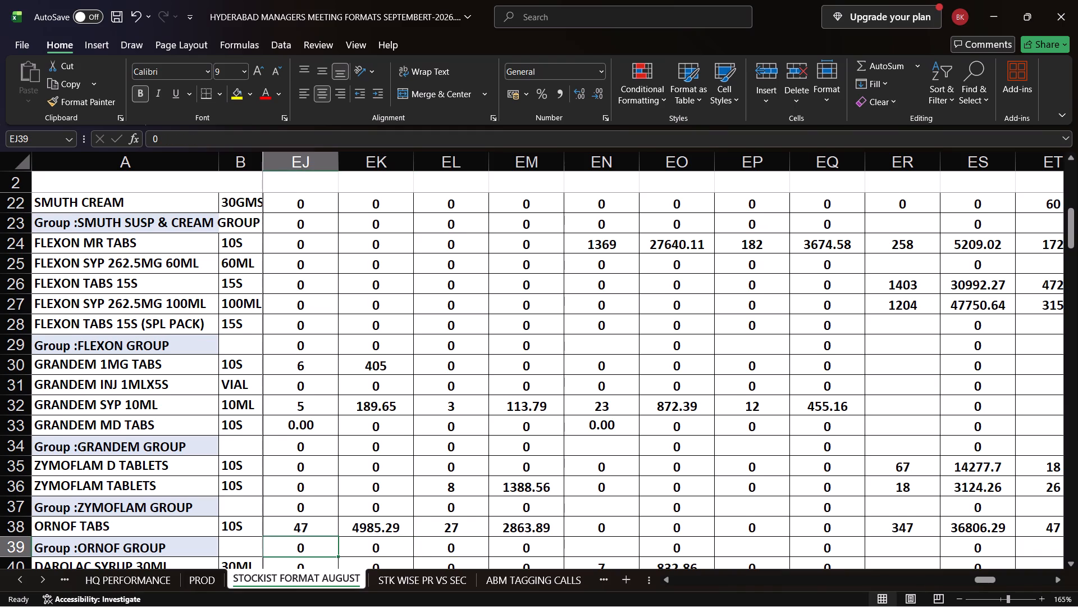
{"action": "key", "text": "Down"}
{"action": "key", "text": "Down"}
{"action": "key", "text": "Down"}
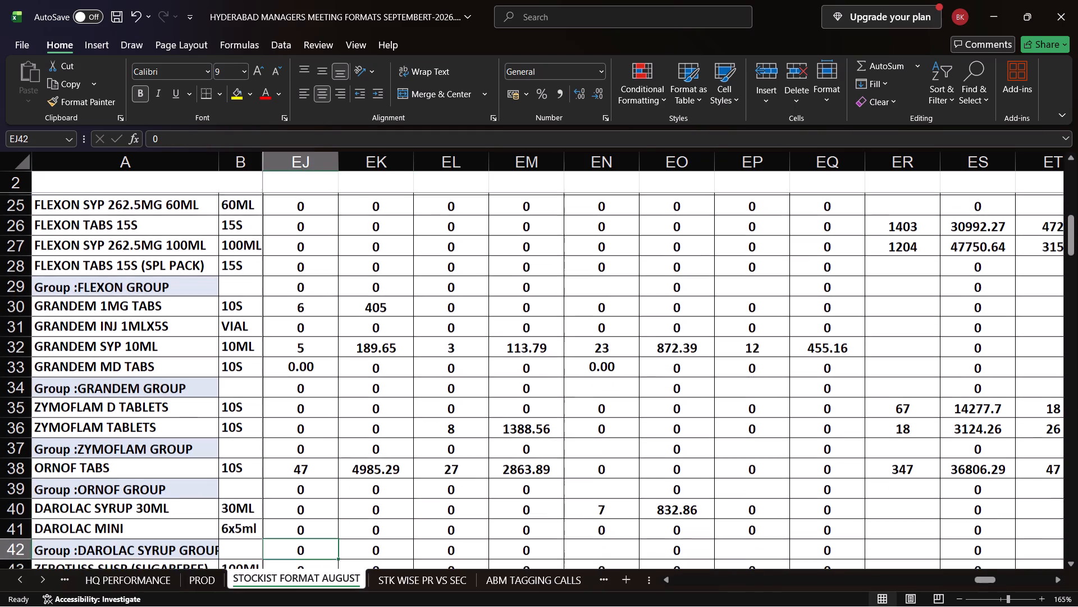
{"action": "key", "text": "Down"}
{"action": "key", "text": "Down"}
{"action": "key", "text": "Down"}
{"action": "key", "text": "Down"}
{"action": "key", "text": "Down"}
{"action": "key", "text": "Down"}
{"action": "key", "text": "Down"}
{"action": "key", "text": "Down"}
{"action": "key", "text": "Down"}
{"action": "key", "text": "Down"}
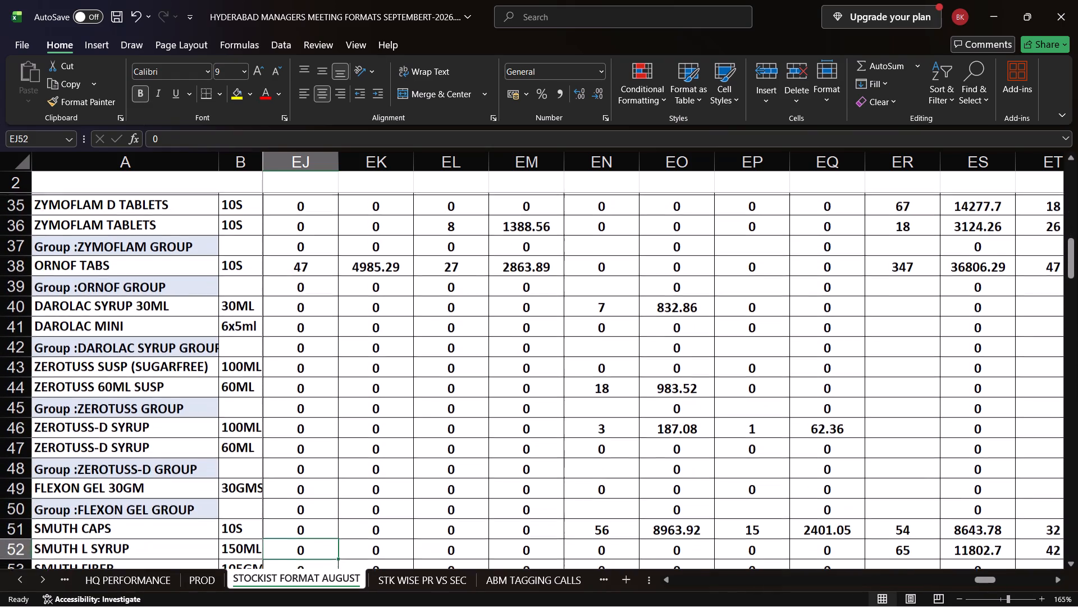
{"action": "key", "text": "Up"}
{"action": "key", "text": "Down"}
{"action": "key", "text": "Down"}
{"action": "key", "text": "Down"}
{"action": "key", "text": "Down"}
{"action": "key", "text": "Down"}
{"action": "key", "text": "Down"}
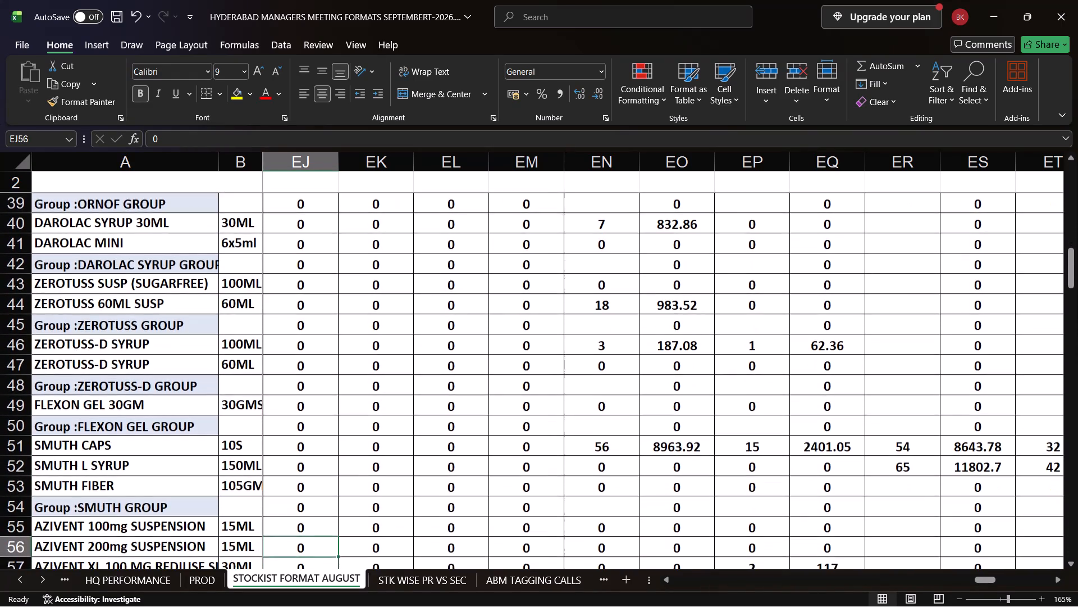
{"action": "key", "text": "Down"}
{"action": "key", "text": "Down"}
{"action": "key", "text": "Down"}
{"action": "key", "text": "Down"}
{"action": "key", "text": "Down"}
{"action": "key", "text": "Down"}
{"action": "key", "text": "Down"}
{"action": "key", "text": "Down"}
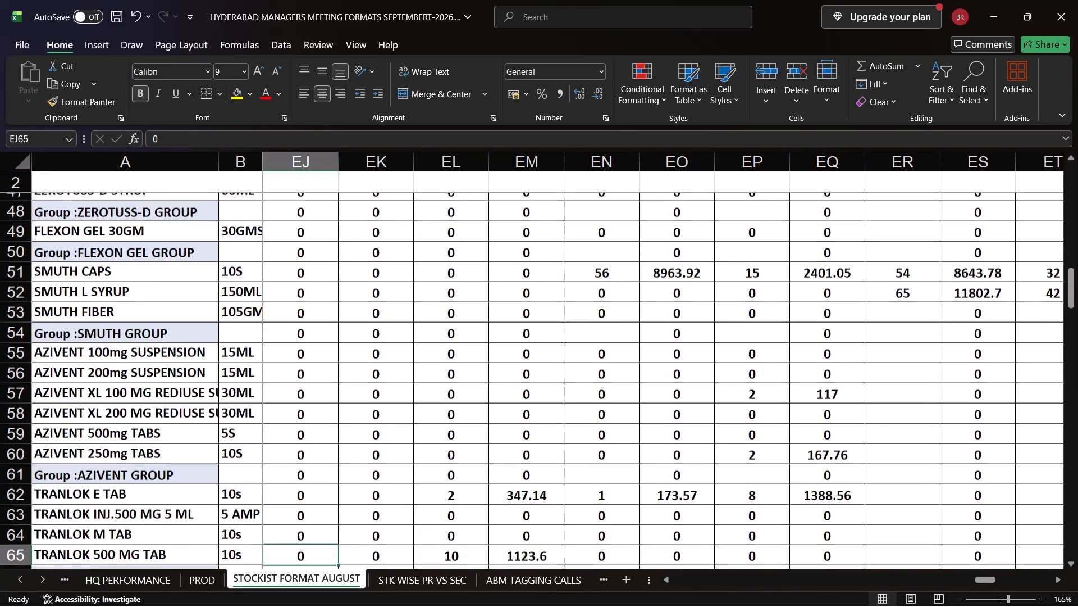
{"action": "key", "text": "Down"}
{"action": "key", "text": "Down"}
{"action": "key", "text": "Down"}
{"action": "key", "text": "Down"}
{"action": "key", "text": "Down"}
{"action": "key", "text": "Down"}
{"action": "key", "text": "Down"}
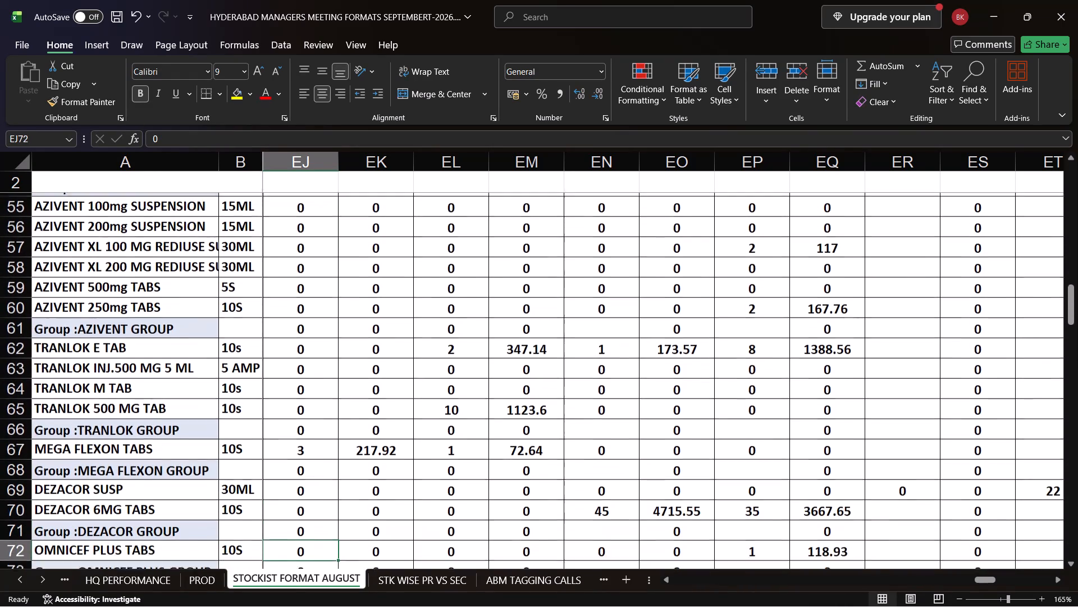
{"action": "key", "text": "Down"}
{"action": "key", "text": "Down"}
{"action": "key", "text": "Down"}
{"action": "key", "text": "Down"}
{"action": "key", "text": "Down"}
{"action": "key", "text": "Down"}
{"action": "key", "text": "Up"}
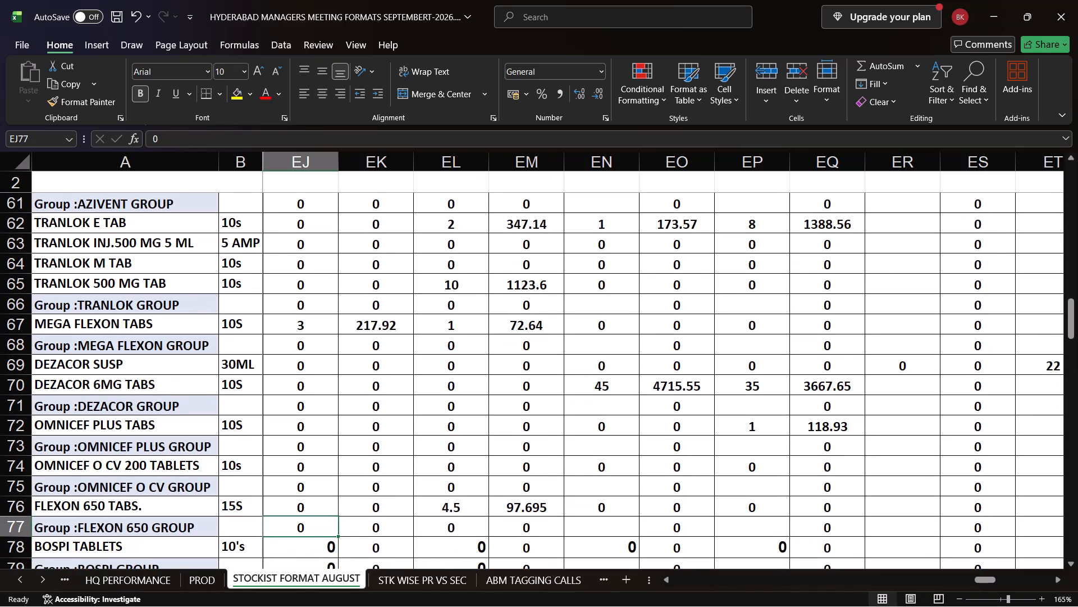
{"action": "key", "text": "Up"}
{"action": "key", "text": "Right"}
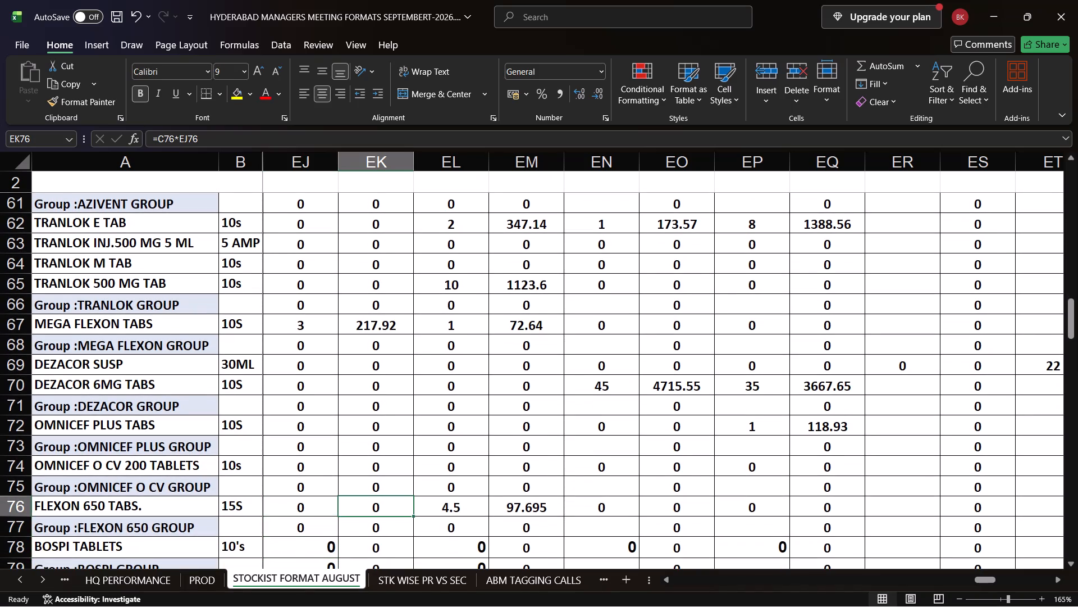
{"action": "key", "text": "Right"}
{"action": "type", "text": "24"}
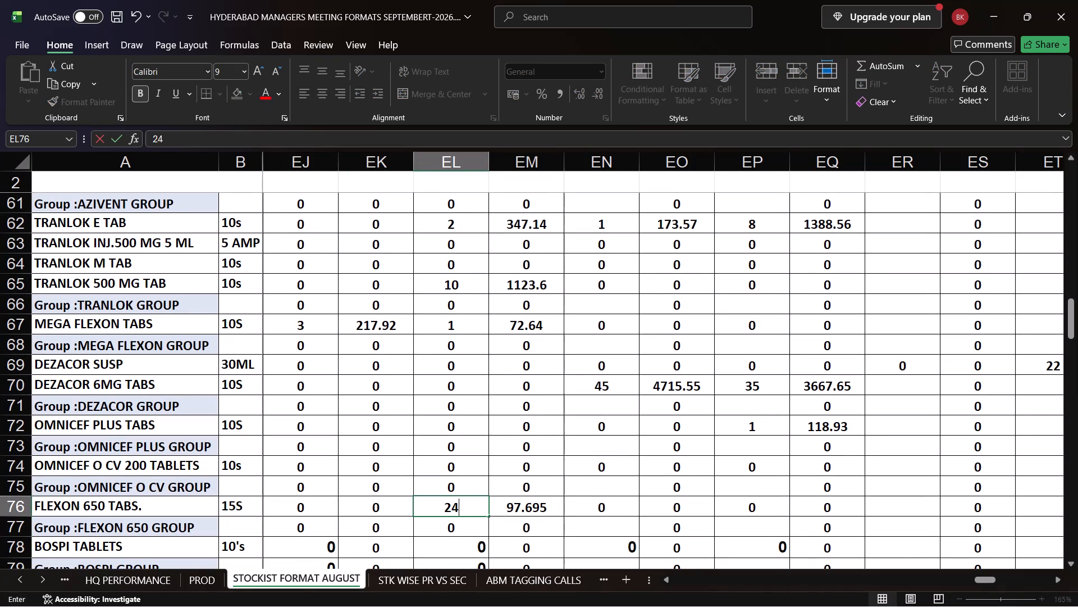
{"action": "key", "text": "Left"}
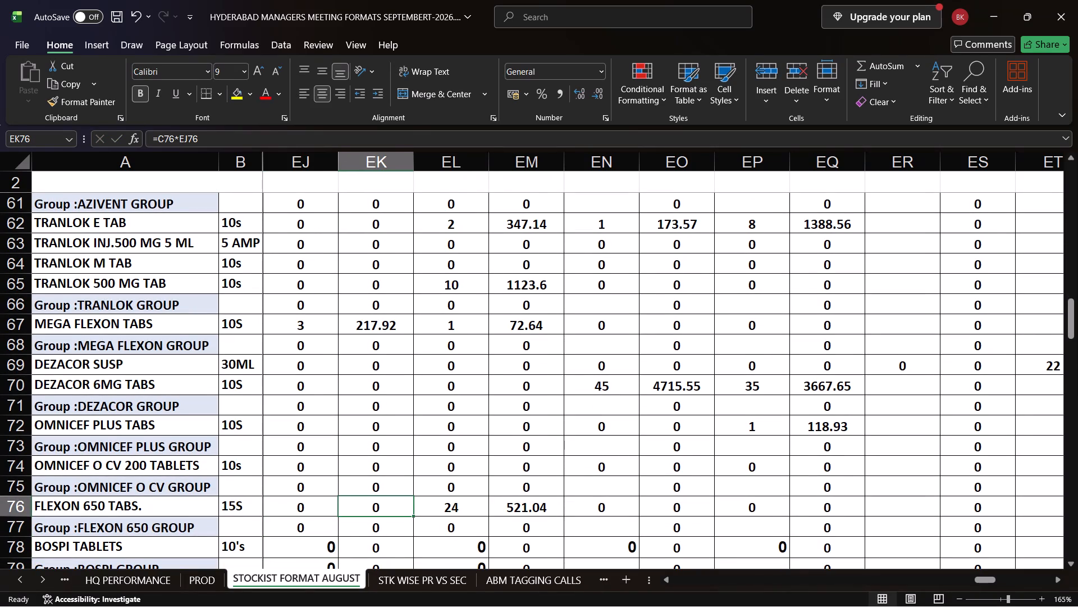
{"action": "key", "text": "Left"}
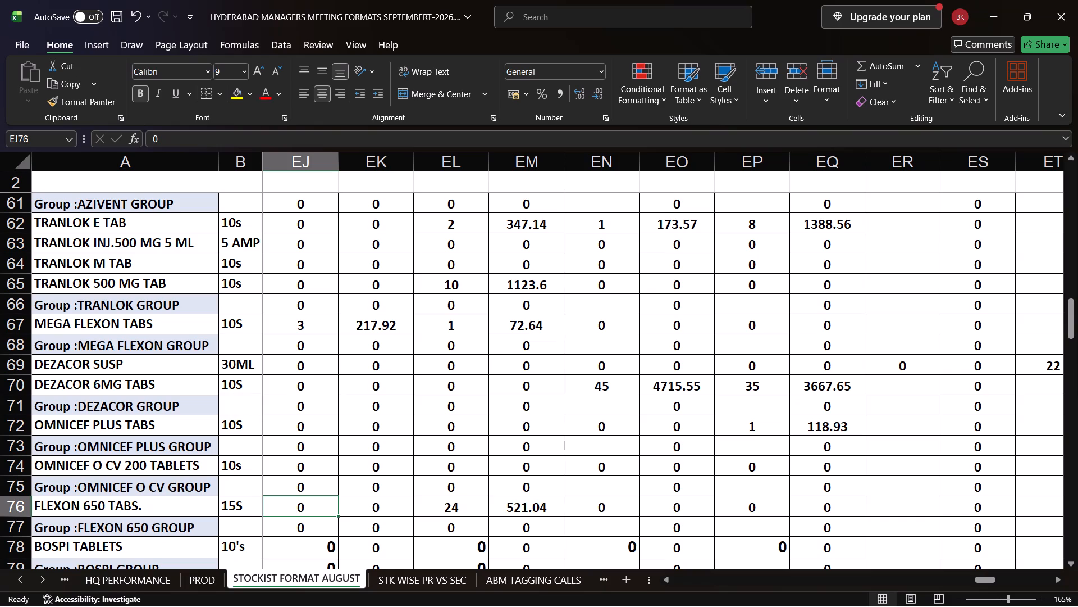
Set GRANDEM SYP 10ML under SREE NIRMALA to 0 SEC units and 8 CLOS units.
{"action": "key", "text": "Up"}
{"action": "key", "text": "Up"}
{"action": "key", "text": "Up"}
{"action": "key", "text": "Up"}
{"action": "key", "text": "Up"}
{"action": "key", "text": "Up"}
{"action": "key", "text": "Up"}
{"action": "key", "text": "Up"}
{"action": "key", "text": "Up"}
{"action": "key", "text": "Up"}
{"action": "key", "text": "Up"}
{"action": "key", "text": "Up"}
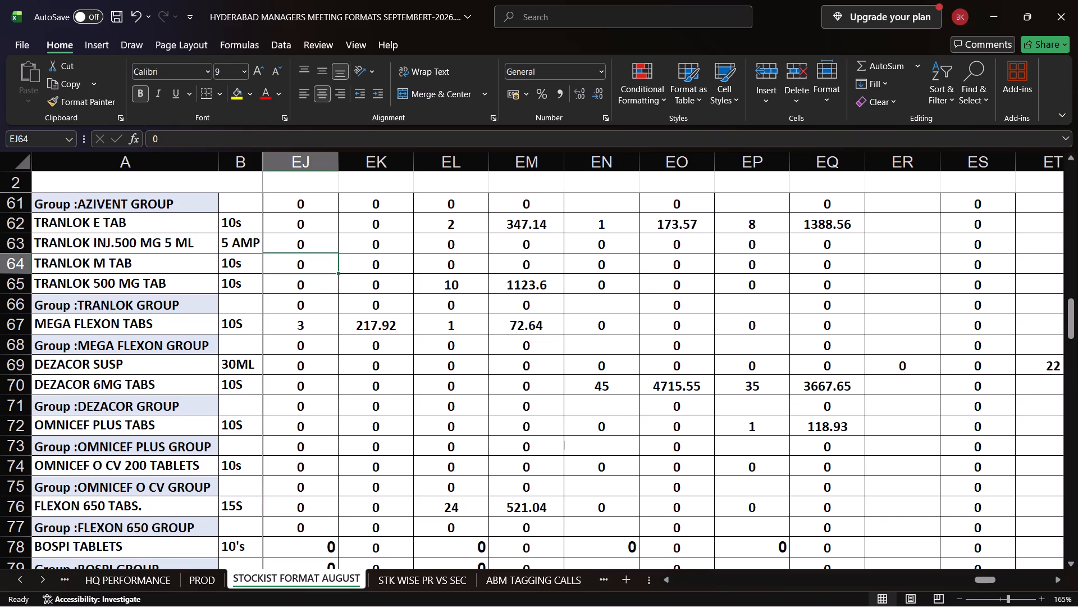
{"action": "key", "text": "Up"}
{"action": "key", "text": "Up"}
{"action": "key", "text": "Up"}
{"action": "key", "text": "Up"}
{"action": "key", "text": "Up"}
{"action": "key", "text": "Up"}
{"action": "key", "text": "Up"}
{"action": "key", "text": "Up"}
{"action": "key", "text": "Up"}
{"action": "key", "text": "Up"}
{"action": "key", "text": "Up"}
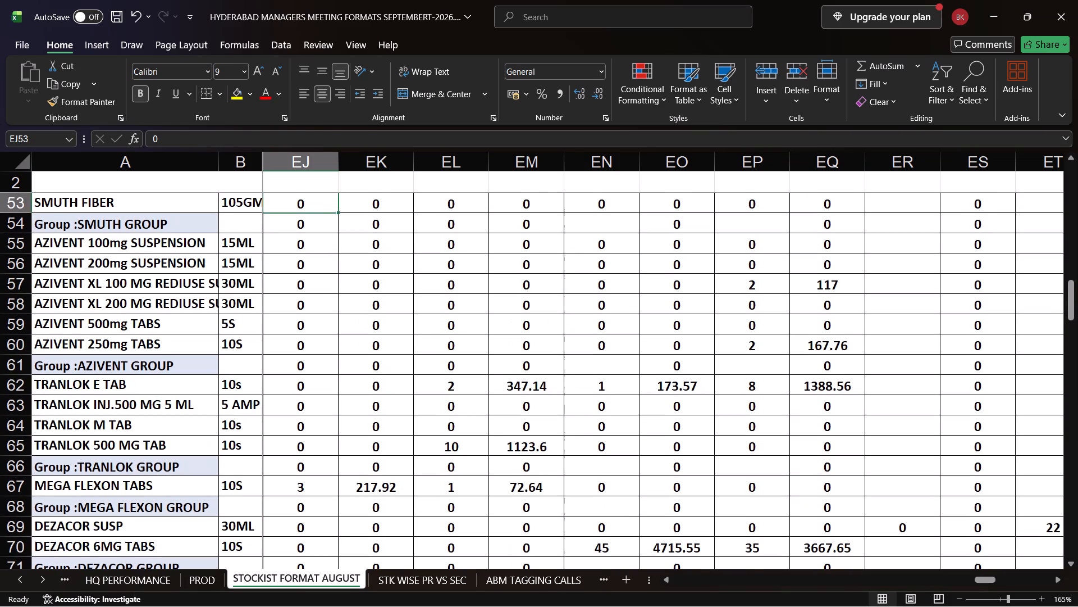
{"action": "key", "text": "Up"}
{"action": "key", "text": "Up"}
{"action": "key", "text": "Up"}
{"action": "key", "text": "Up"}
{"action": "key", "text": "Up"}
{"action": "key", "text": "Up"}
{"action": "key", "text": "Up"}
{"action": "key", "text": "Up"}
{"action": "key", "text": "Up"}
{"action": "key", "text": "Up"}
{"action": "key", "text": "Up"}
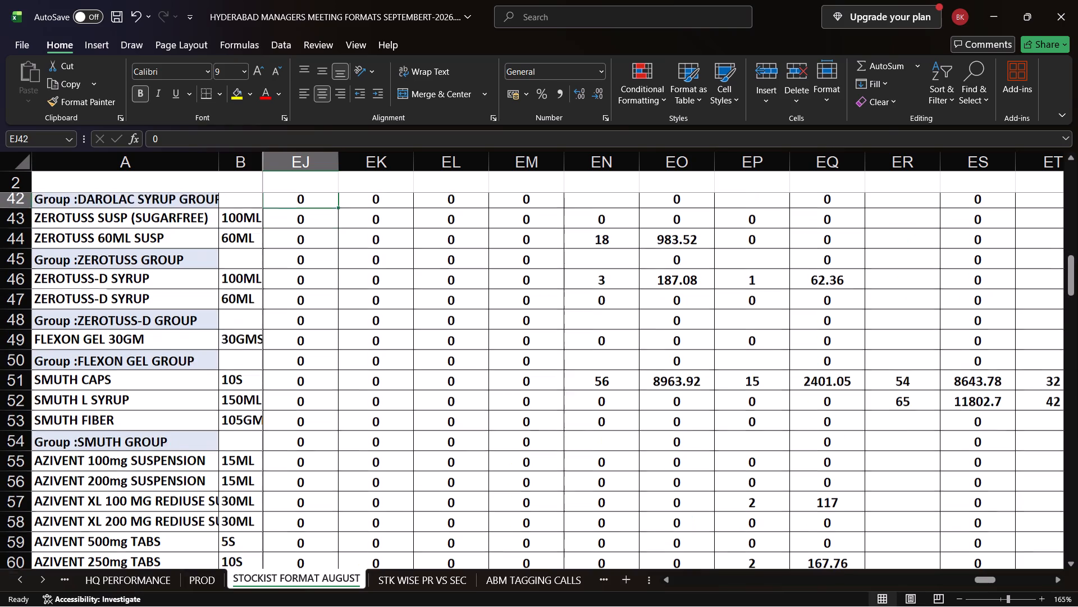
{"action": "key", "text": "Up"}
{"action": "key", "text": "Up"}
{"action": "key", "text": "Up"}
{"action": "key", "text": "Up"}
{"action": "key", "text": "Up"}
{"action": "key", "text": "Up"}
{"action": "key", "text": "Up"}
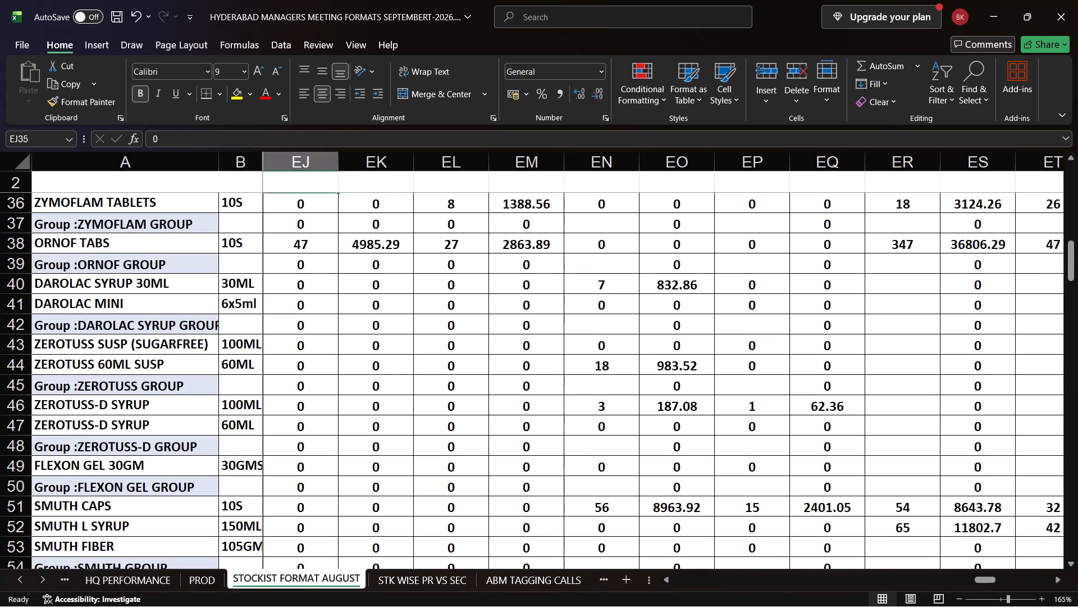
{"action": "key", "text": "Up"}
{"action": "key", "text": "Up"}
{"action": "key", "text": "Up"}
{"action": "key", "text": "Up"}
{"action": "key", "text": "Up"}
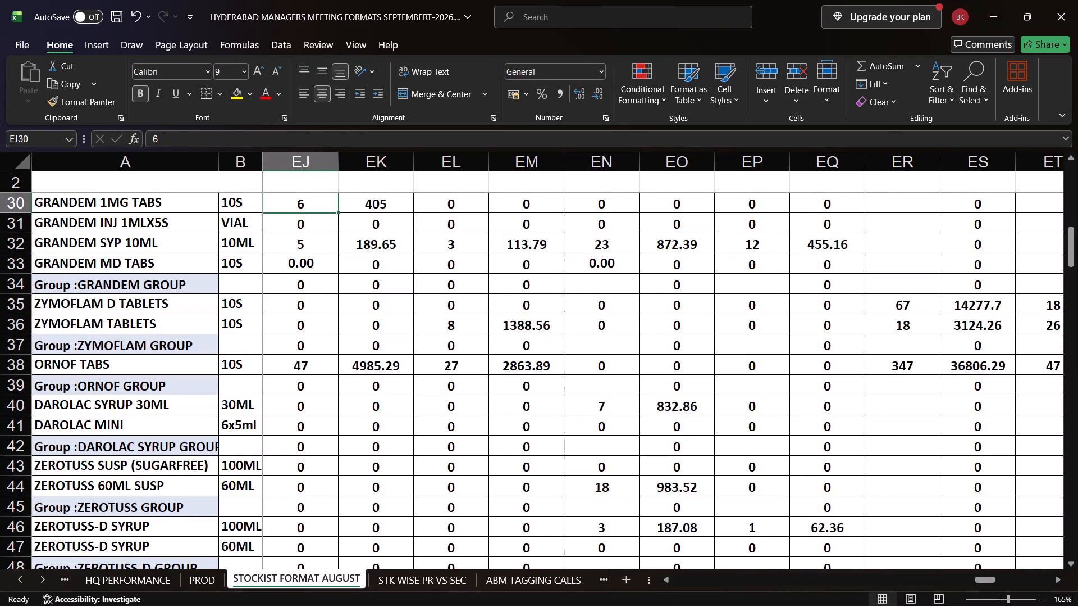
{"action": "key", "text": "Up"}
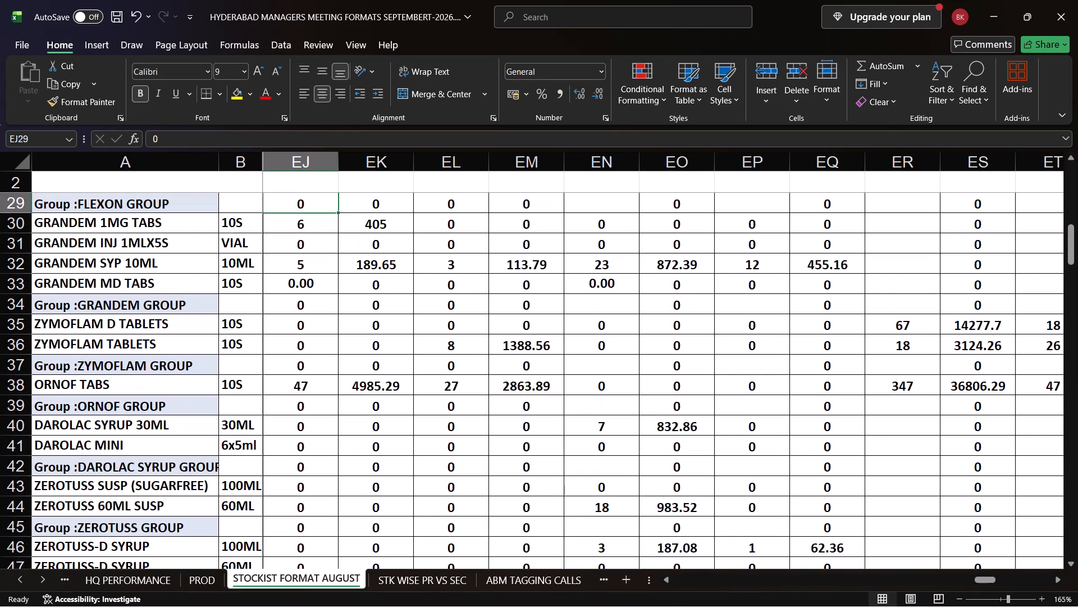
{"action": "key", "text": "Down"}
{"action": "key", "text": "Down"}
{"action": "key", "text": "Down"}
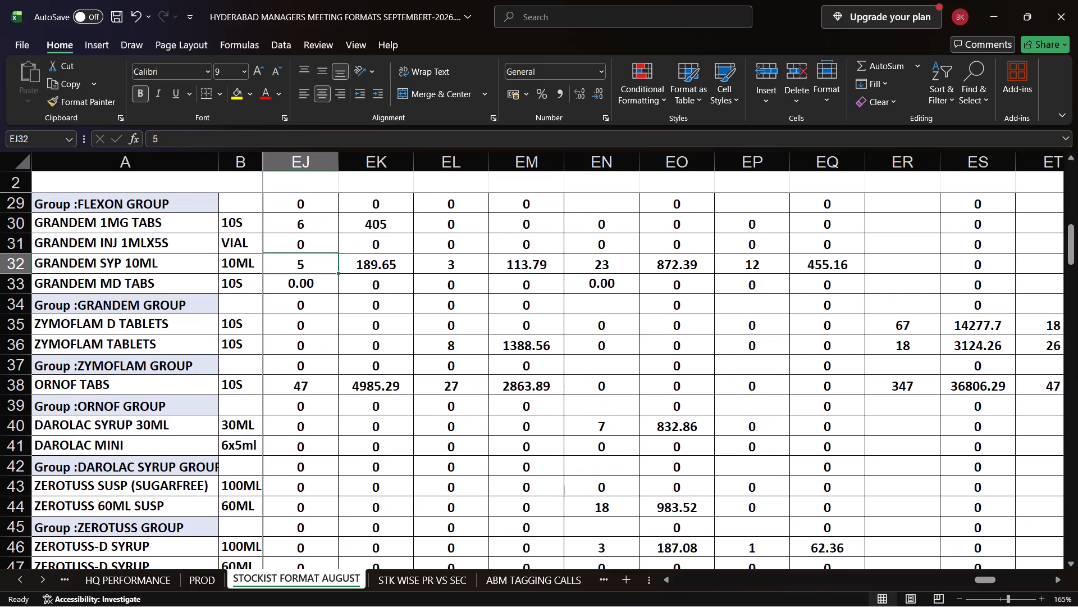
{"action": "key", "text": "0"}
{"action": "key", "text": "Right"}
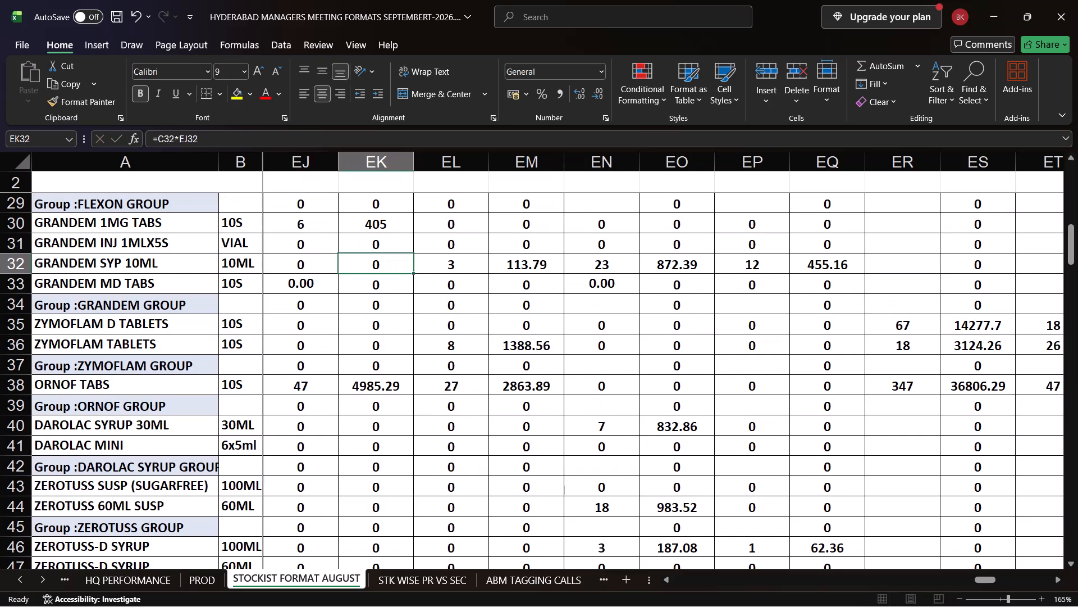
{"action": "key", "text": "Right"}
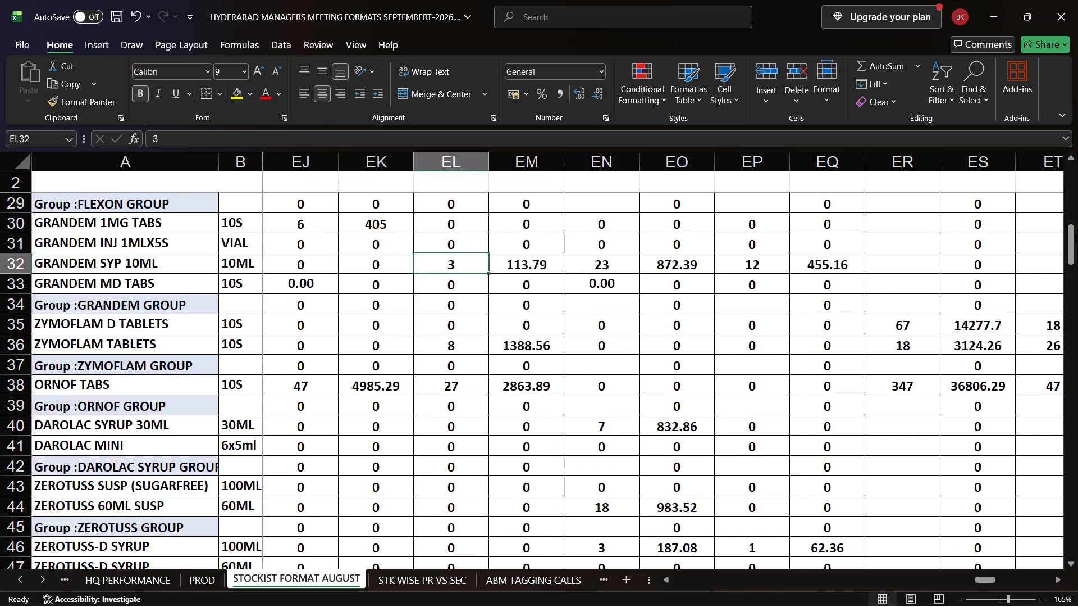
{"action": "key", "text": "8"}
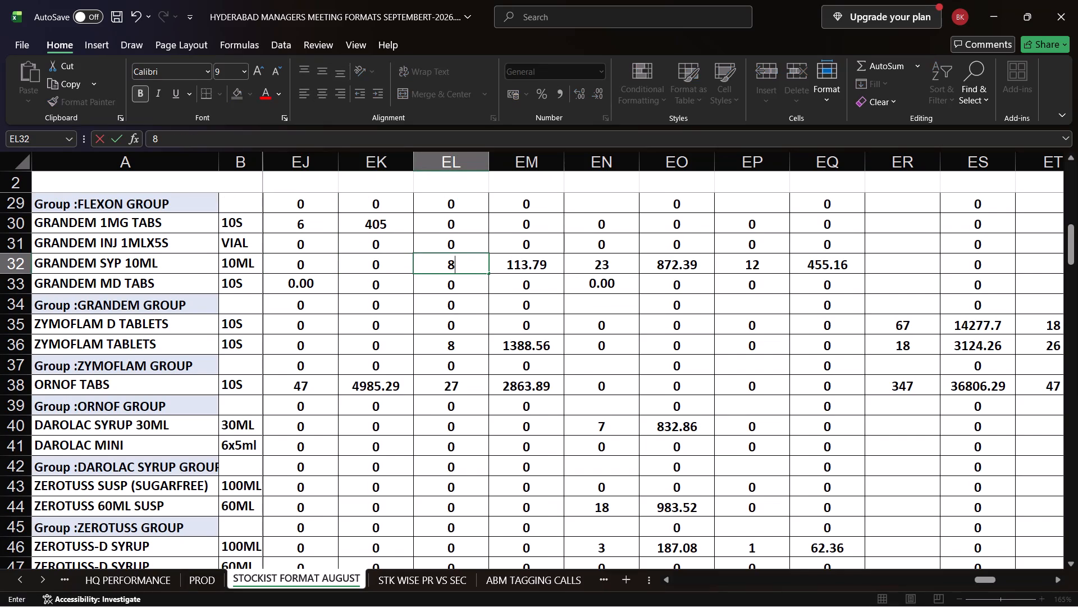
{"action": "key", "text": "Down"}
{"action": "key", "text": "Left"}
{"action": "key", "text": "Left"}
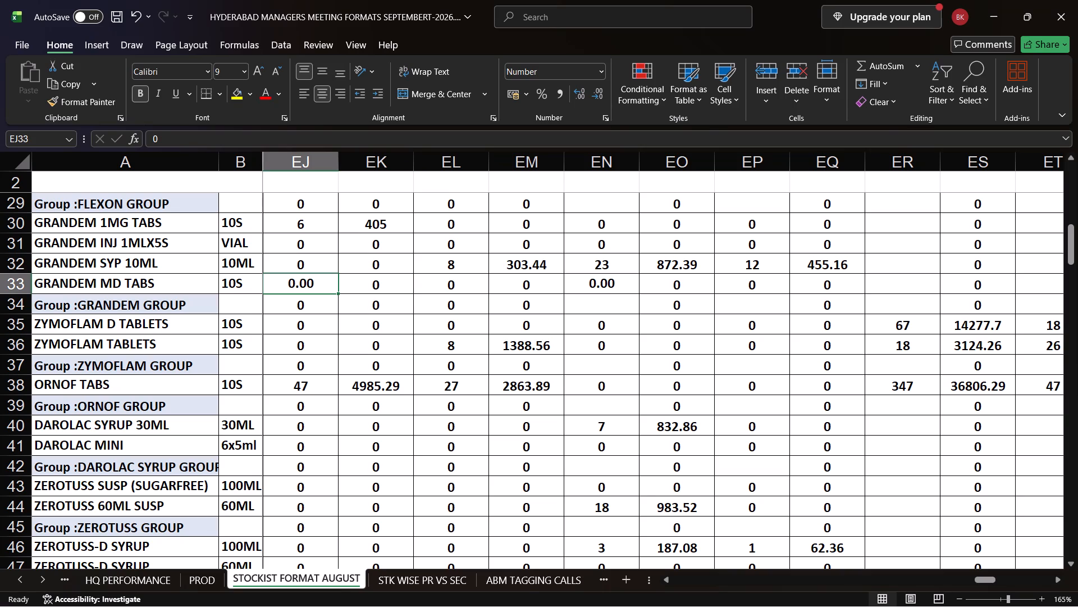
Review the SREE NIRMALA unit entries from the GRANDEM group to the SMUTH group, and back up to the SMUTH suspension rows.
{"action": "key", "text": "Down"}
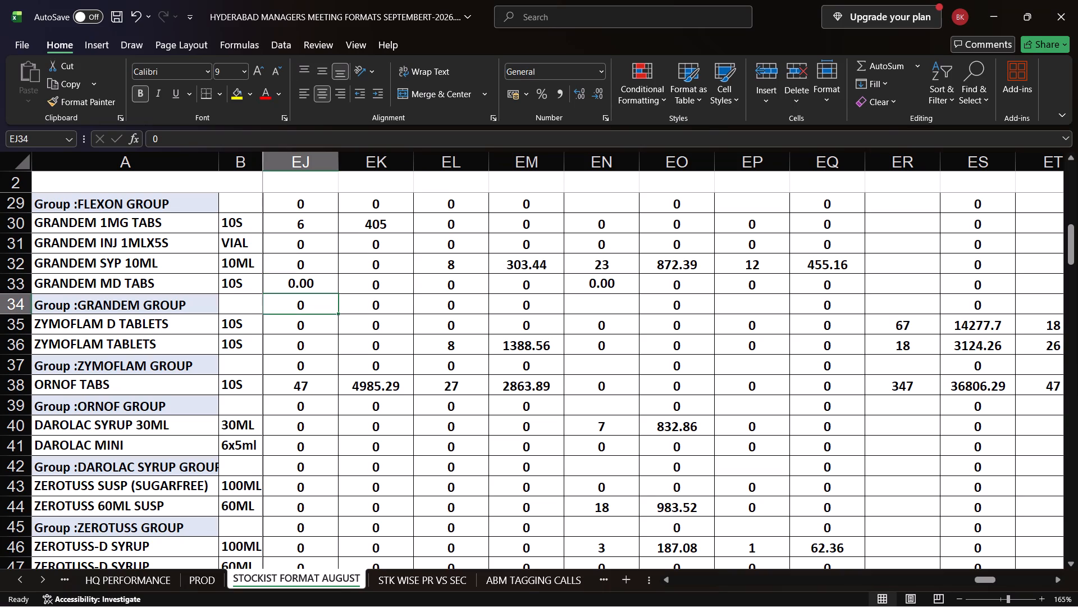
{"action": "key", "text": "Down"}
{"action": "key", "text": "Down"}
{"action": "key", "text": "Down"}
{"action": "key", "text": "Down"}
{"action": "key", "text": "Down"}
{"action": "key", "text": "Down"}
{"action": "key", "text": "Down"}
{"action": "key", "text": "Down"}
{"action": "key", "text": "Down"}
{"action": "key", "text": "Down"}
{"action": "key", "text": "Down"}
{"action": "key", "text": "Down"}
{"action": "key", "text": "Down"}
{"action": "key", "text": "Down"}
{"action": "key", "text": "Down"}
{"action": "key", "text": "Down"}
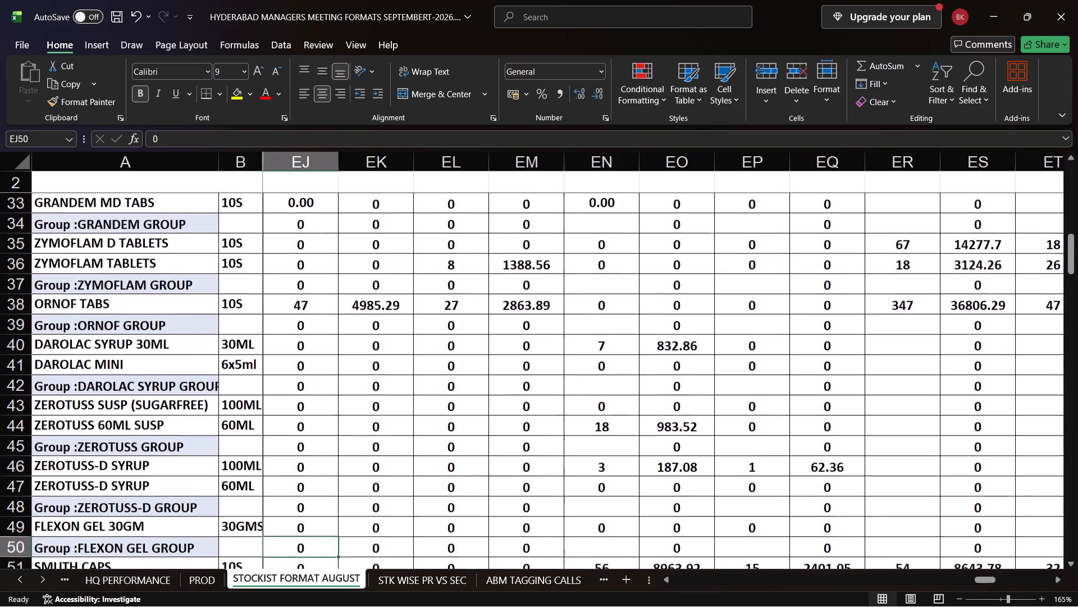
{"action": "key", "text": "Down"}
{"action": "key", "text": "Down"}
{"action": "key", "text": "Down"}
{"action": "key", "text": "Down"}
{"action": "key", "text": "Up"}
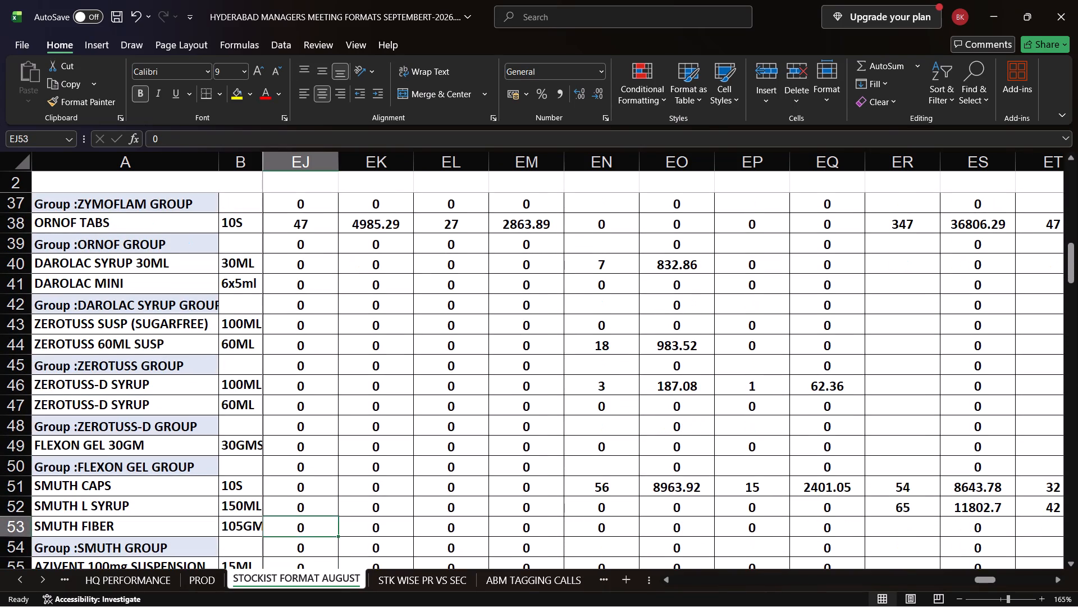
{"action": "key", "text": "Up"}
{"action": "key", "text": "Up"}
{"action": "key", "text": "Up"}
{"action": "key", "text": "Up"}
{"action": "key", "text": "Up"}
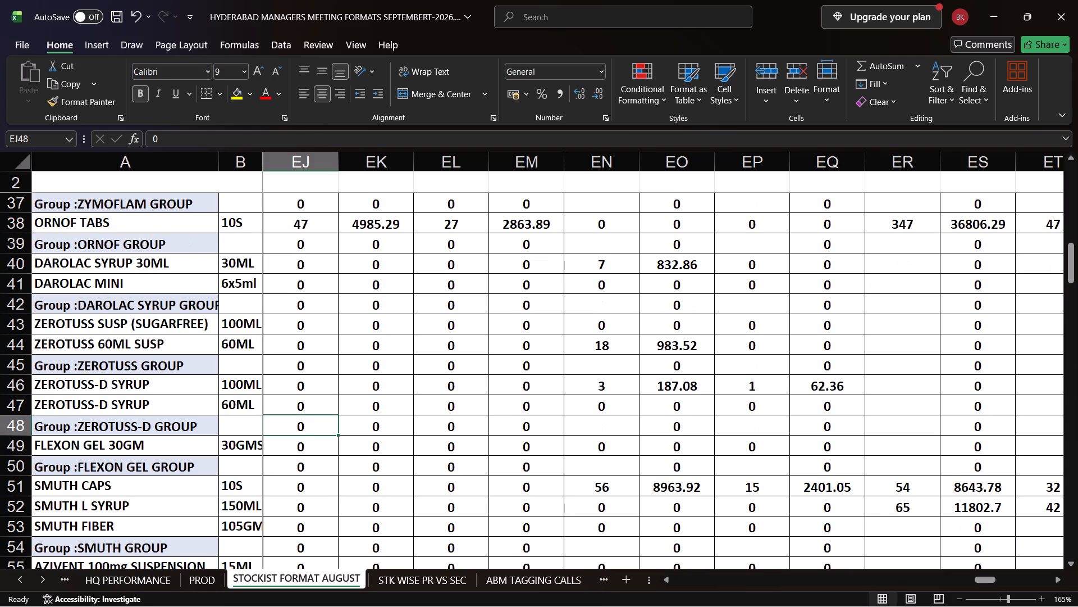
{"action": "key", "text": "Up"}
{"action": "key", "text": "Up"}
{"action": "key", "text": "Up"}
{"action": "key", "text": "Up"}
{"action": "key", "text": "Up"}
{"action": "key", "text": "Up"}
{"action": "key", "text": "Up"}
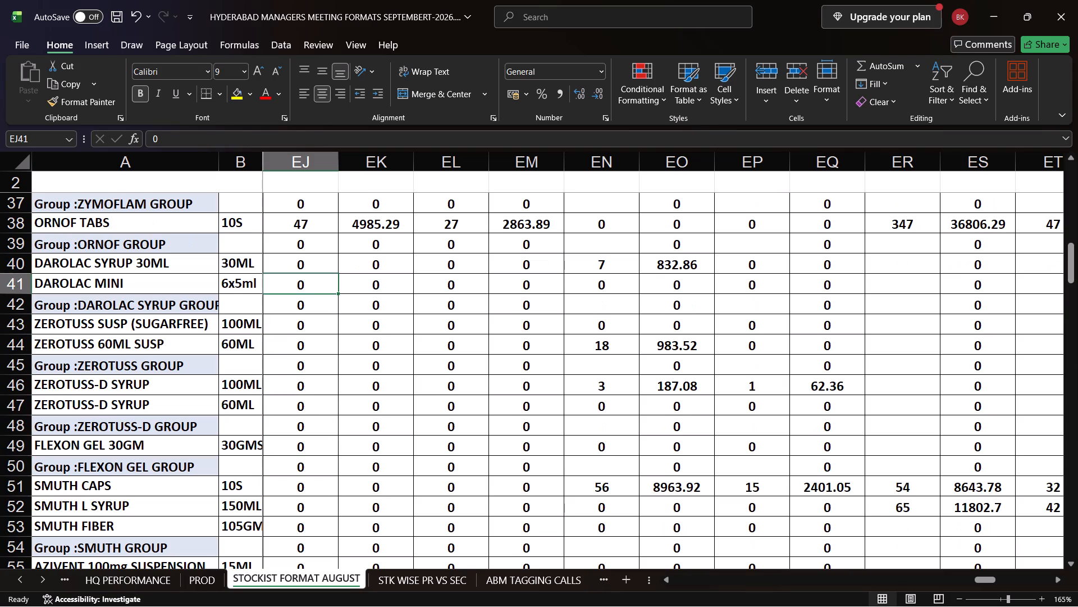
{"action": "key", "text": "Up"}
{"action": "key", "text": "Up"}
{"action": "key", "text": "Up"}
{"action": "key", "text": "Up"}
{"action": "key", "text": "Up"}
{"action": "key", "text": "Up"}
{"action": "key", "text": "Up"}
{"action": "key", "text": "Up"}
{"action": "key", "text": "Up"}
{"action": "key", "text": "Up"}
{"action": "key", "text": "Up"}
{"action": "key", "text": "Up"}
{"action": "key", "text": "Up"}
{"action": "key", "text": "Up"}
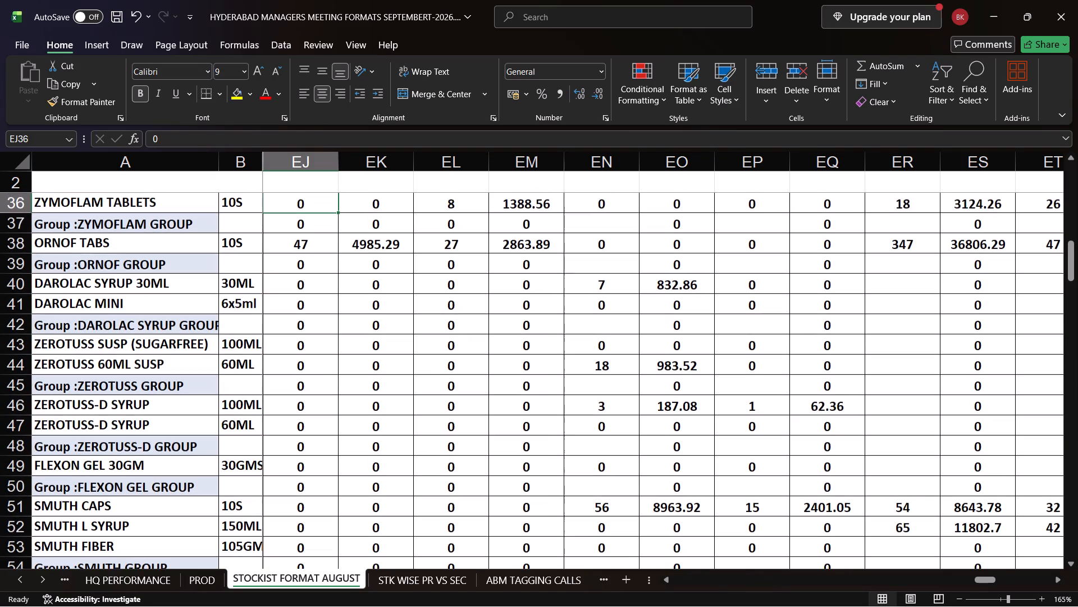
{"action": "key", "text": "Up"}
{"action": "key", "text": "Up"}
{"action": "key", "text": "Up"}
{"action": "key", "text": "Up"}
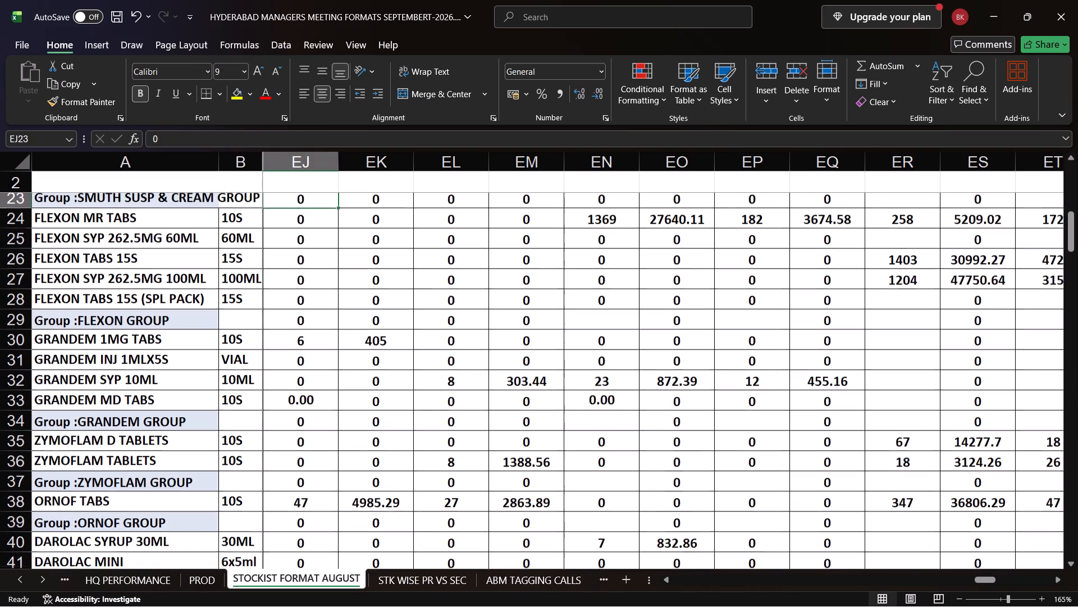
{"action": "key", "text": "Up"}
{"action": "key", "text": "Up"}
Set TRANLOK E TAB under SREE NIRMALA to 12 SEC units and 12 CLOS units.
{"action": "key", "text": "Down"}
{"action": "key", "text": "Down"}
{"action": "key", "text": "Down"}
{"action": "key", "text": "Down"}
{"action": "key", "text": "Down"}
{"action": "key", "text": "Down"}
{"action": "key", "text": "Down"}
{"action": "key", "text": "Down"}
{"action": "key", "text": "Down"}
{"action": "key", "text": "Down"}
{"action": "key", "text": "Down"}
{"action": "key", "text": "Down"}
{"action": "key", "text": "Down"}
{"action": "key", "text": "Down"}
{"action": "key", "text": "Down"}
{"action": "key", "text": "Down"}
{"action": "key", "text": "Down"}
{"action": "key", "text": "Down"}
{"action": "key", "text": "Down"}
{"action": "key", "text": "Down"}
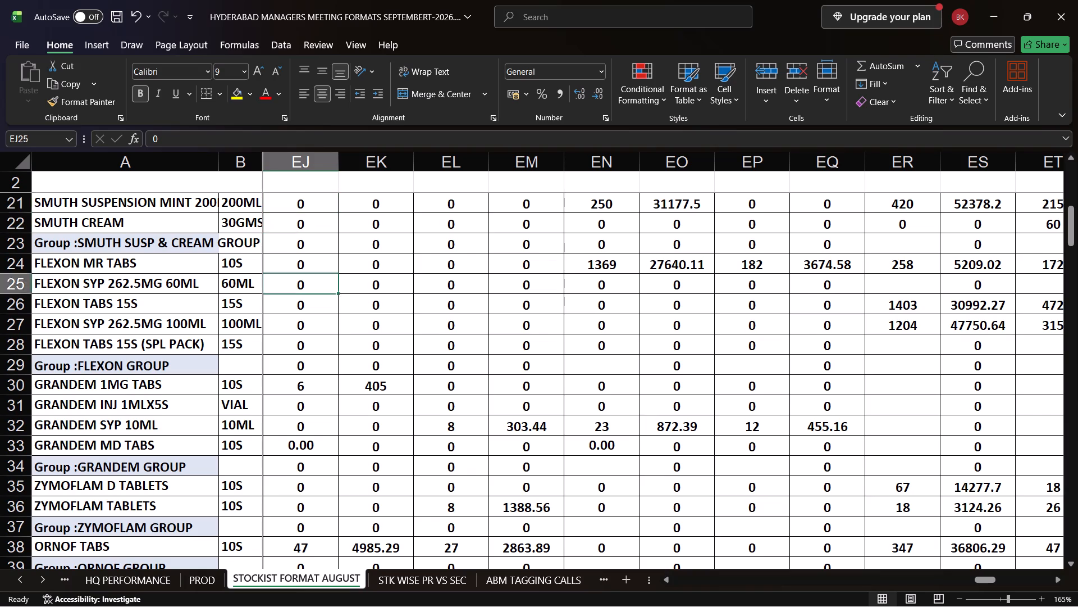
{"action": "key", "text": "Down"}
{"action": "key", "text": "Down"}
{"action": "key", "text": "Down"}
{"action": "key", "text": "Down"}
{"action": "key", "text": "Down"}
{"action": "key", "text": "Down"}
{"action": "key", "text": "Down"}
{"action": "key", "text": "Down"}
{"action": "key", "text": "Down"}
{"action": "key", "text": "Down"}
{"action": "key", "text": "Down"}
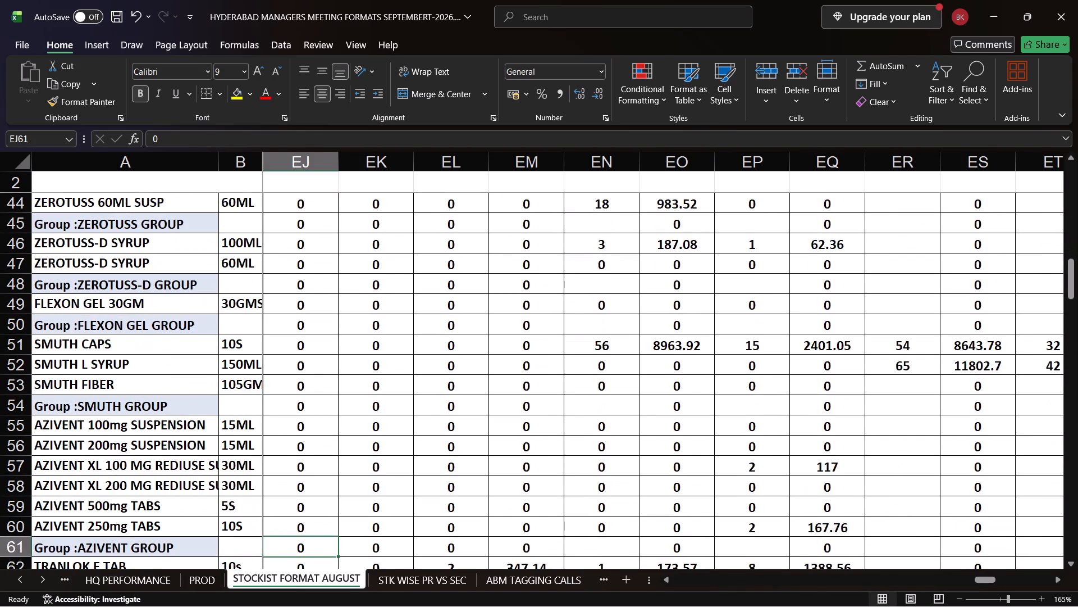
{"action": "key", "text": "Down"}
{"action": "key", "text": "Down"}
{"action": "key", "text": "Down"}
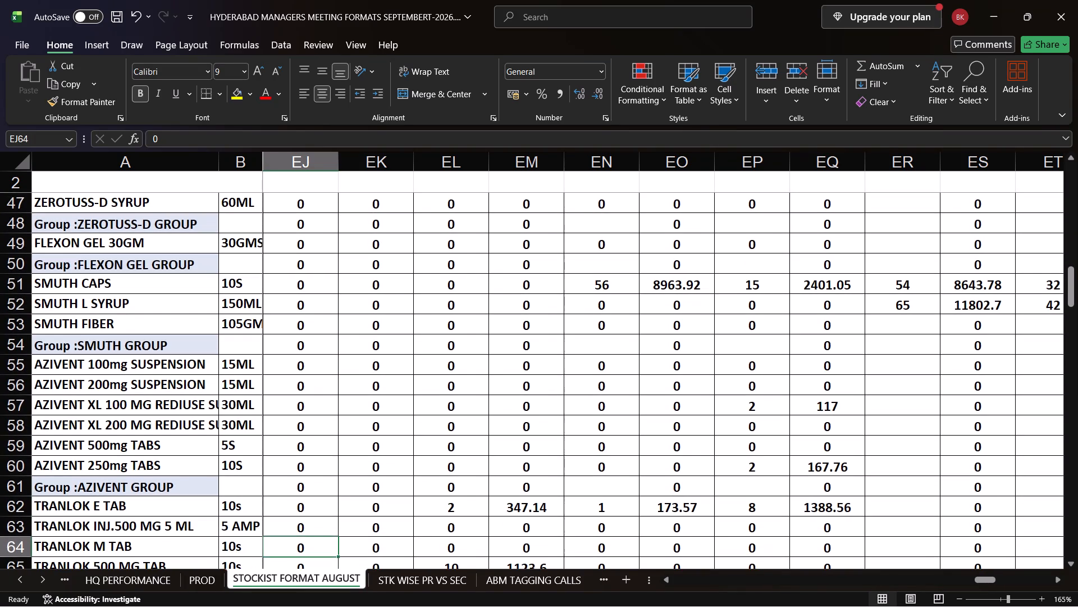
{"action": "key", "text": "Down"}
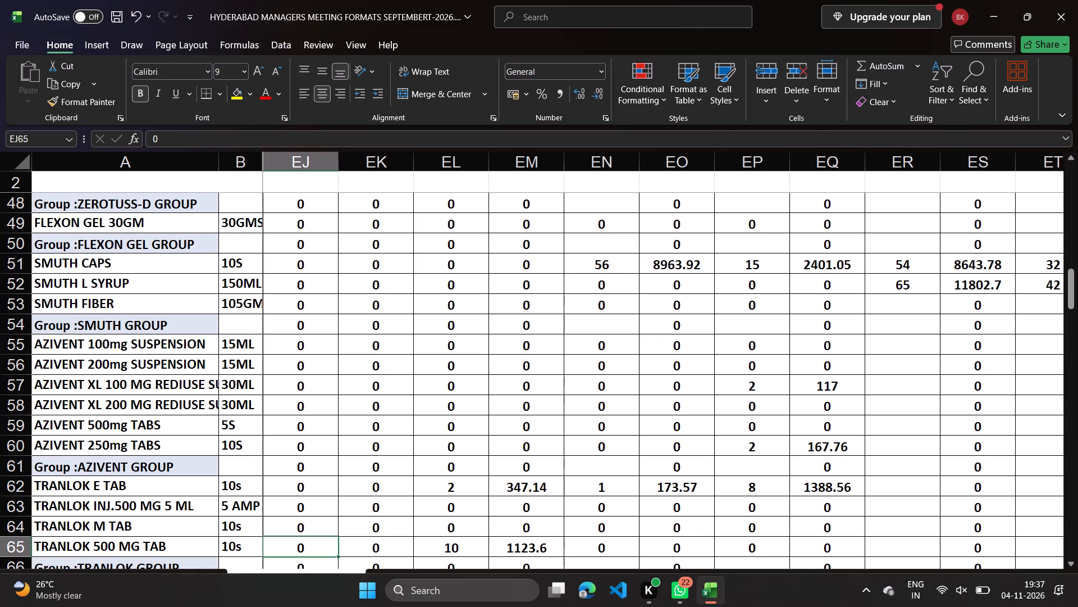
{"action": "key", "text": "Right"}
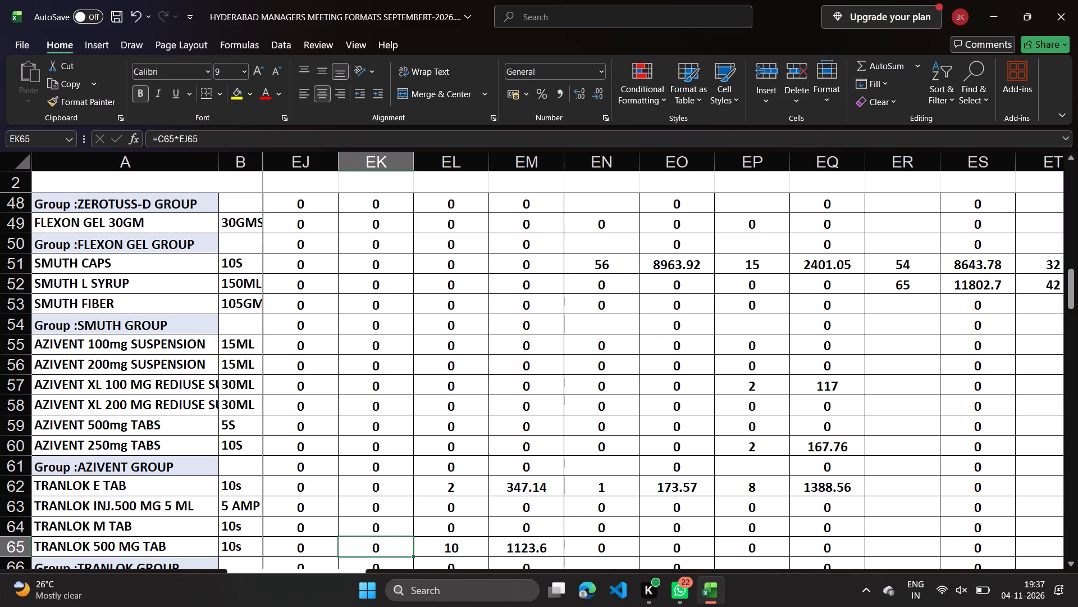
{"action": "key", "text": "Left"}
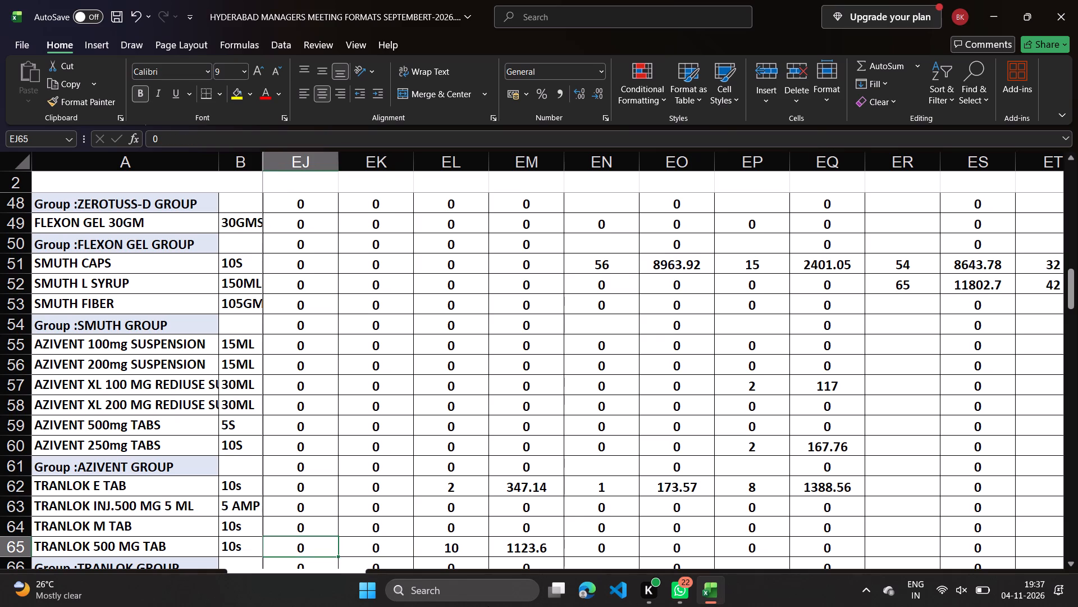
{"action": "key", "text": "Up"}
{"action": "key", "text": "Up"}
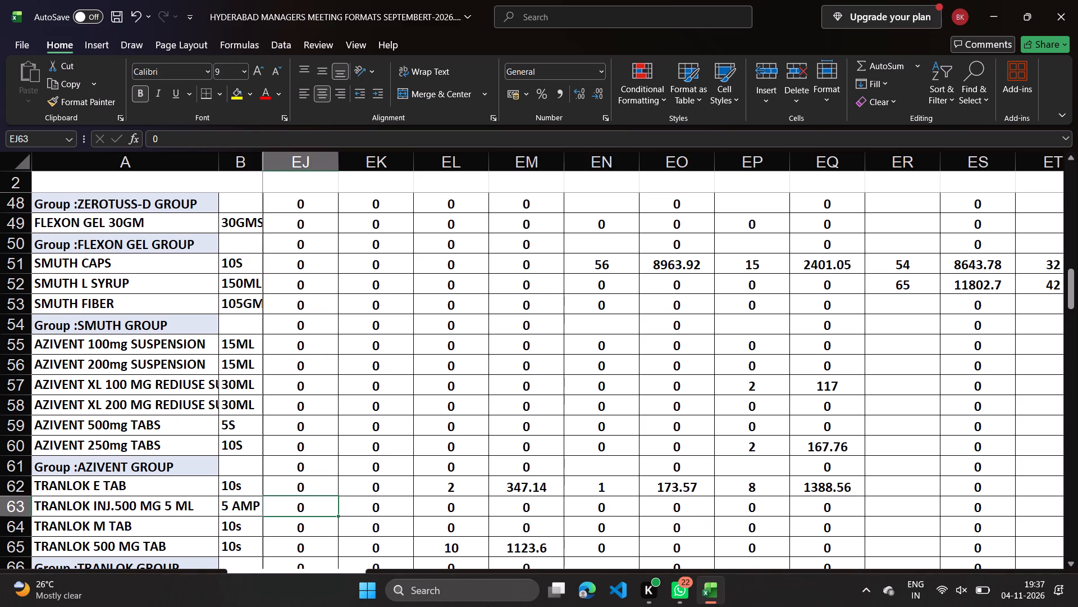
{"action": "key", "text": "Up"}
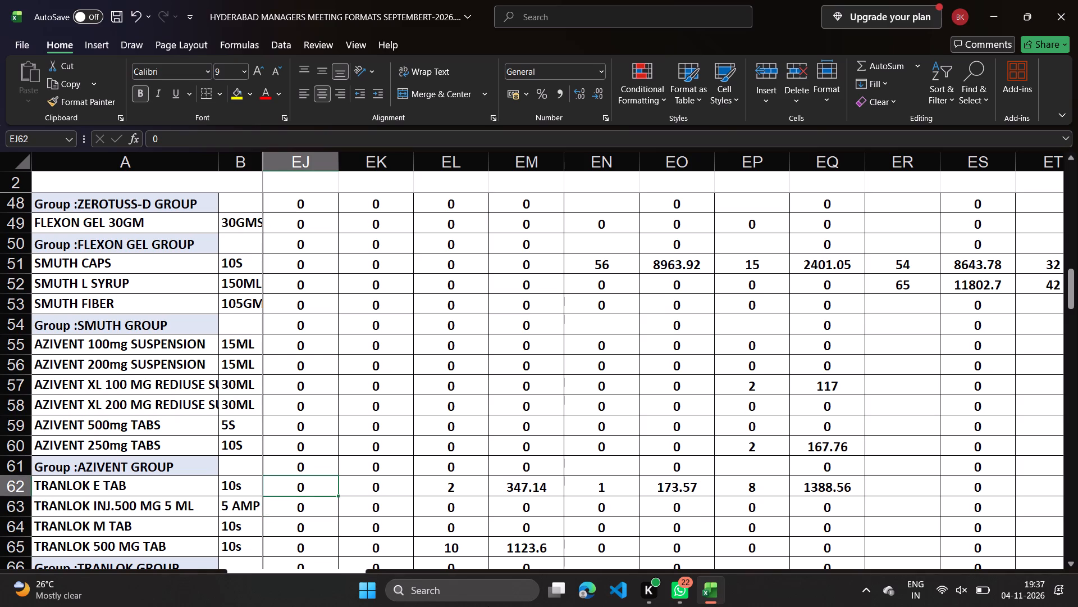
{"action": "type", "text": "12"}
{"action": "key", "text": "Right"}
{"action": "key", "text": "Right"}
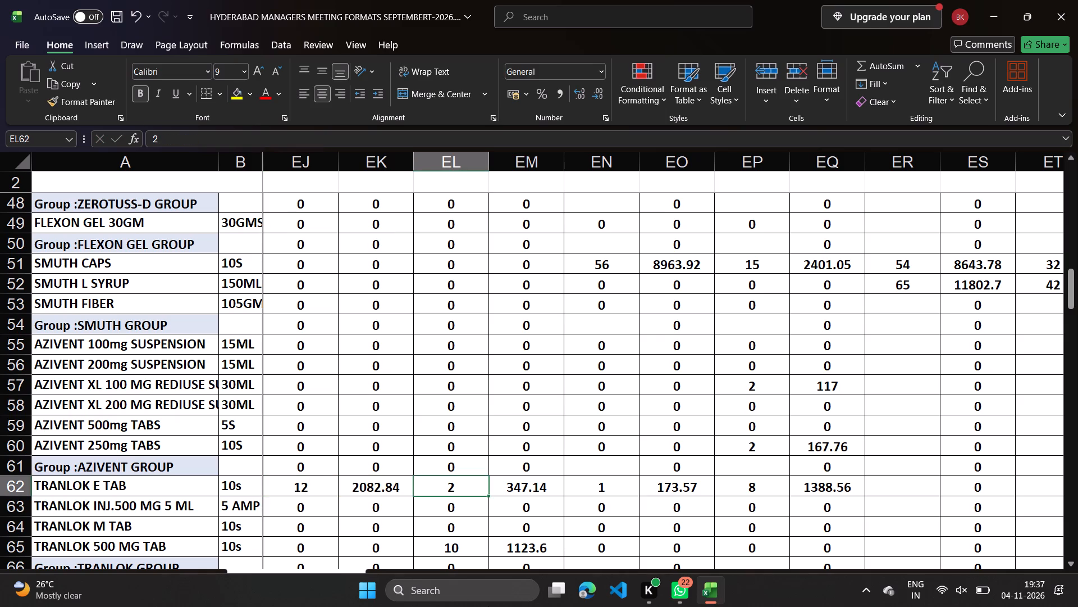
{"action": "type", "text": "12"}
{"action": "key", "text": "Down"}
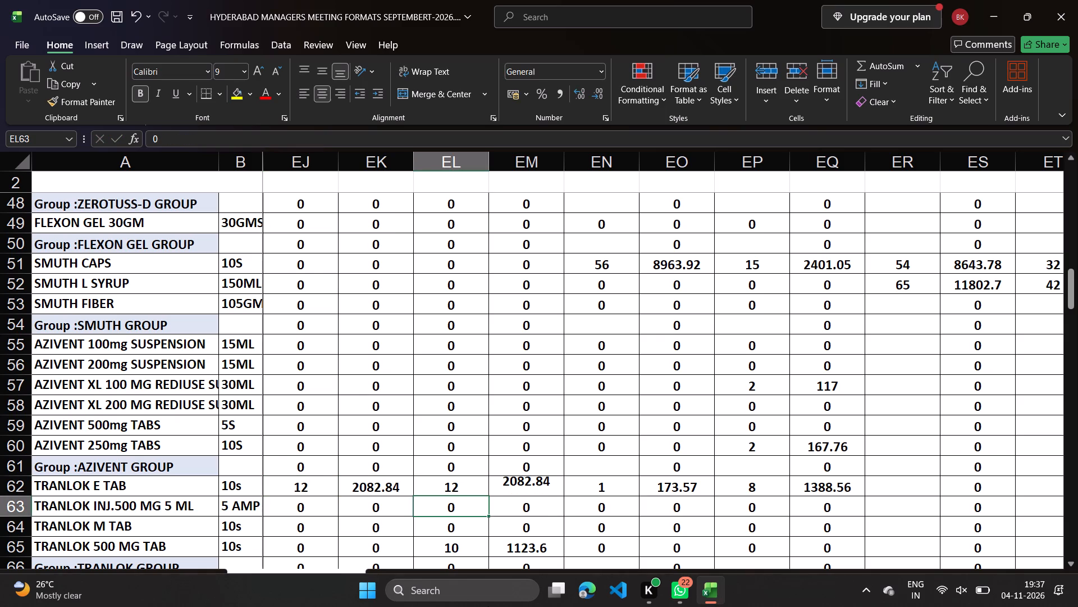
{"action": "key", "text": "Left"}
{"action": "key", "text": "Left"}
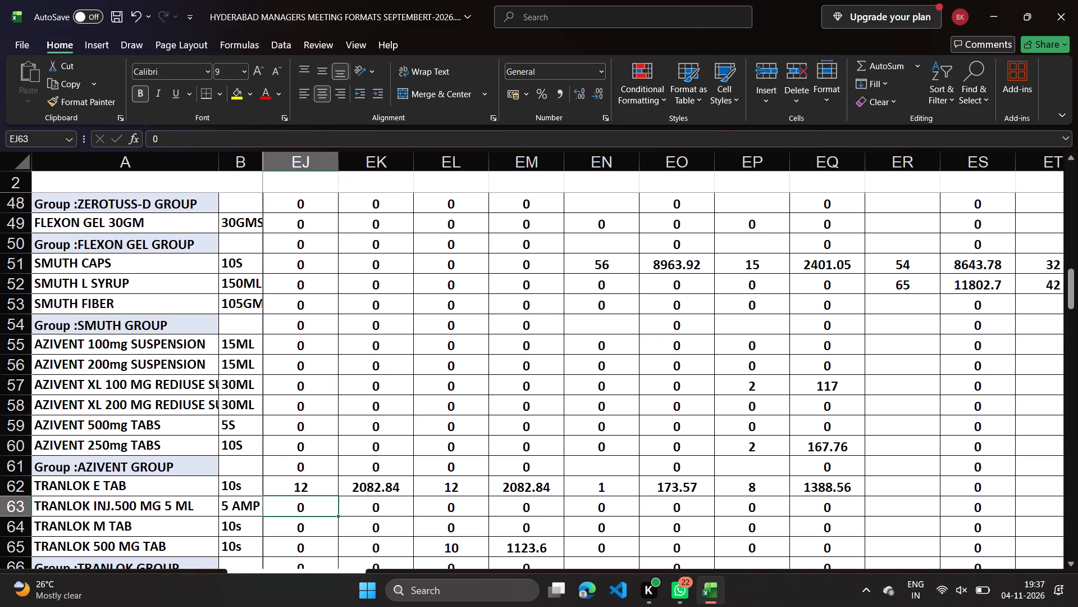
{"action": "key", "text": "Down"}
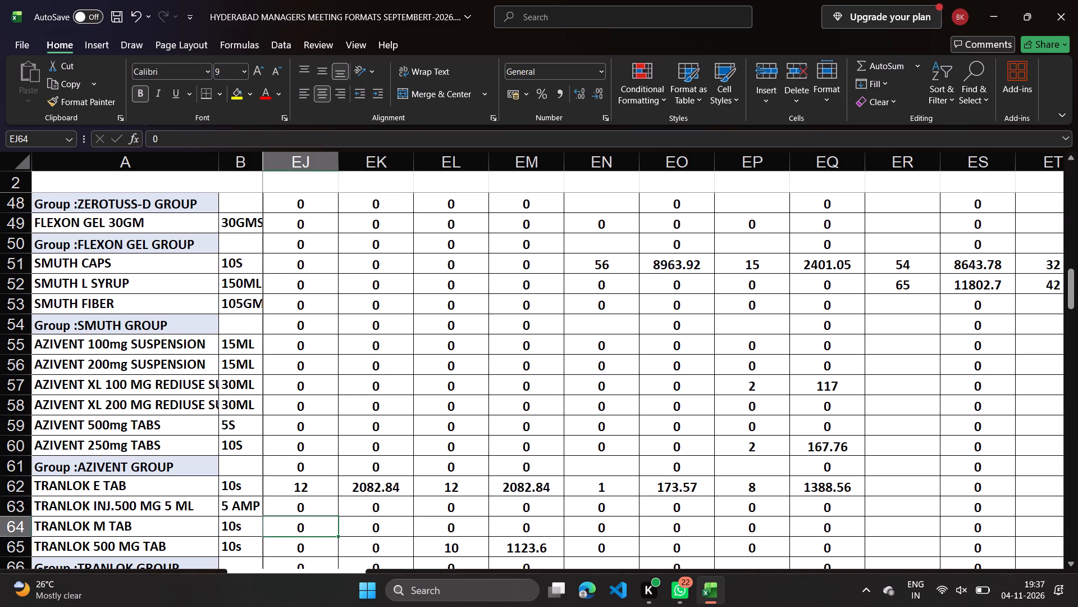
Review the SREE NIRMALA unit entries from the AZIVENT group down to the TOTAL row.
{"action": "key", "text": "Up"}
{"action": "key", "text": "Up"}
{"action": "key", "text": "Up"}
{"action": "key", "text": "Up"}
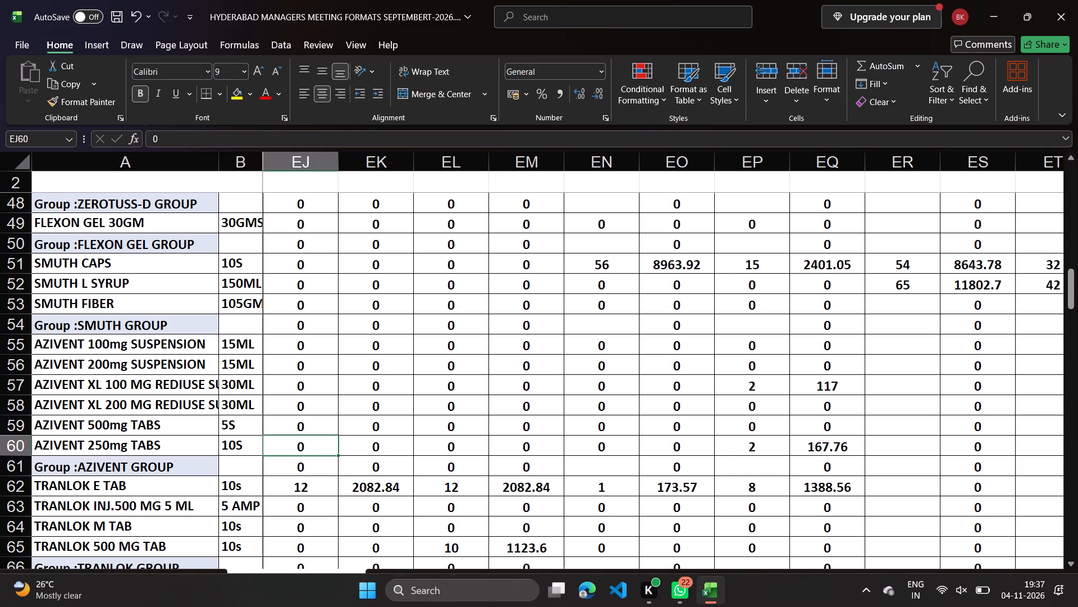
{"action": "key", "text": "Down"}
{"action": "key", "text": "Down"}
{"action": "key", "text": "Down"}
{"action": "key", "text": "Down"}
{"action": "key", "text": "Down"}
{"action": "key", "text": "Down"}
{"action": "key", "text": "Down"}
{"action": "key", "text": "Down"}
{"action": "key", "text": "Down"}
{"action": "key", "text": "Down"}
{"action": "key", "text": "Down"}
{"action": "key", "text": "Down"}
{"action": "key", "text": "Down"}
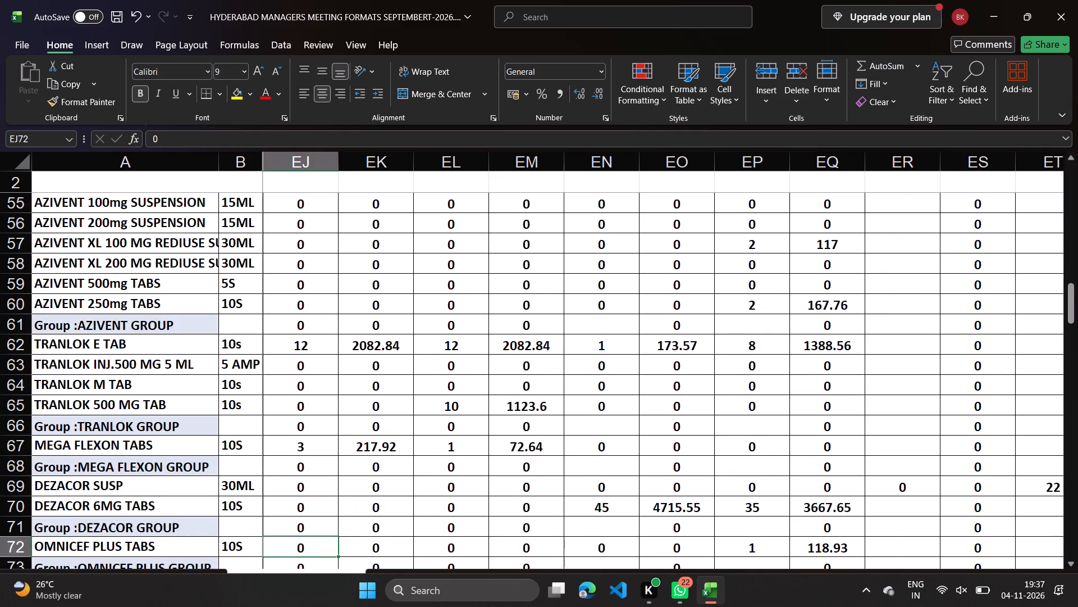
{"action": "key", "text": "Down"}
{"action": "key", "text": "Down"}
{"action": "key", "text": "Down"}
{"action": "key", "text": "Down"}
{"action": "key", "text": "Down"}
{"action": "key", "text": "Down"}
{"action": "key", "text": "Down"}
{"action": "key", "text": "Down"}
{"action": "key", "text": "Down"}
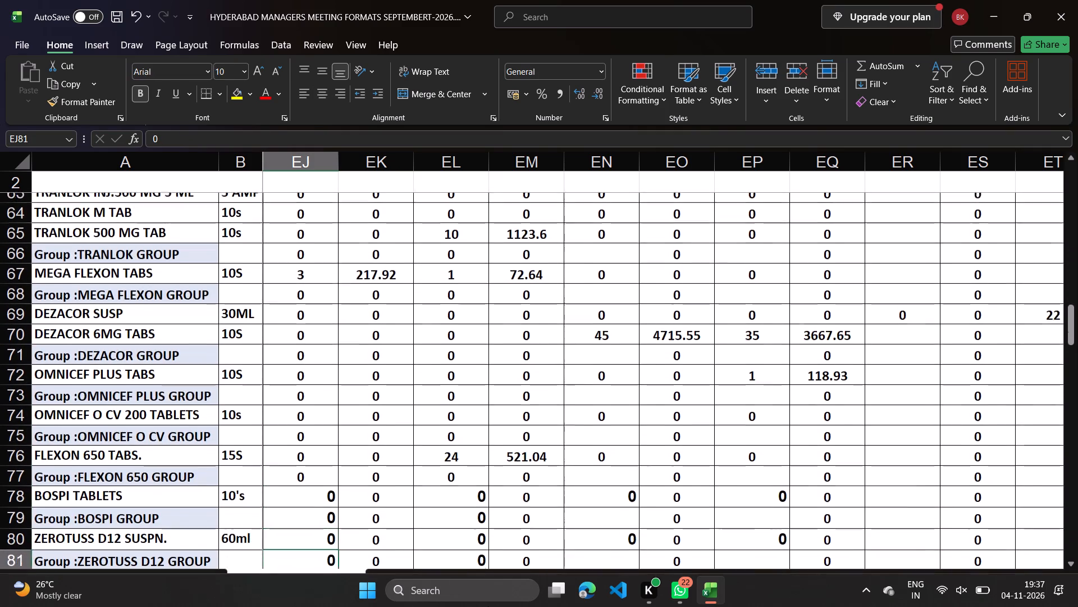
{"action": "key", "text": "Down"}
{"action": "key", "text": "Down"}
Recheck the SREE NIRMALA unit entries from the ZEROTUSS D12 group back up to the GRANDEM group.
{"action": "key", "text": "Up"}
{"action": "key", "text": "Up"}
{"action": "key", "text": "Up"}
{"action": "key", "text": "Up"}
{"action": "key", "text": "Up"}
{"action": "key", "text": "Up"}
{"action": "key", "text": "Up"}
{"action": "key", "text": "Up"}
{"action": "key", "text": "Up"}
{"action": "key", "text": "Up"}
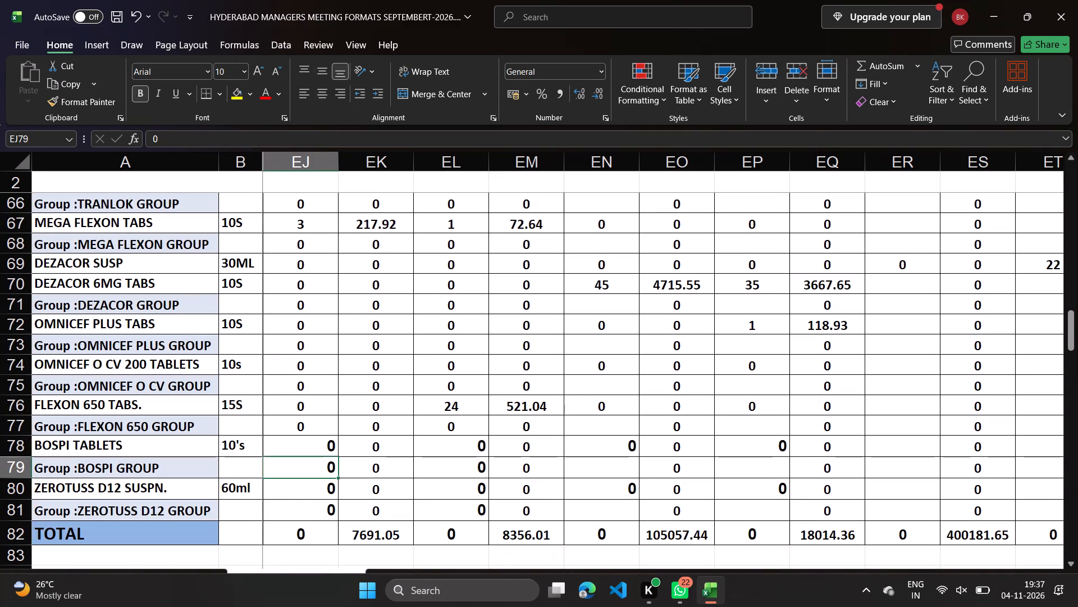
{"action": "key", "text": "Up"}
{"action": "key", "text": "Up"}
{"action": "key", "text": "Up"}
{"action": "key", "text": "Up"}
{"action": "key", "text": "Up"}
{"action": "key", "text": "Up"}
{"action": "key", "text": "Up"}
{"action": "key", "text": "Up"}
{"action": "key", "text": "Up"}
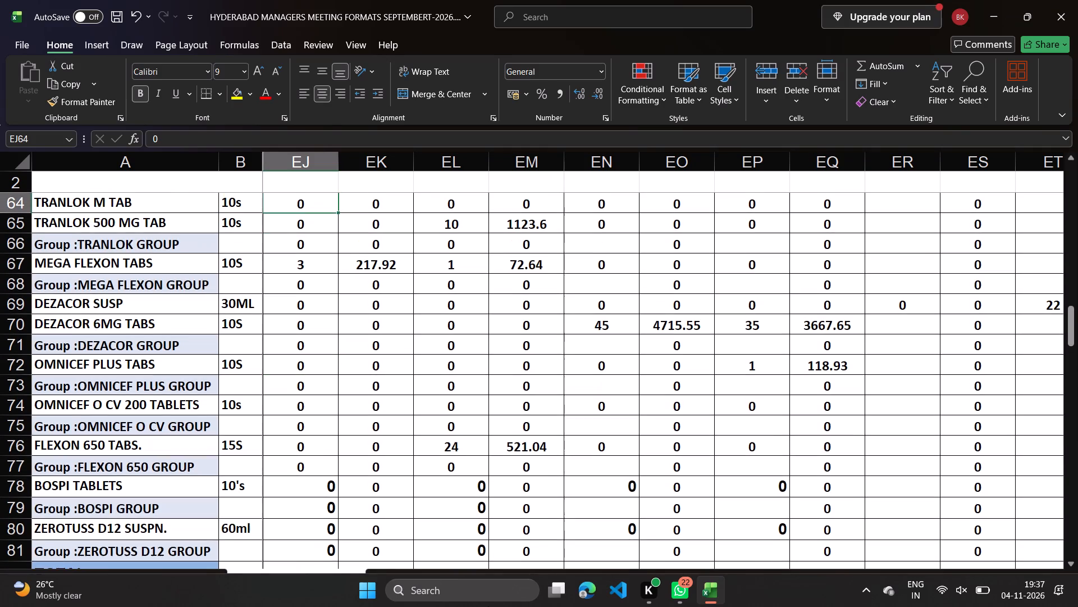
{"action": "key", "text": "Up"}
{"action": "key", "text": "Up"}
{"action": "key", "text": "Up"}
{"action": "key", "text": "Up"}
{"action": "key", "text": "Up"}
{"action": "key", "text": "Up"}
{"action": "key", "text": "Up"}
{"action": "key", "text": "Up"}
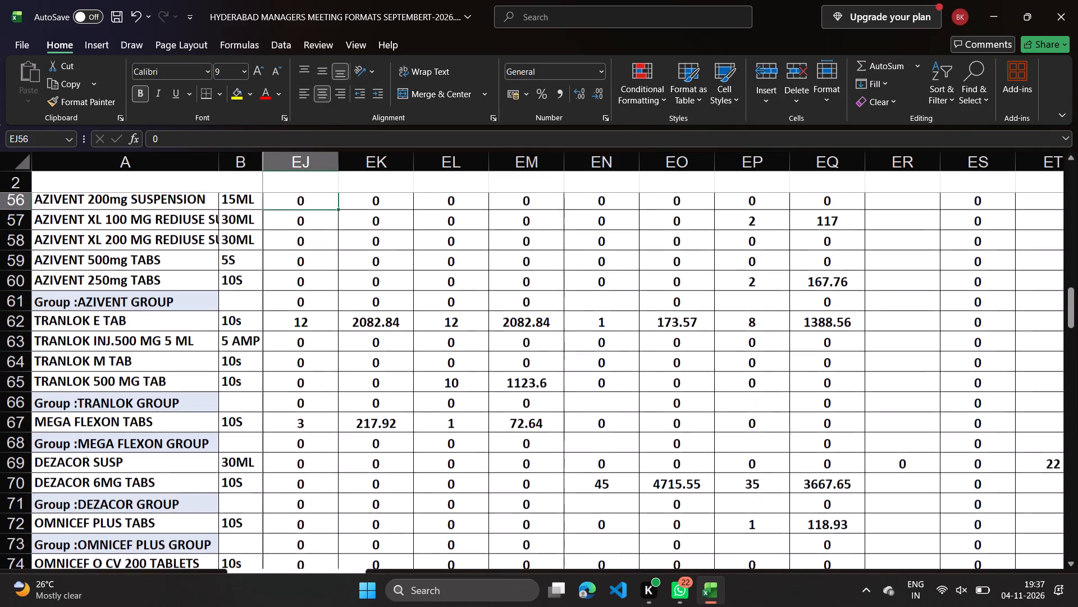
{"action": "key", "text": "Up"}
{"action": "key", "text": "Up"}
{"action": "key", "text": "Up"}
{"action": "key", "text": "Up"}
{"action": "key", "text": "Up"}
{"action": "key", "text": "Up"}
{"action": "key", "text": "Up"}
{"action": "key", "text": "Up"}
{"action": "key", "text": "Up"}
{"action": "key", "text": "Up"}
{"action": "key", "text": "Up"}
{"action": "key", "text": "Up"}
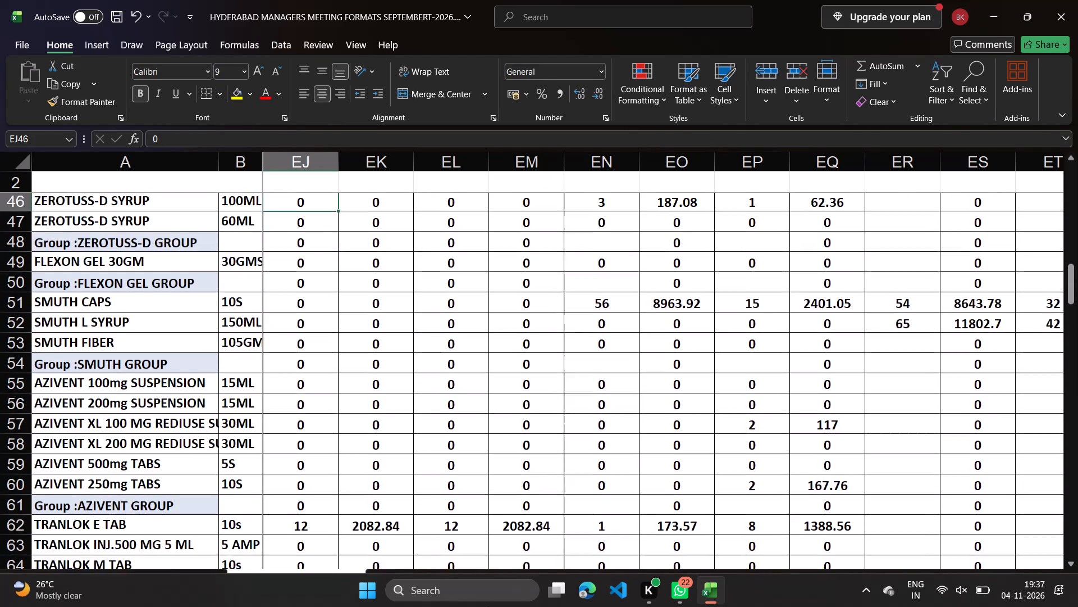
{"action": "key", "text": "Up"}
{"action": "key", "text": "Up"}
{"action": "key", "text": "Up"}
{"action": "key", "text": "Up"}
{"action": "key", "text": "Up"}
{"action": "key", "text": "Up"}
{"action": "key", "text": "Up"}
{"action": "key", "text": "Up"}
{"action": "key", "text": "Up"}
{"action": "key", "text": "Up"}
{"action": "key", "text": "Up"}
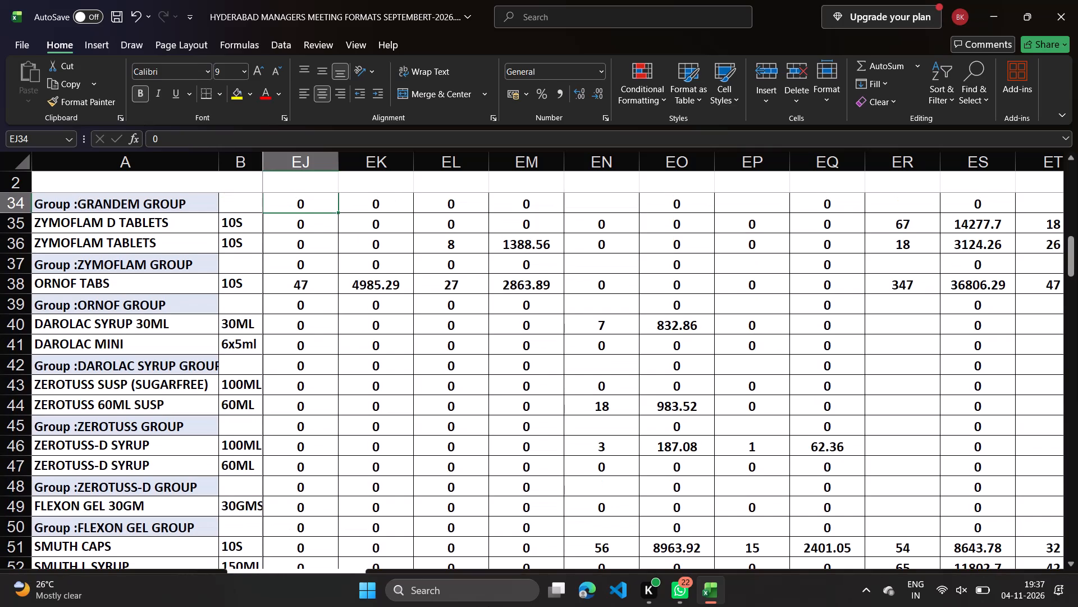
Set the CLOS units for ZYMOFLAM TABLETS under SREE NIRMALA to 7.
{"action": "key", "text": "Down"}
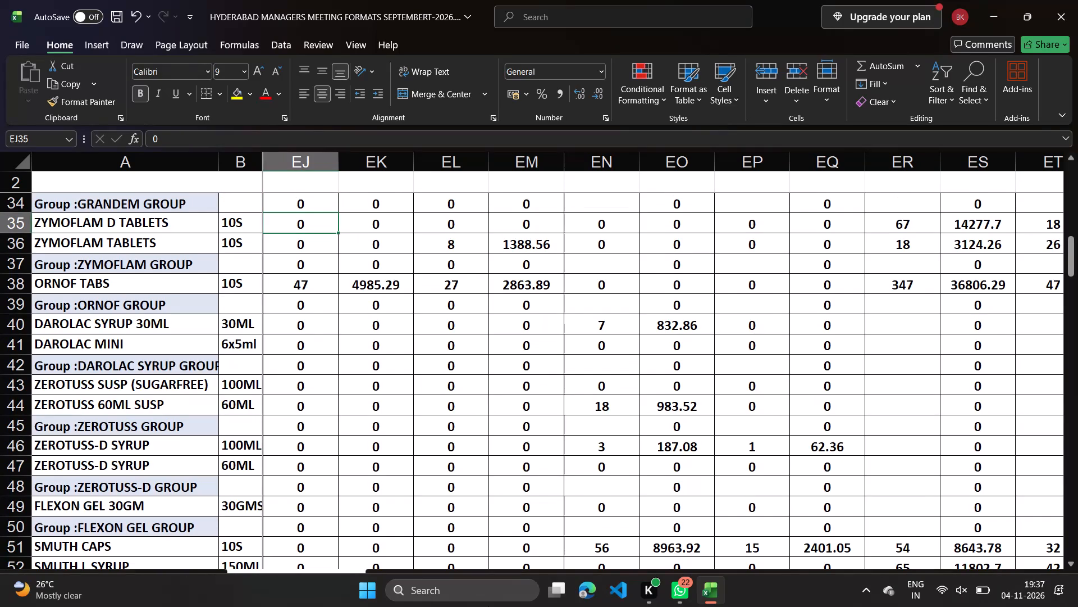
{"action": "key", "text": "Down"}
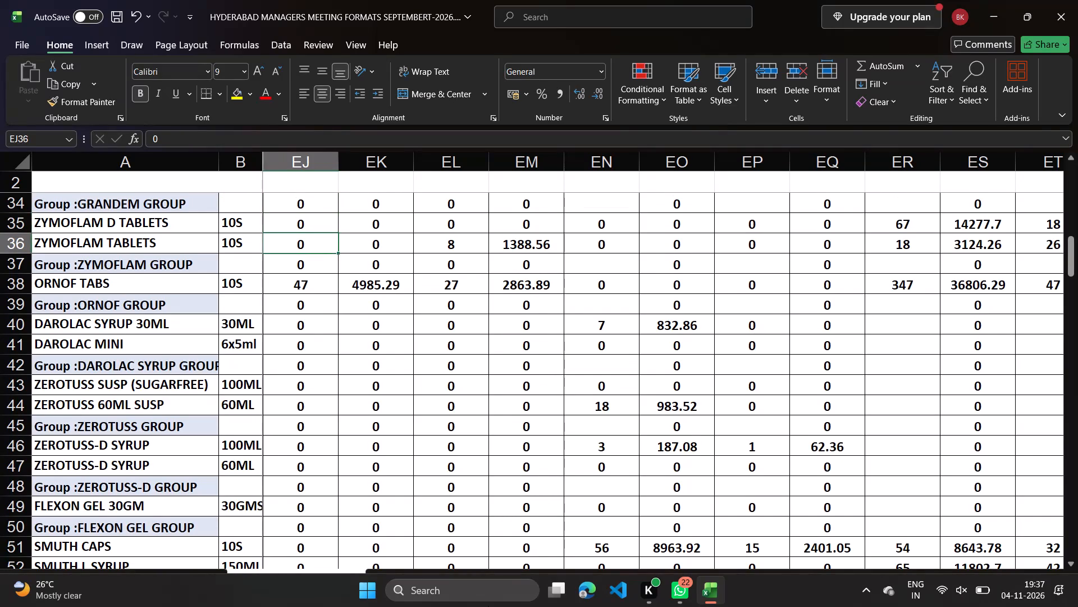
{"action": "key", "text": "Right"}
{"action": "key", "text": "Right"}
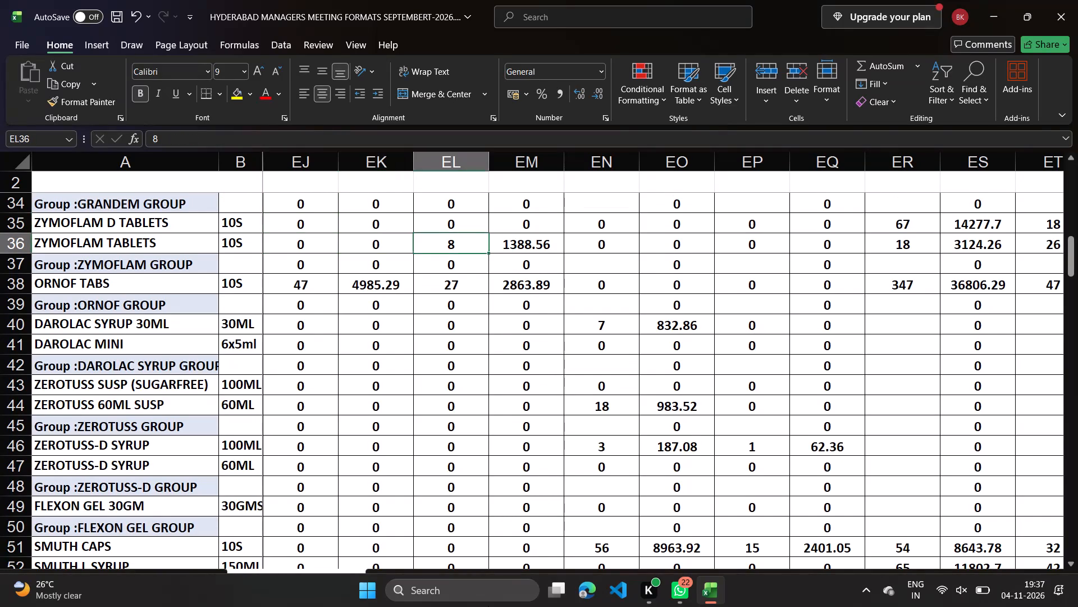
{"action": "key", "text": "7"}
{"action": "key", "text": "Up"}
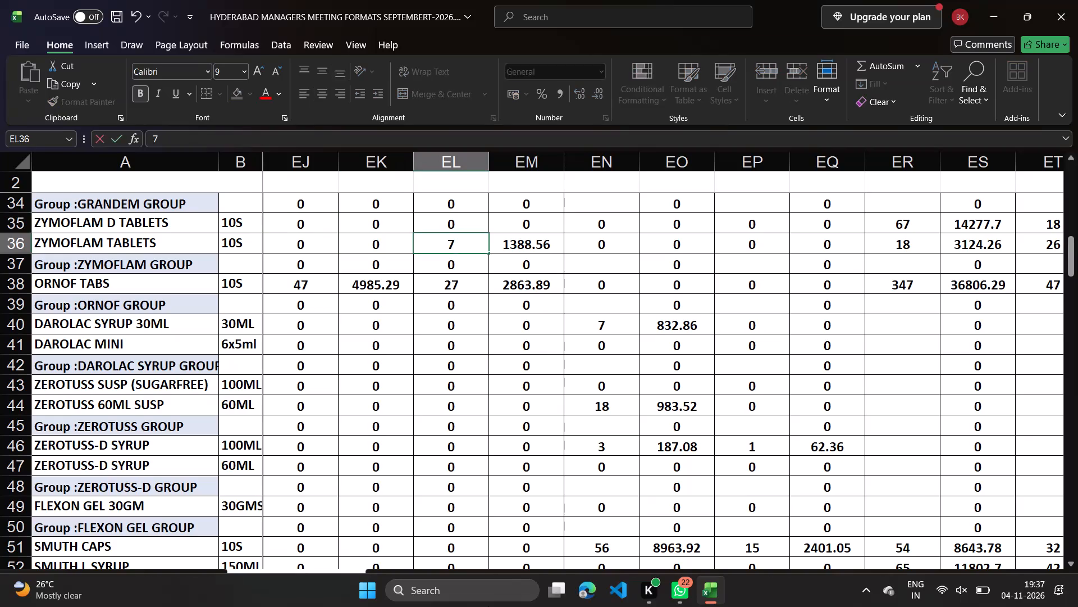
Review the SREE NIRMALA entries from the ZYMOFLAM rows up to the stockist heading, and recheck the rows down to the ZEROTUSS group.
{"action": "key", "text": "Up"}
{"action": "key", "text": "Up"}
{"action": "key", "text": "Up"}
{"action": "key", "text": "Up"}
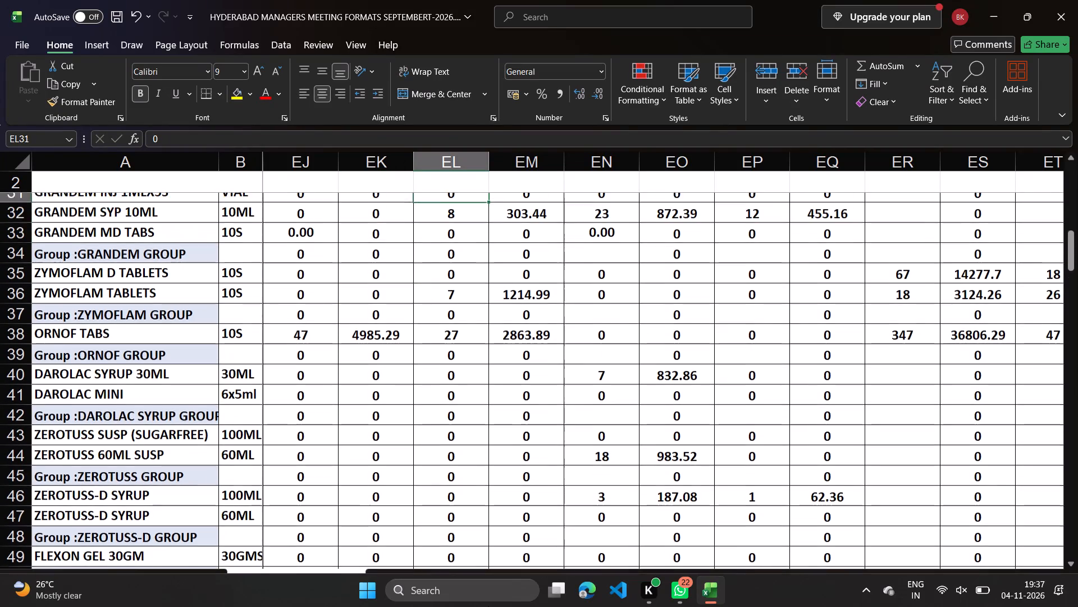
{"action": "key", "text": "Up"}
{"action": "key", "text": "Up"}
{"action": "key", "text": "Up"}
{"action": "key", "text": "Up"}
{"action": "key", "text": "Up"}
{"action": "key", "text": "Up"}
{"action": "key", "text": "Up"}
{"action": "key", "text": "Up"}
{"action": "key", "text": "Up"}
{"action": "key", "text": "Up"}
{"action": "key", "text": "Up"}
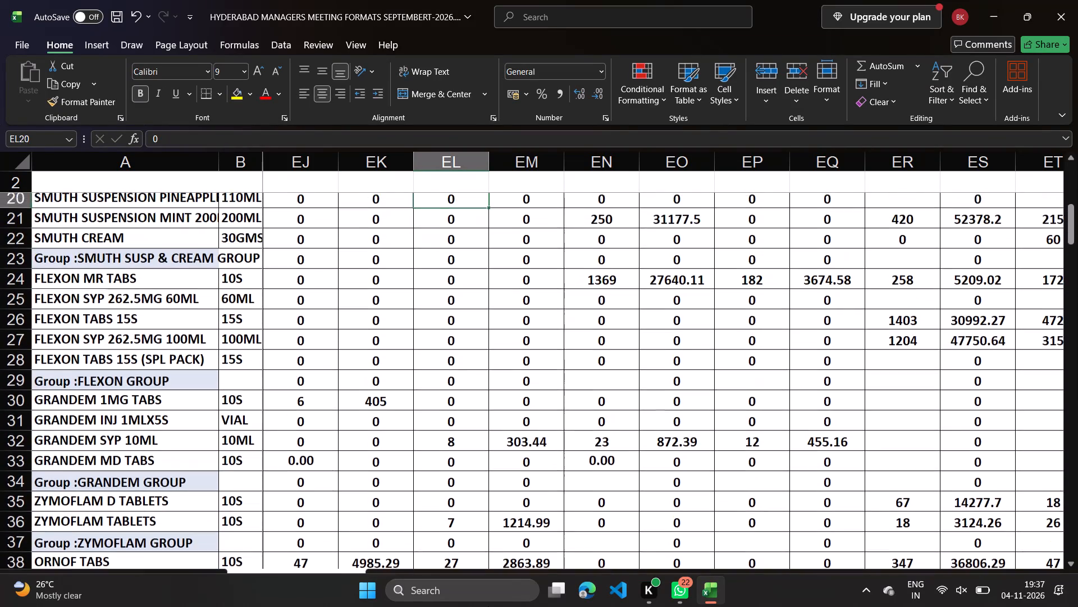
{"action": "key", "text": "Up"}
{"action": "key", "text": "Up"}
{"action": "key", "text": "Up"}
{"action": "key", "text": "Up"}
{"action": "key", "text": "Up"}
{"action": "key", "text": "Up"}
{"action": "key", "text": "Up"}
{"action": "key", "text": "Up"}
{"action": "key", "text": "Up"}
{"action": "key", "text": "Up"}
{"action": "key", "text": "Up"}
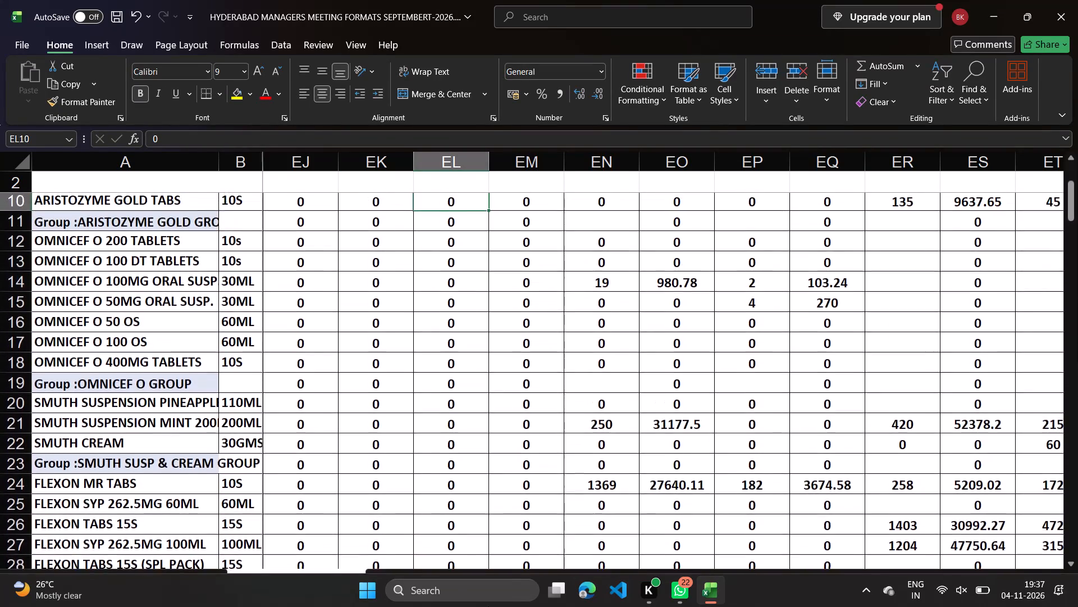
{"action": "key", "text": "Up"}
{"action": "key", "text": "Up"}
{"action": "key", "text": "Up"}
{"action": "key", "text": "Up"}
{"action": "key", "text": "Up"}
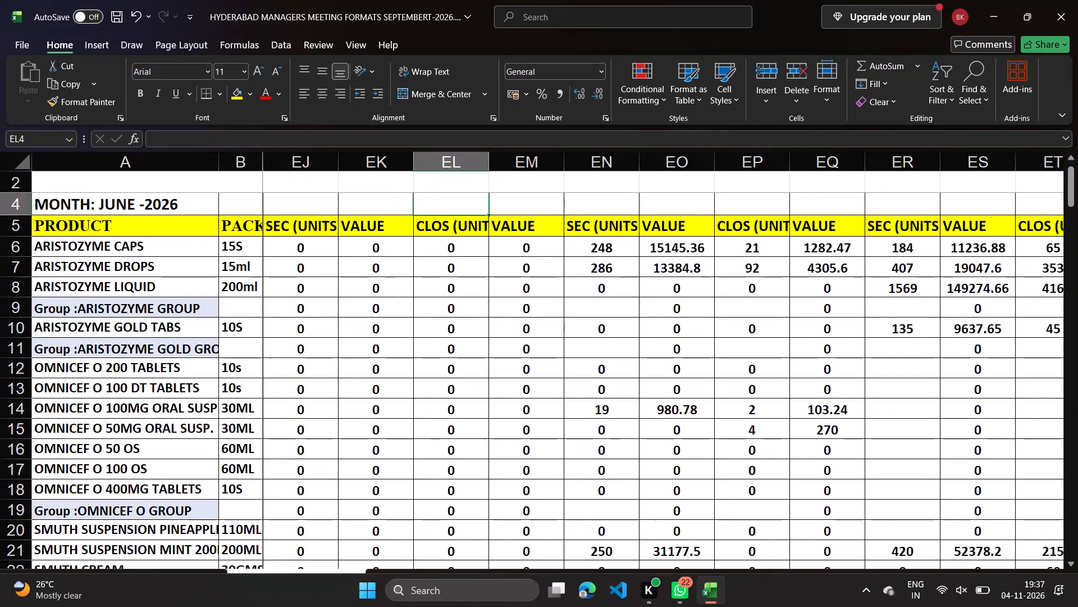
{"action": "key", "text": "Down"}
{"action": "key", "text": "Left"}
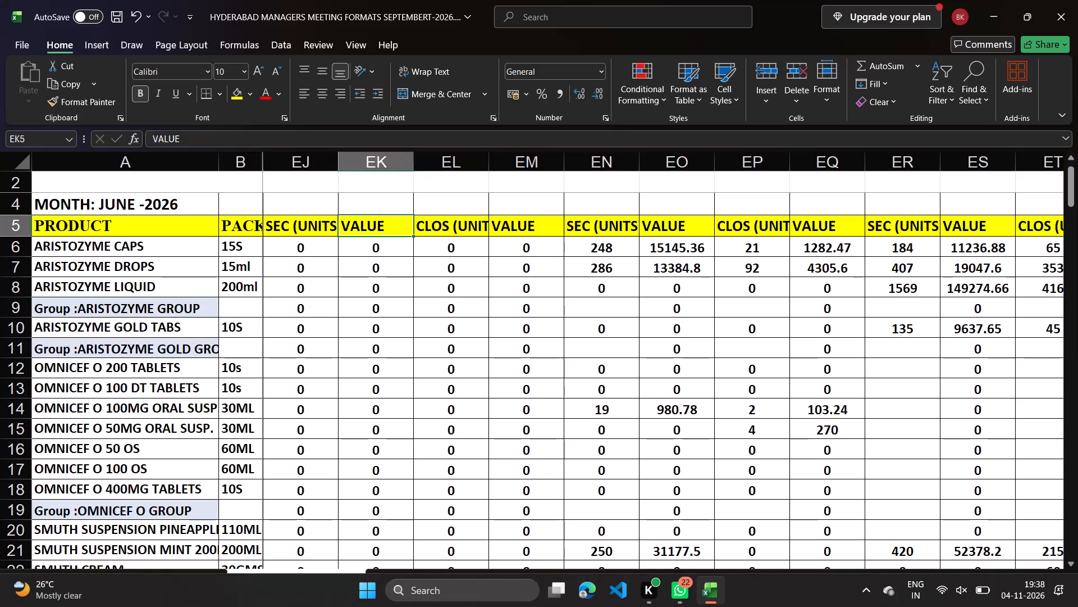
{"action": "key", "text": "Up"}
{"action": "scroll", "coordinate": [488, 606], "scroll_direction": "up", "scroll_amount": 1}
{"action": "scroll", "coordinate": [332, 401], "scroll_direction": "up", "scroll_amount": 1}
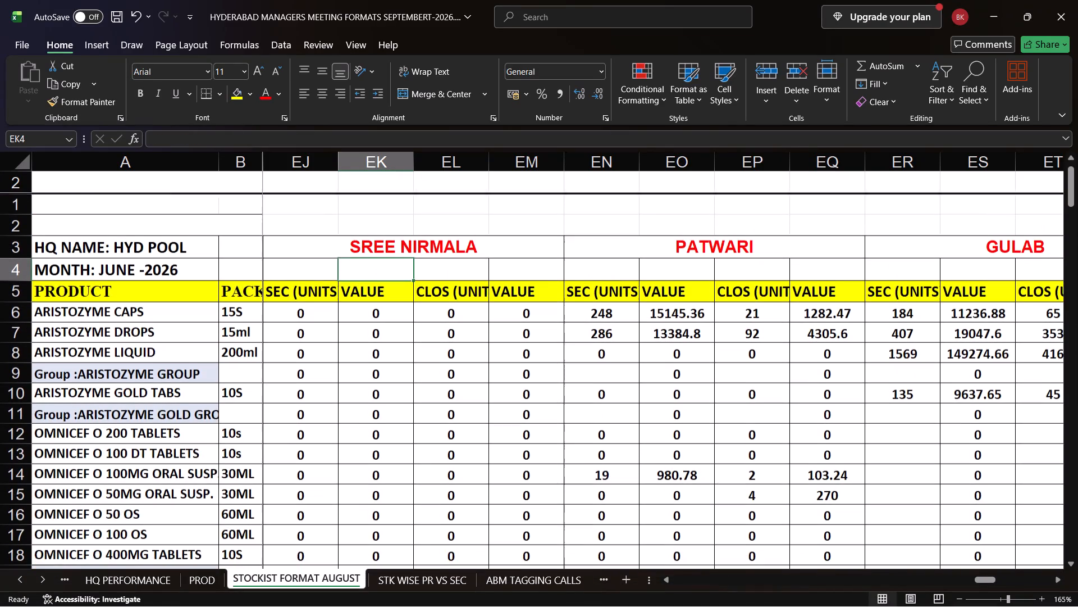
{"action": "scroll", "coordinate": [332, 401], "scroll_direction": "down", "scroll_amount": 2}
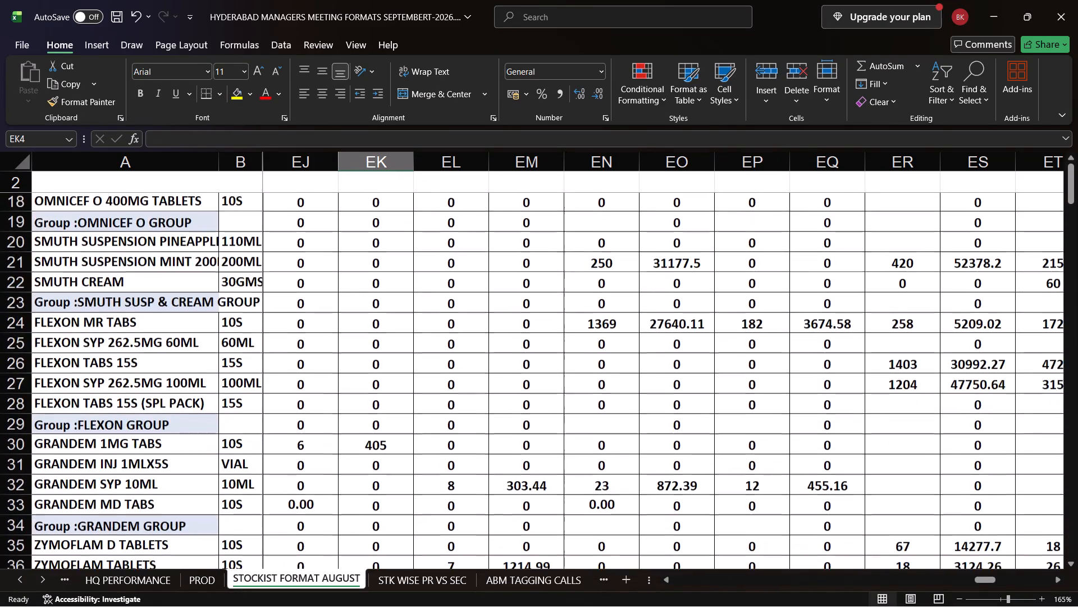
{"action": "scroll", "coordinate": [332, 401], "scroll_direction": "down", "scroll_amount": 2}
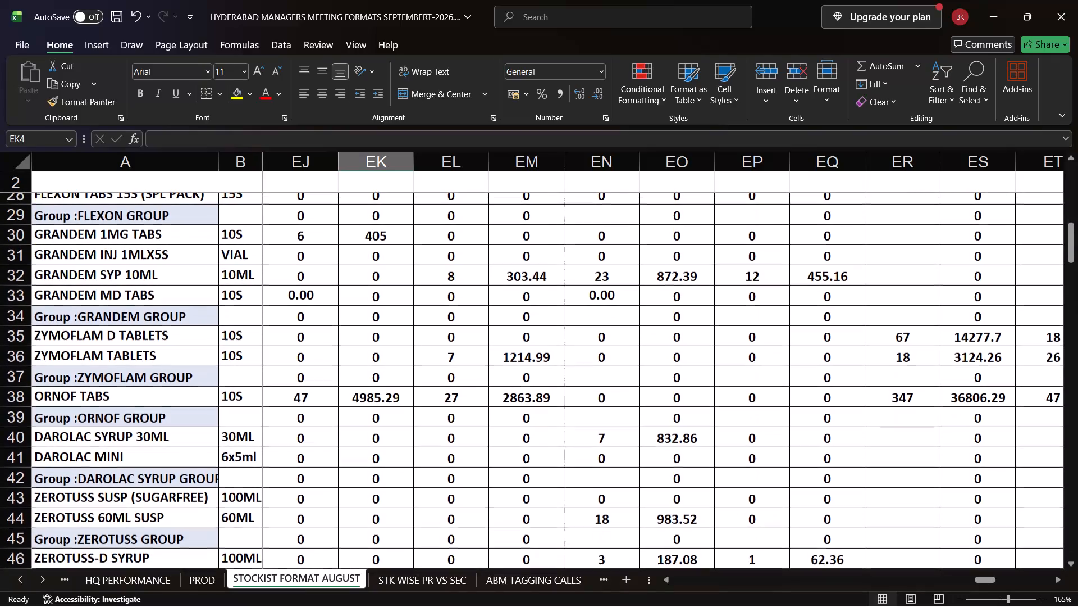
{"action": "scroll", "coordinate": [332, 401], "scroll_direction": "up", "scroll_amount": 5}
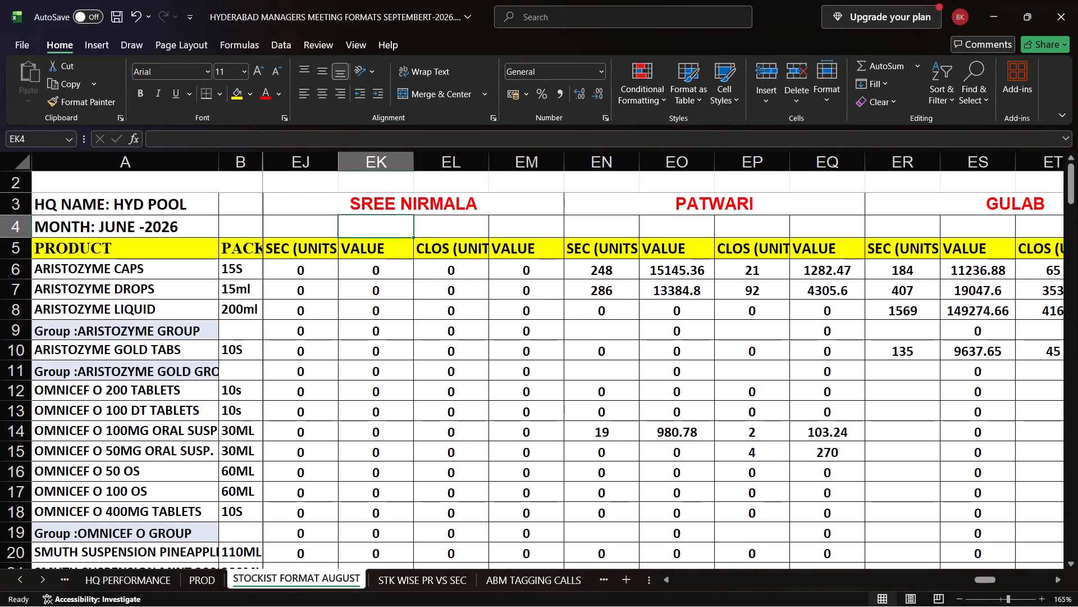
Find the blank JYOTHI stockist block and select its SEC units cell for ARISTOZYME CAPS.
{"action": "scroll", "coordinate": [562, 320], "scroll_direction": "right", "scroll_amount": 5}
{"action": "scroll", "coordinate": [562, 320], "scroll_direction": "up", "scroll_amount": 2}
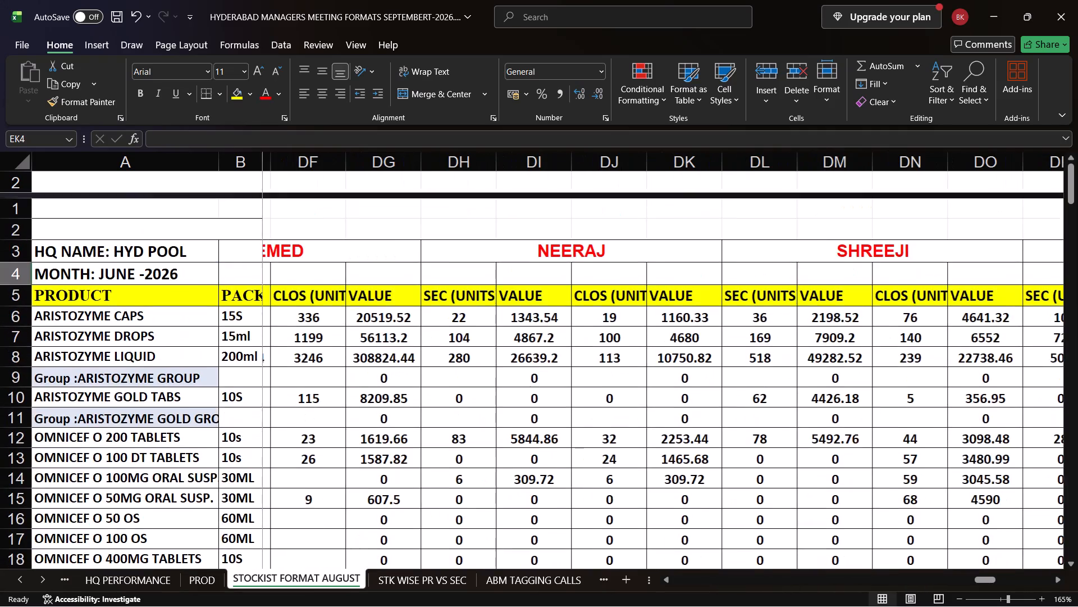
{"action": "scroll", "coordinate": [562, 320], "scroll_direction": "right", "scroll_amount": 3}
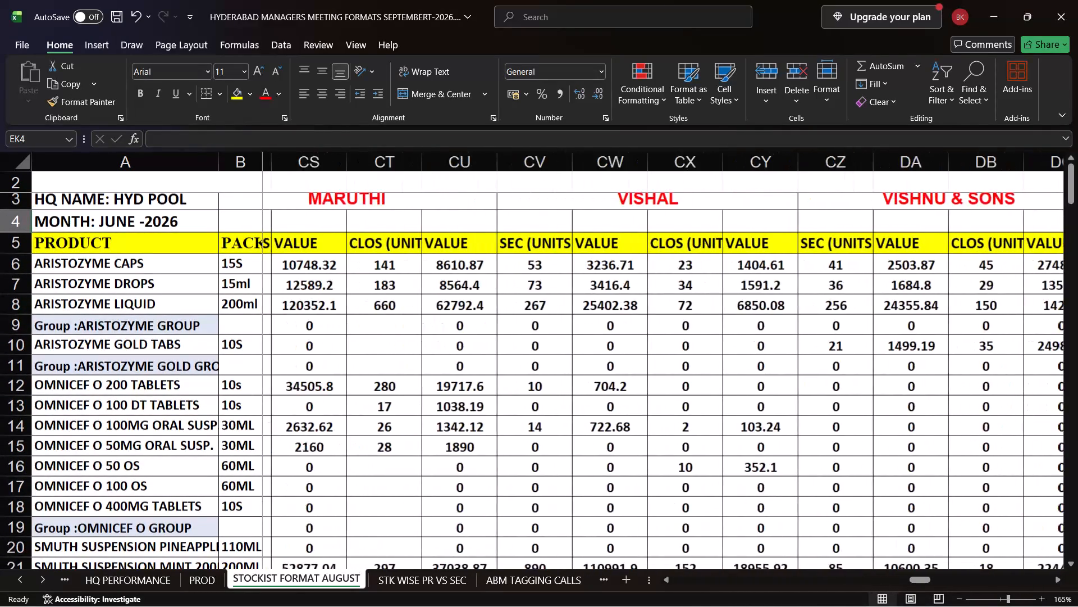
{"action": "scroll", "coordinate": [562, 320], "scroll_direction": "right", "scroll_amount": 3}
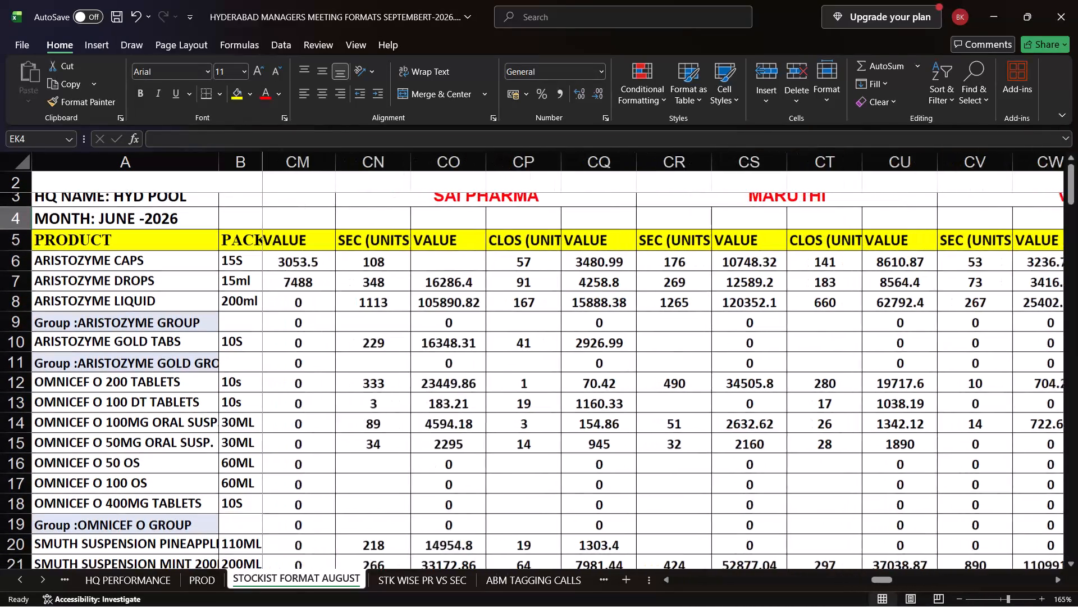
{"action": "scroll", "coordinate": [562, 320], "scroll_direction": "up", "scroll_amount": 1}
{"action": "scroll", "coordinate": [562, 320], "scroll_direction": "right", "scroll_amount": 2}
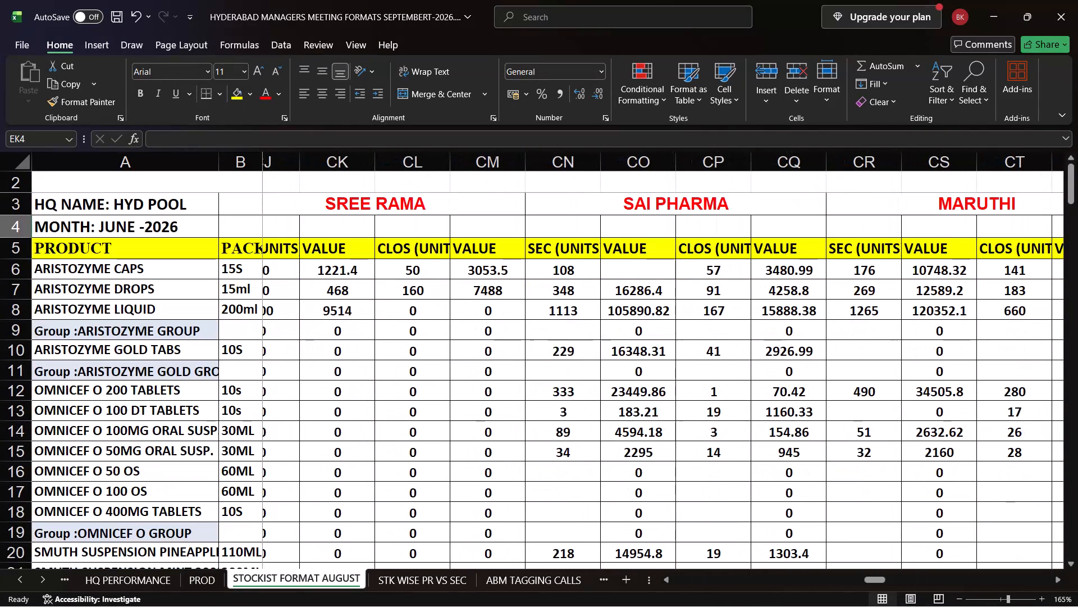
{"action": "scroll", "coordinate": [562, 320], "scroll_direction": "right", "scroll_amount": 2}
{"action": "scroll", "coordinate": [562, 320], "scroll_direction": "up", "scroll_amount": 1}
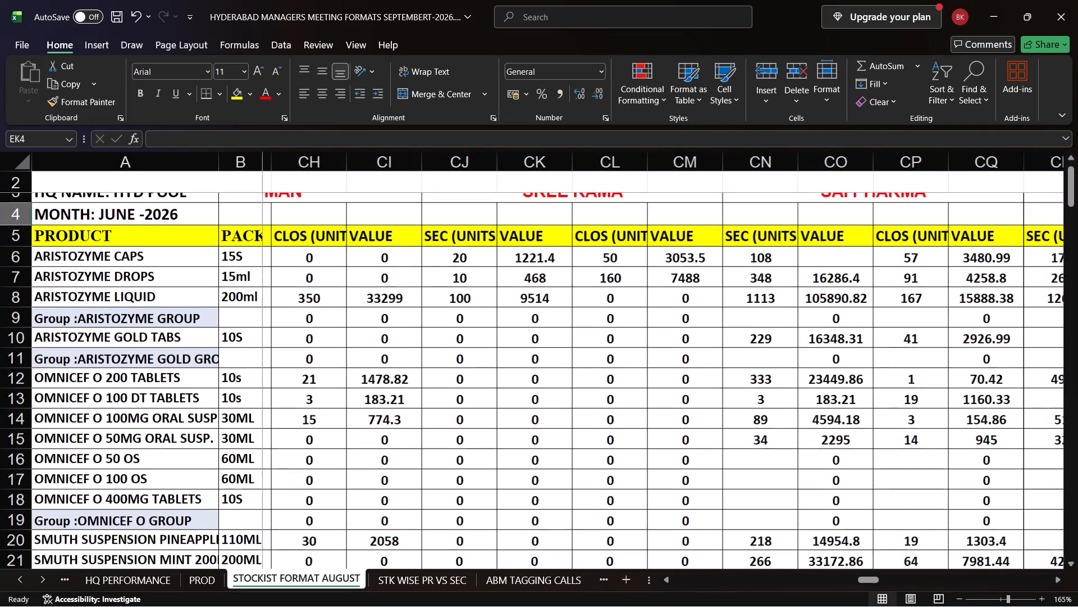
{"action": "scroll", "coordinate": [562, 320], "scroll_direction": "up", "scroll_amount": 1}
{"action": "scroll", "coordinate": [503, 246], "scroll_direction": "right", "scroll_amount": 1}
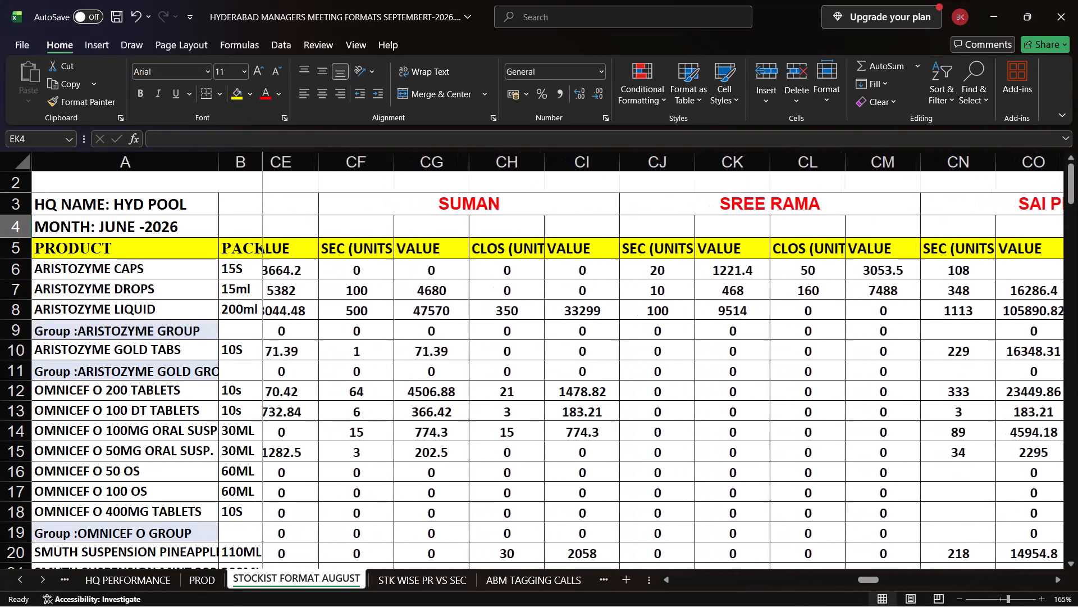
{"action": "scroll", "coordinate": [503, 246], "scroll_direction": "right", "scroll_amount": 4}
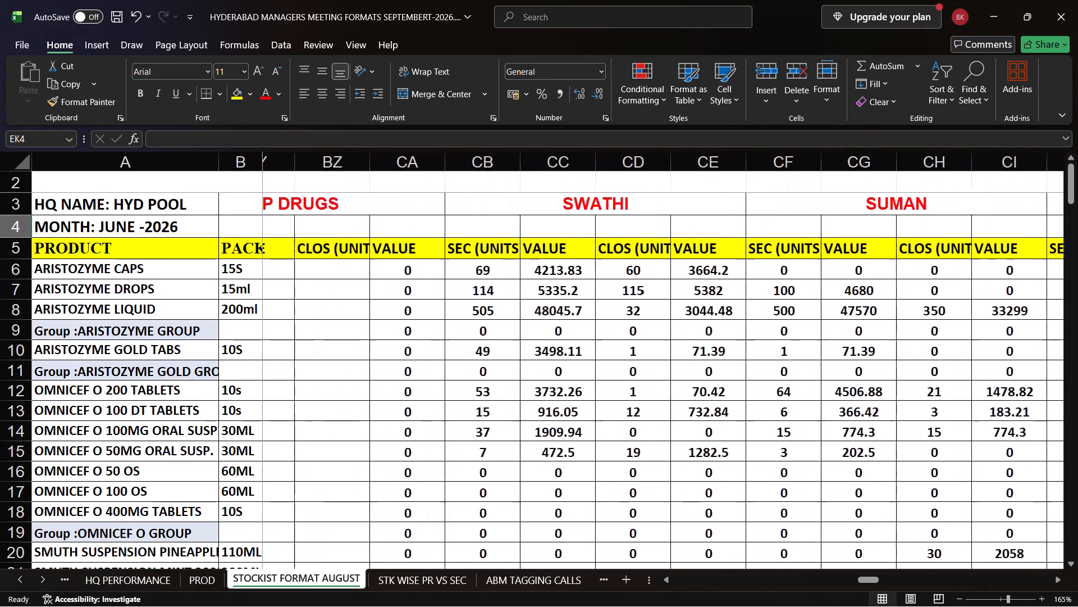
{"action": "scroll", "coordinate": [503, 246], "scroll_direction": "right", "scroll_amount": 3}
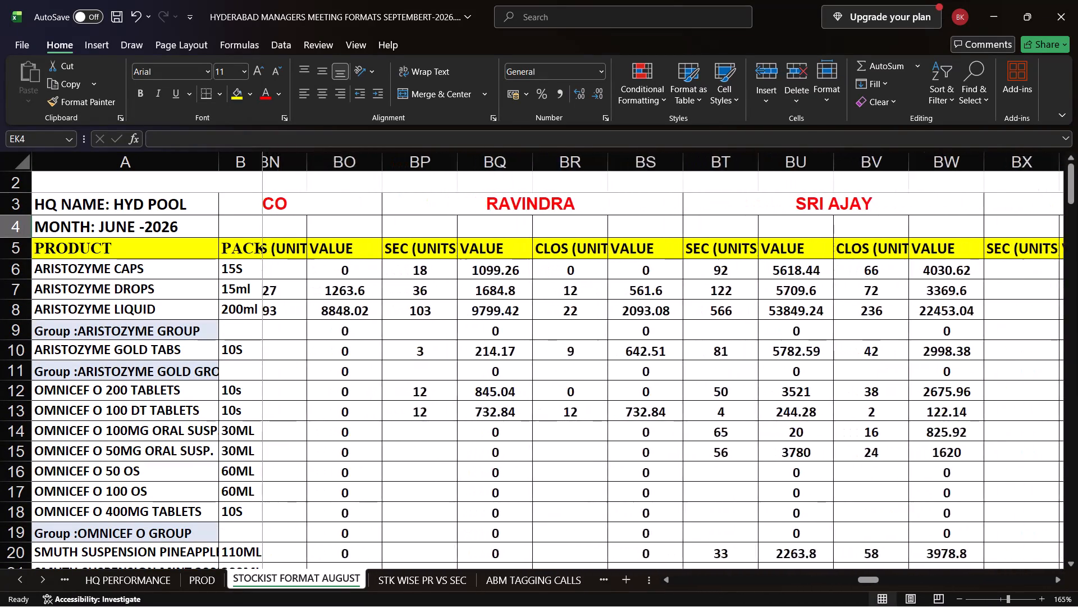
{"action": "scroll", "coordinate": [503, 246], "scroll_direction": "right", "scroll_amount": 3}
{"action": "scroll", "coordinate": [503, 246], "scroll_direction": "left", "scroll_amount": 1}
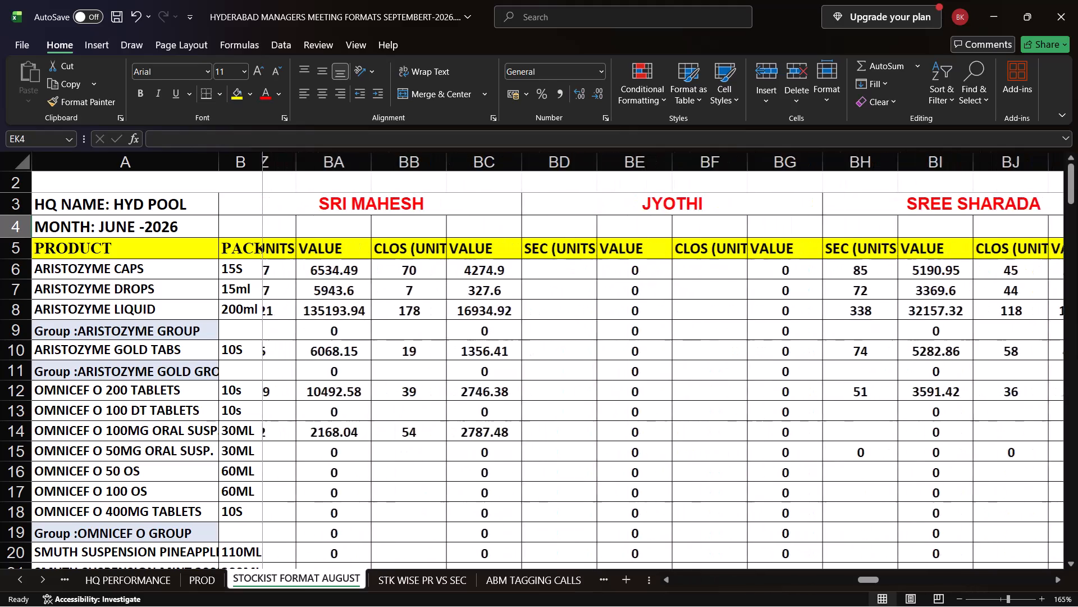
{"action": "scroll", "coordinate": [503, 246], "scroll_direction": "left", "scroll_amount": 2}
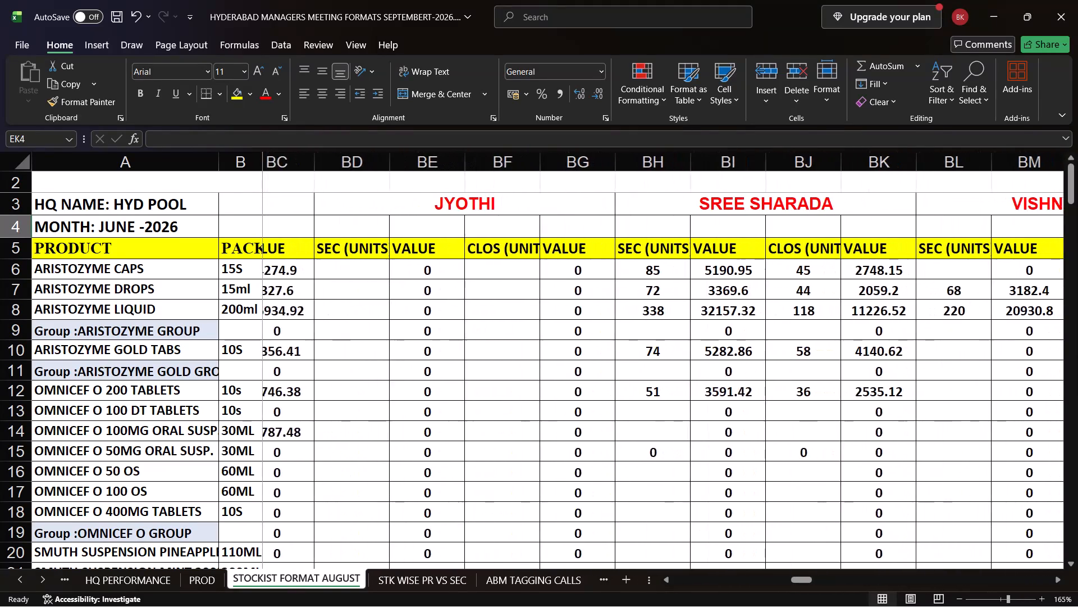
{"action": "scroll", "coordinate": [503, 246], "scroll_direction": "left", "scroll_amount": 2}
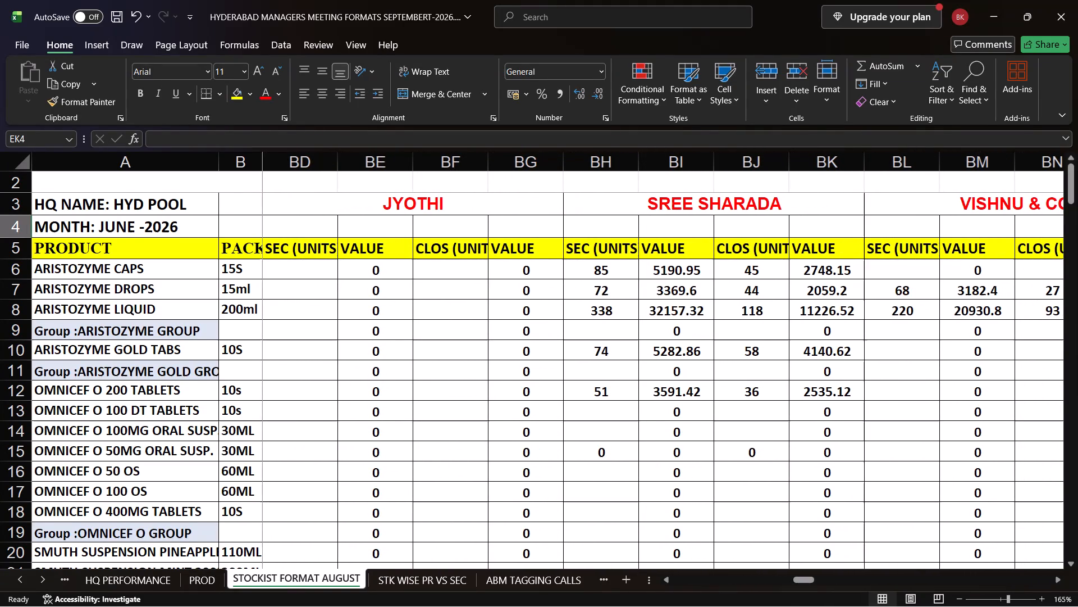
{"action": "scroll", "coordinate": [503, 246], "scroll_direction": "left", "scroll_amount": 1}
{"action": "left_click", "coordinate": [307, 271]}
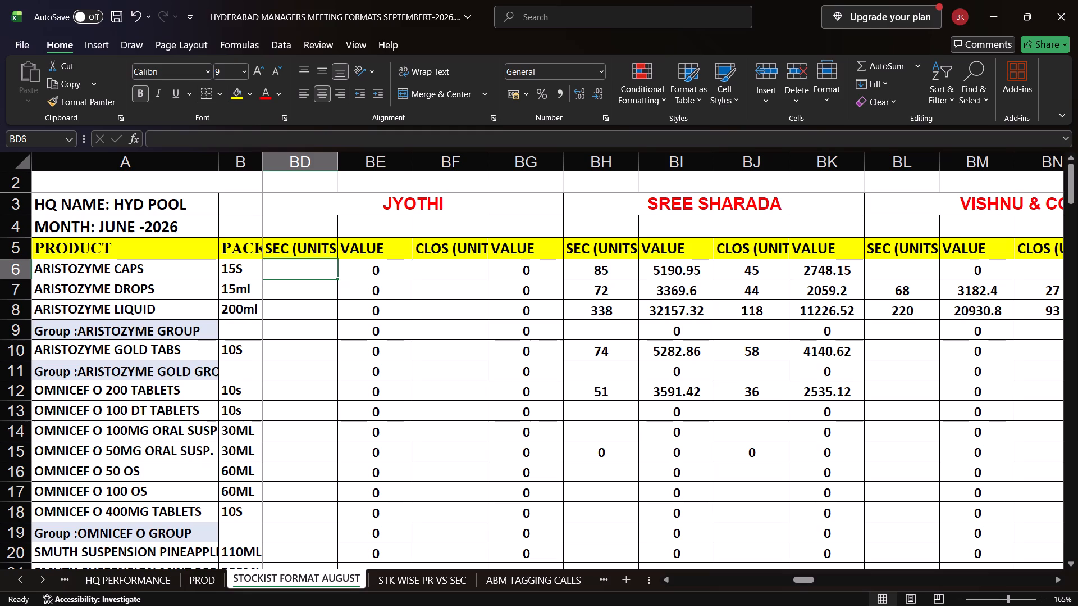
Enter 40 SEC units and 27 CLOS units for ARISTOZYME CAPS under JYOTHI.
{"action": "key", "text": "4"}
{"action": "key", "text": "0"}
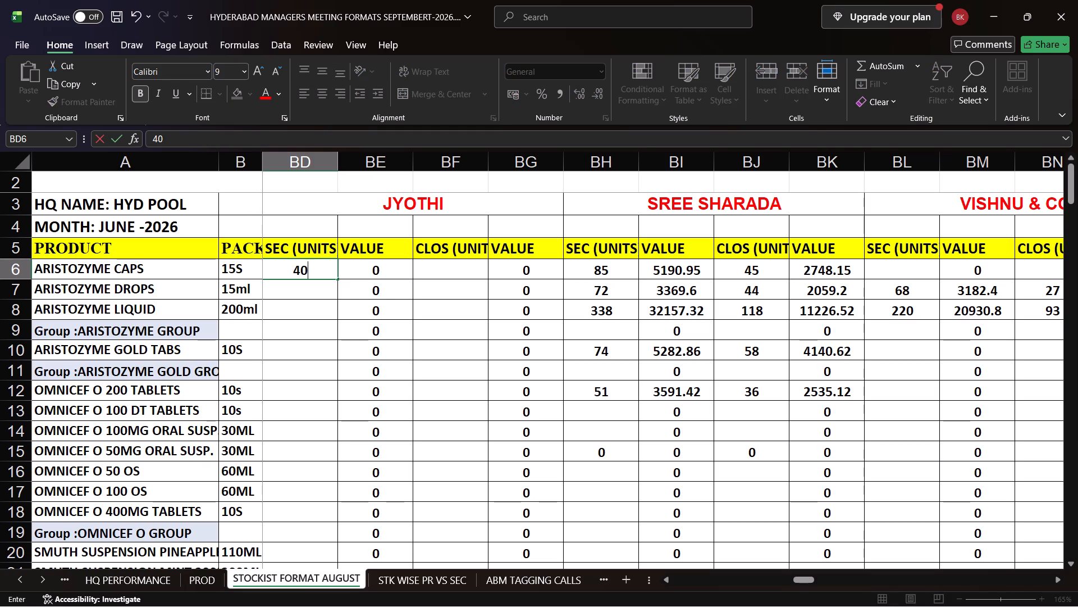
{"action": "key", "text": "Right"}
{"action": "key", "text": "Right"}
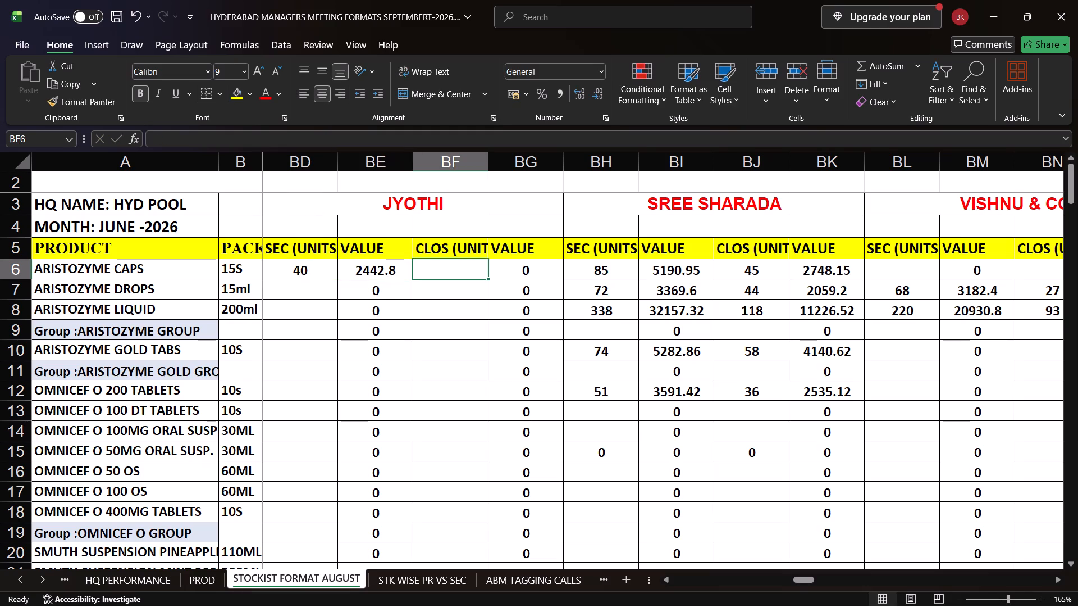
{"action": "type", "text": "27"}
{"action": "key", "text": "Down"}
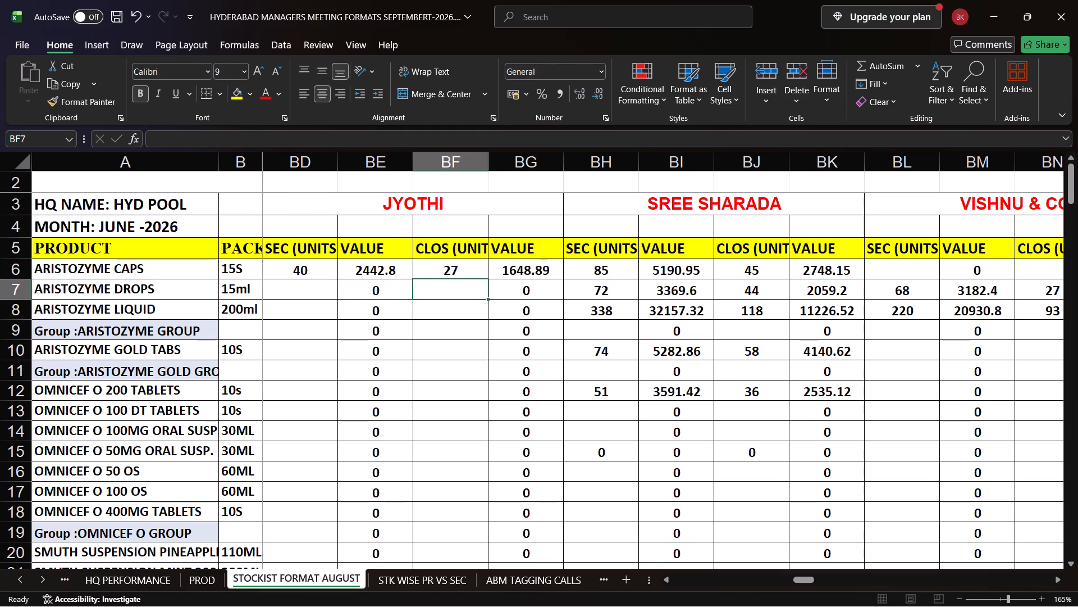
Enter 60 SEC units and 52 CLOS units for ARISTOZYME DROPS under JYOTHI.
{"action": "key", "text": "Left"}
{"action": "key", "text": "Left"}
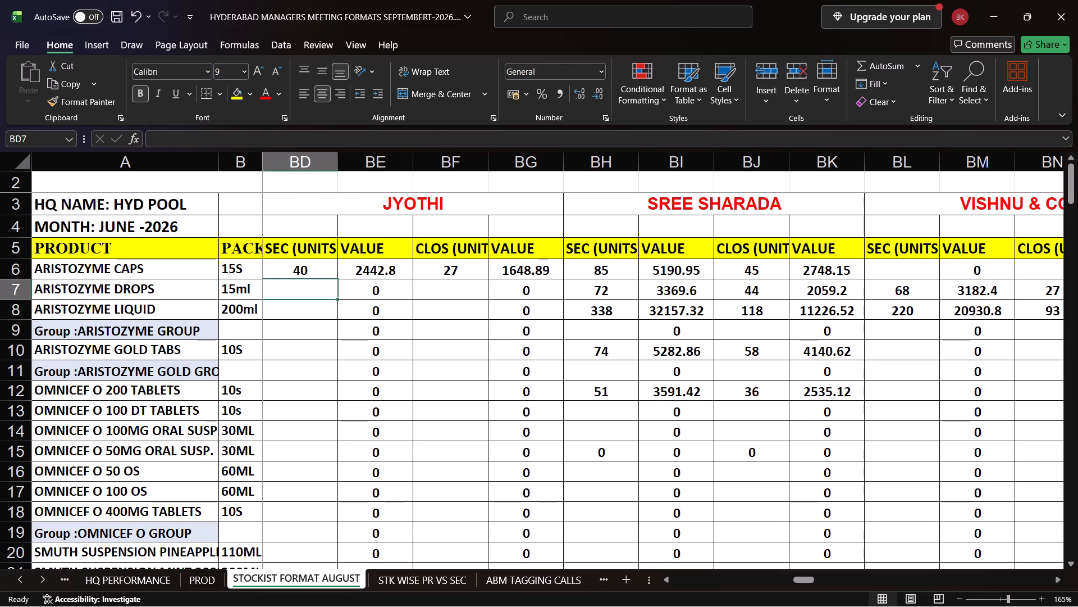
{"action": "type", "text": "60"}
{"action": "key", "text": "Right"}
{"action": "key", "text": "Right"}
{"action": "key", "text": "5"}
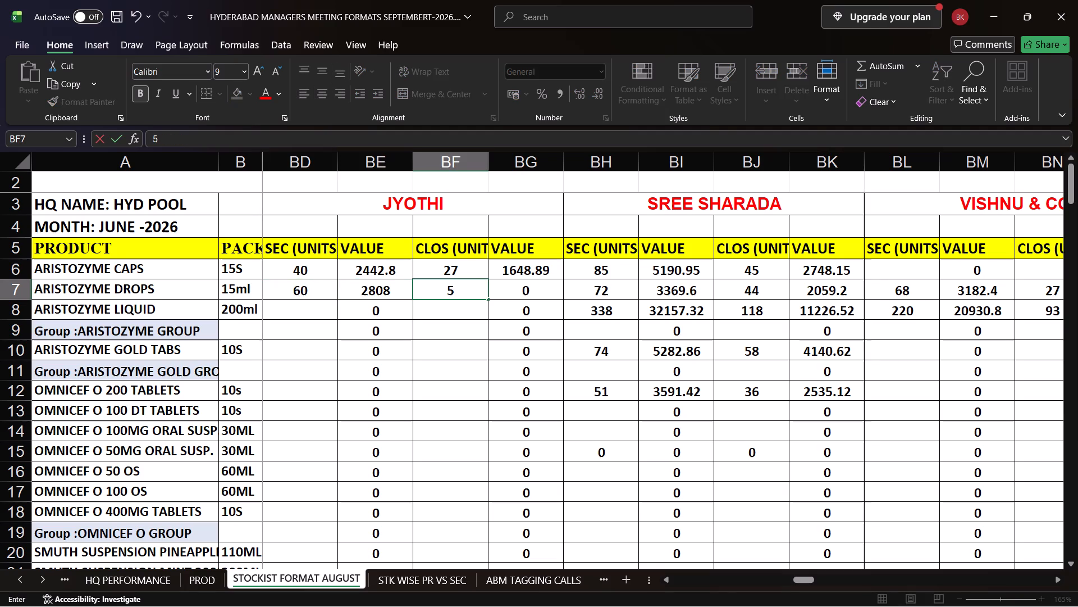
{"action": "key", "text": "2"}
{"action": "key", "text": "Down"}
Enter 39 SEC units and 39 CLOS units for ARISTOZYME GOLD TABS under JYOTHI.
{"action": "key", "text": "Left"}
{"action": "key", "text": "Left"}
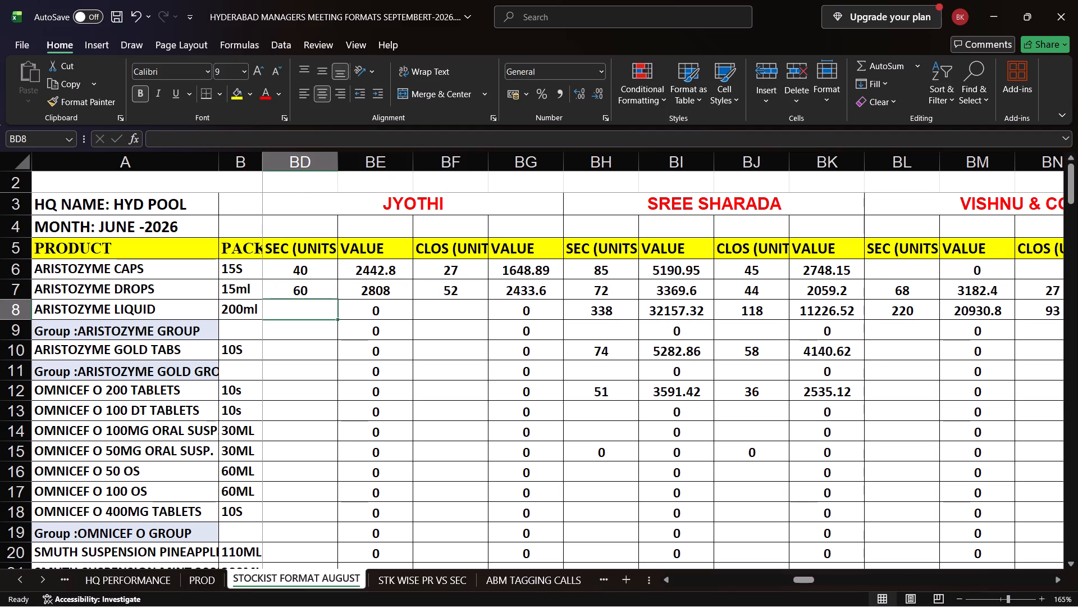
{"action": "key", "text": "Down"}
{"action": "key", "text": "Down"}
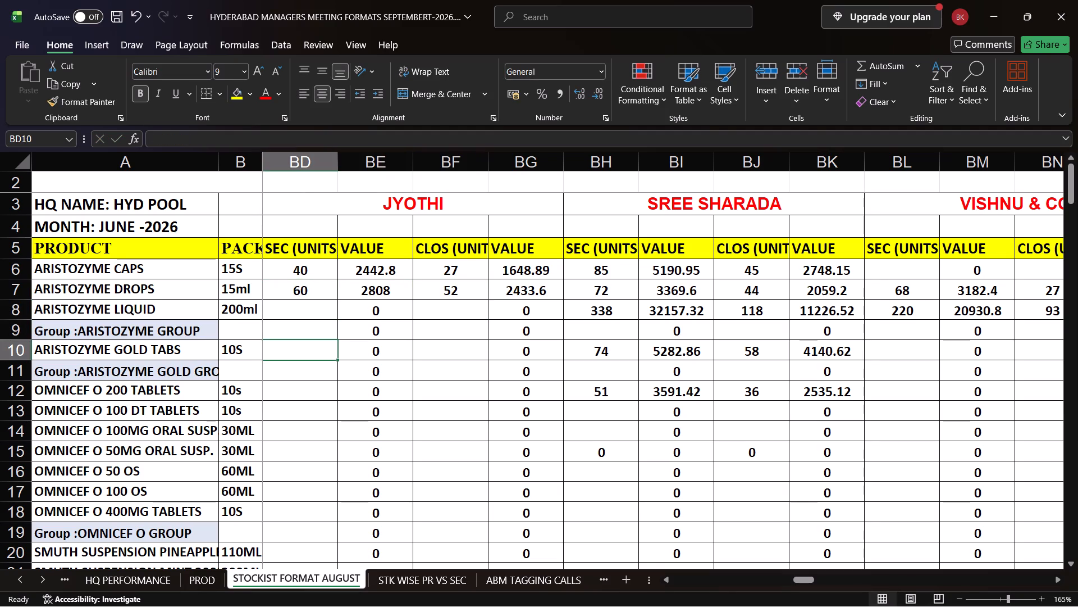
{"action": "type", "text": "39"}
{"action": "key", "text": "Right"}
{"action": "key", "text": "Right"}
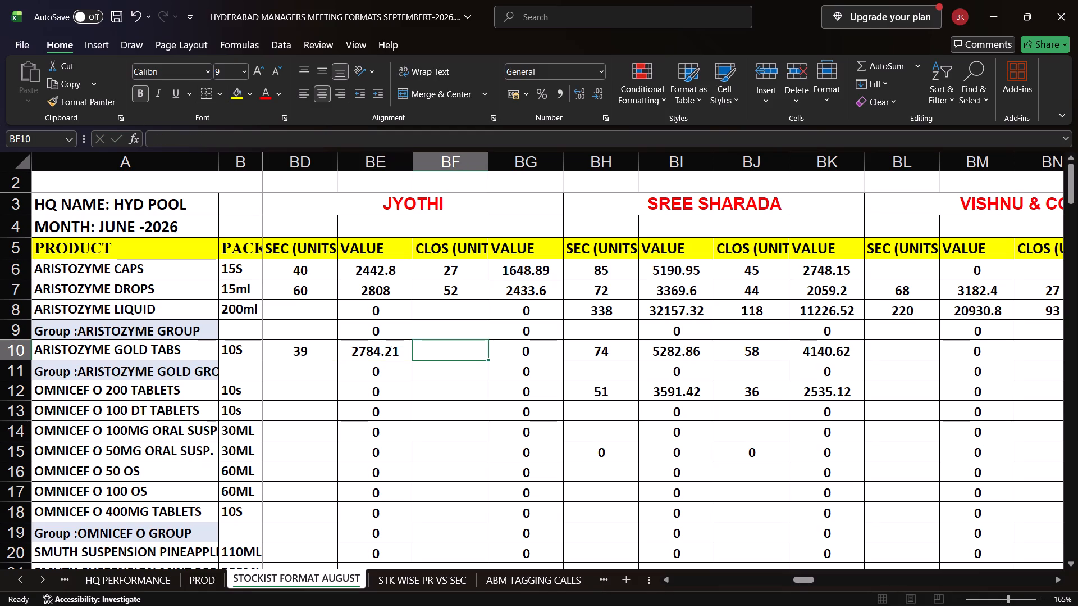
{"action": "type", "text": "39"}
{"action": "key", "text": "Down"}
Enter 541 SEC units and 325 CLOS units for ARISTOZYME LIQUID in the JYOTHI block.
{"action": "key", "text": "Left"}
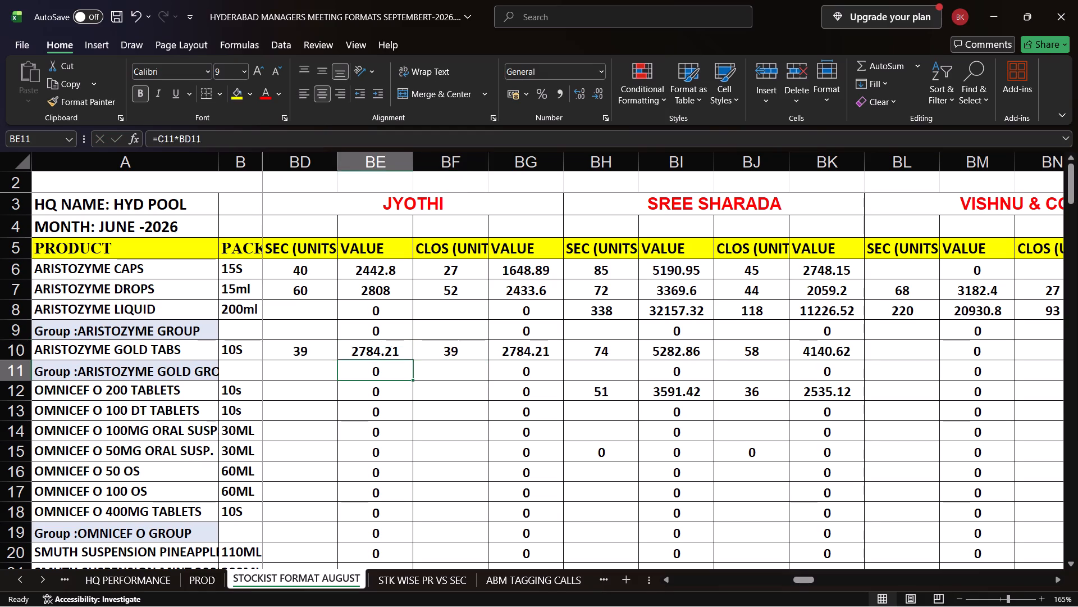
{"action": "key", "text": "Left"}
{"action": "key", "text": "Up"}
{"action": "key", "text": "Up"}
{"action": "key", "text": "Up"}
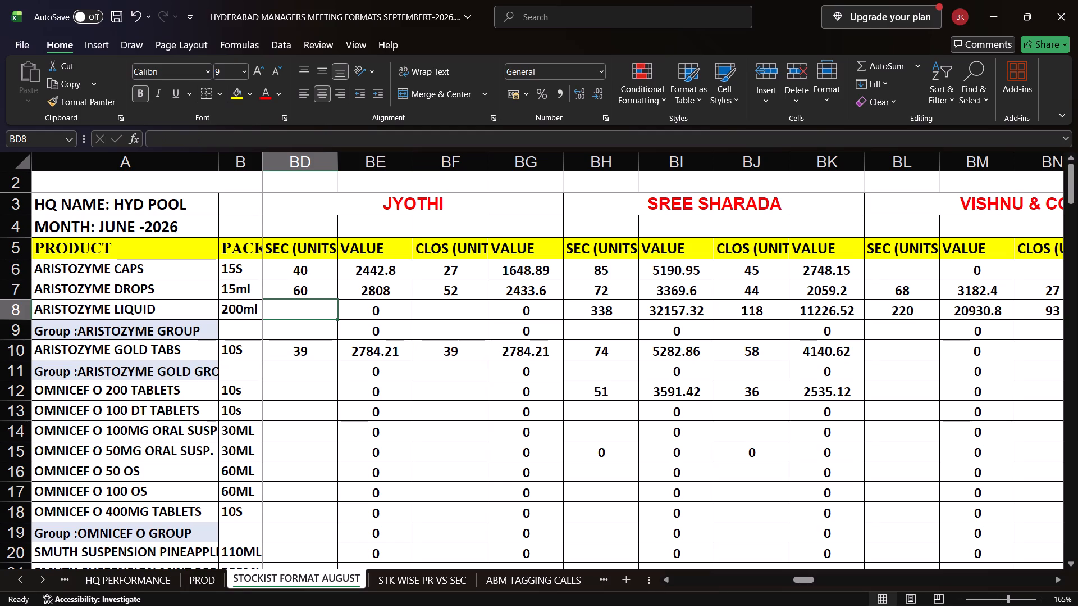
{"action": "key", "text": "5"}
{"action": "type", "text": "41"}
{"action": "key", "text": "Right"}
{"action": "key", "text": "Right"}
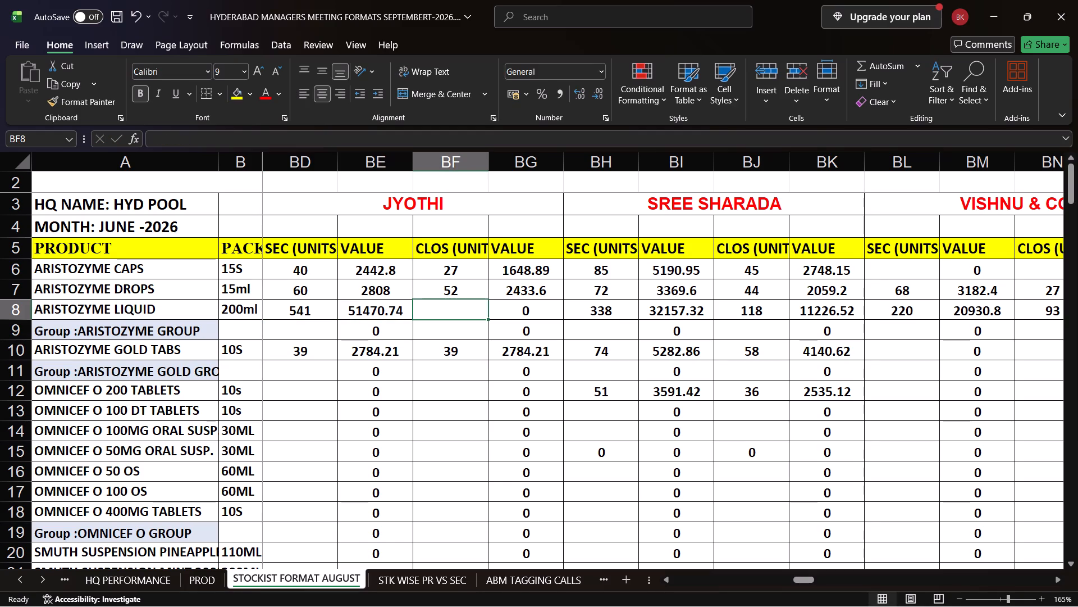
{"action": "type", "text": "325"}
{"action": "key", "text": "Down"}
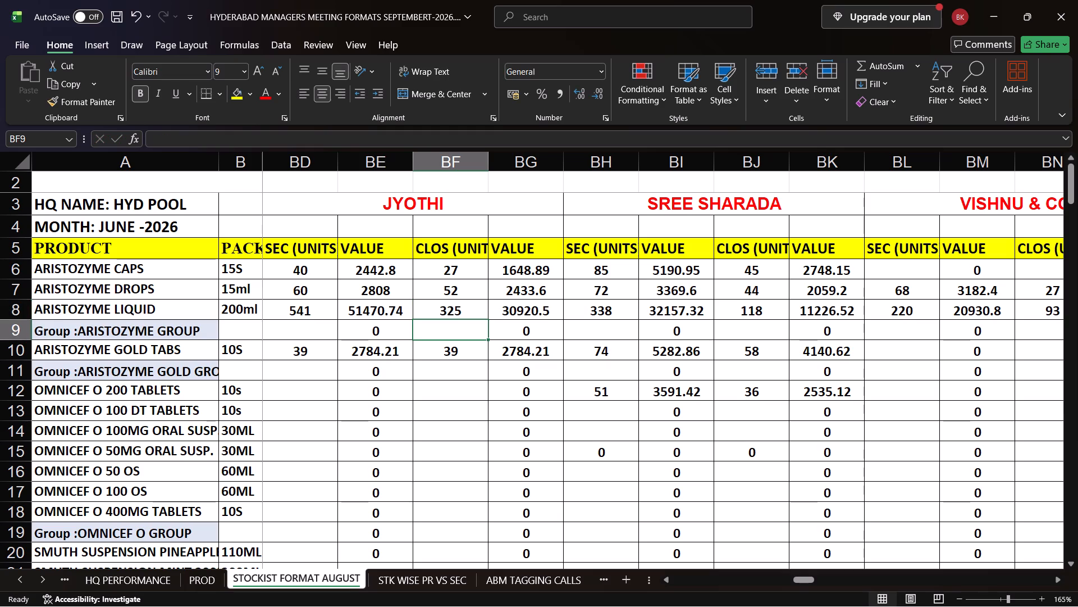
Enter 0 SEC units and 26 CLOS units for AZIVENT 100mg SUSPENSION in the JYOTHI block.
{"action": "key", "text": "Down"}
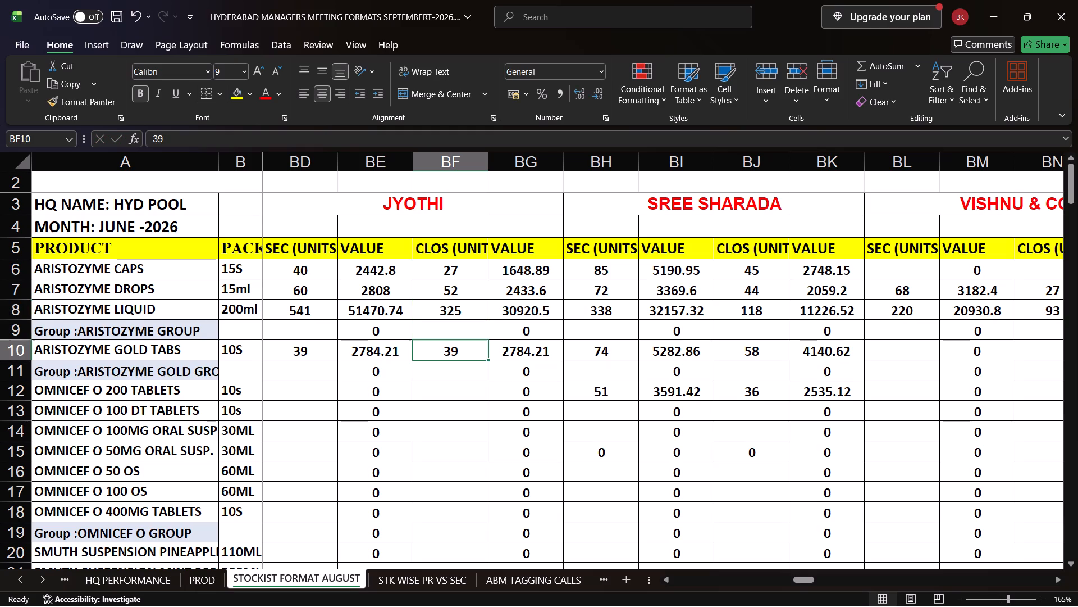
{"action": "key", "text": "Left"}
{"action": "key", "text": "Down"}
{"action": "key", "text": "Down"}
{"action": "key", "text": "Left"}
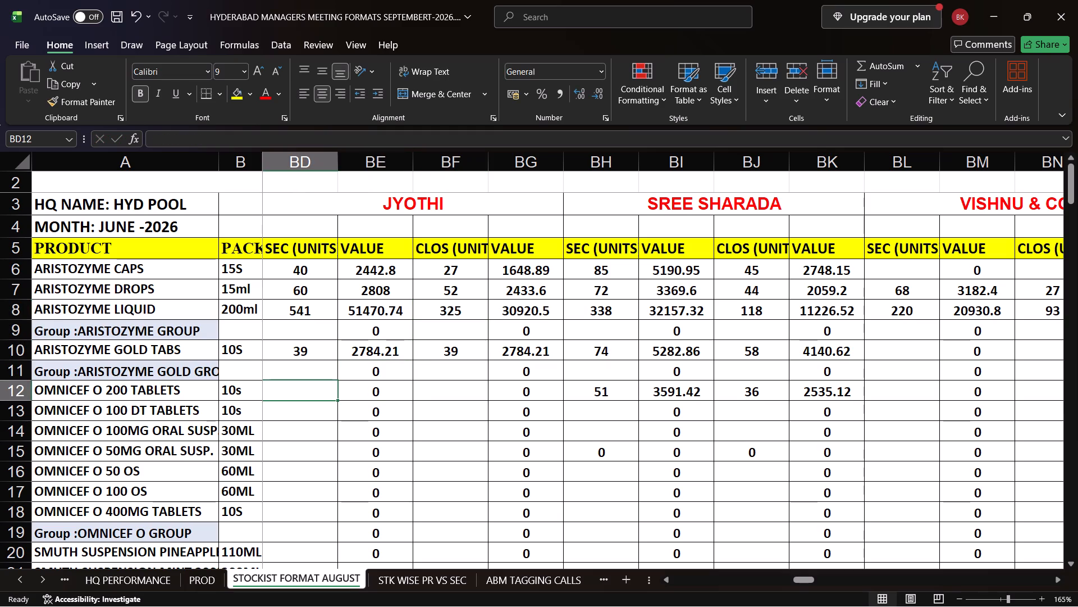
{"action": "key", "text": "Down"}
{"action": "key", "text": "Down"}
{"action": "key", "text": "Down"}
{"action": "key", "text": "Down"}
{"action": "key", "text": "Down"}
{"action": "key", "text": "Down"}
{"action": "key", "text": "Down"}
{"action": "key", "text": "Down"}
{"action": "key", "text": "Down"}
{"action": "key", "text": "Down"}
{"action": "key", "text": "Down"}
{"action": "key", "text": "Down"}
{"action": "key", "text": "Down"}
{"action": "key", "text": "Down"}
{"action": "key", "text": "Down"}
{"action": "key", "text": "Down"}
{"action": "key", "text": "Down"}
{"action": "key", "text": "Down"}
{"action": "key", "text": "Down"}
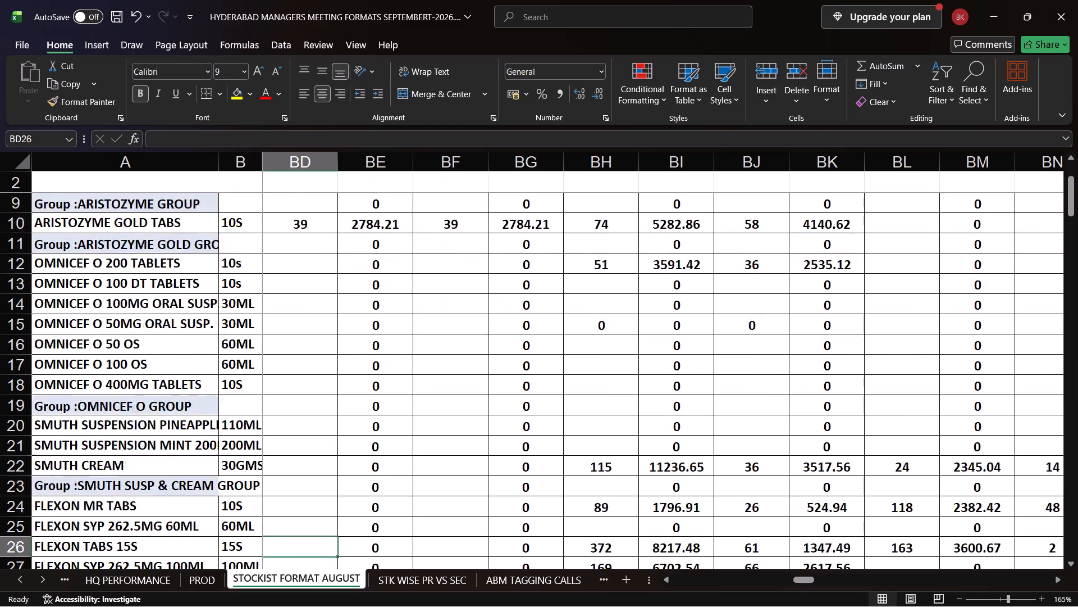
{"action": "key", "text": "Down"}
{"action": "key", "text": "Down"}
{"action": "key", "text": "Down"}
{"action": "key", "text": "Down"}
{"action": "key", "text": "Down"}
{"action": "key", "text": "Down"}
{"action": "key", "text": "Down"}
{"action": "key", "text": "Down"}
{"action": "key", "text": "Down"}
{"action": "key", "text": "Down"}
{"action": "key", "text": "Down"}
{"action": "key", "text": "Down"}
{"action": "key", "text": "Down"}
{"action": "key", "text": "Down"}
{"action": "key", "text": "Down"}
{"action": "key", "text": "Down"}
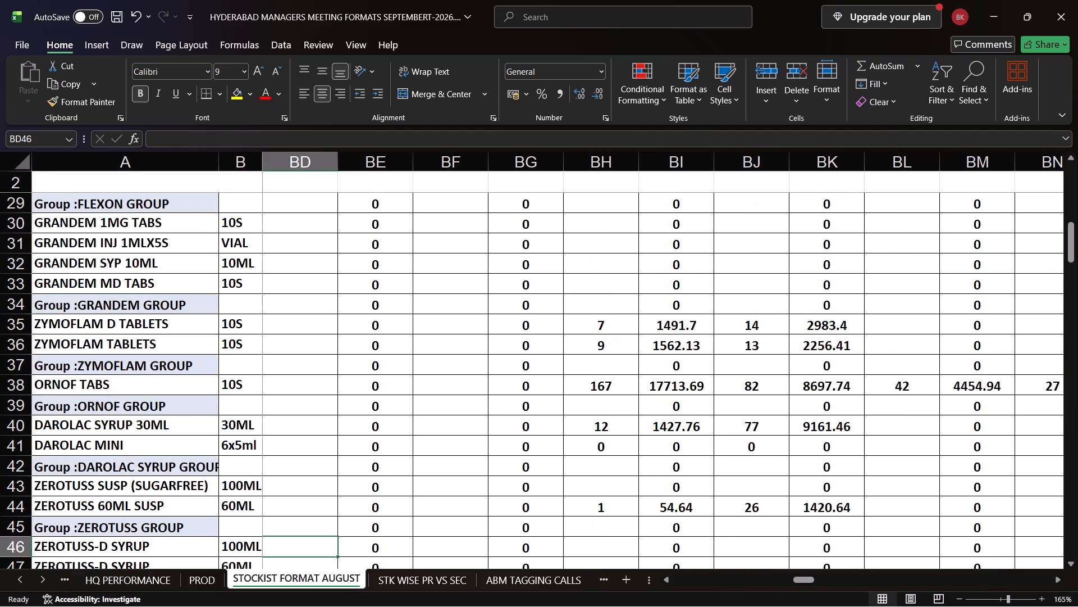
{"action": "key", "text": "Down"}
{"action": "key", "text": "Down"}
{"action": "key", "text": "Down"}
{"action": "key", "text": "Down"}
{"action": "key", "text": "Down"}
{"action": "key", "text": "Down"}
{"action": "key", "text": "Down"}
{"action": "key", "text": "Down"}
{"action": "key", "text": "Down"}
{"action": "key", "text": "Down"}
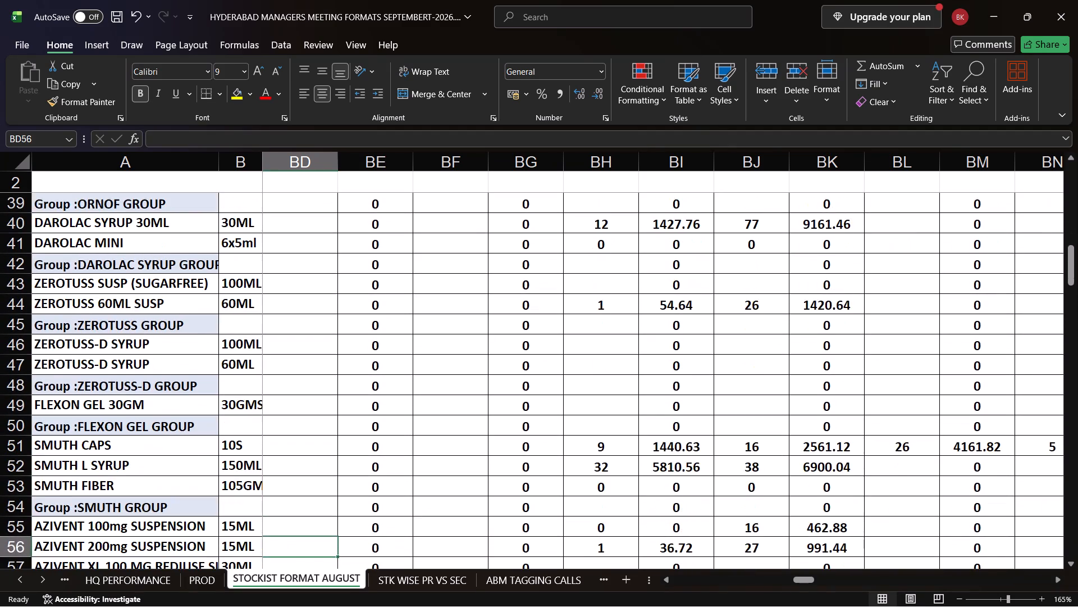
{"action": "key", "text": "Down"}
{"action": "key", "text": "Down"}
{"action": "key", "text": "Up"}
{"action": "key", "text": "Up"}
{"action": "key", "text": "Up"}
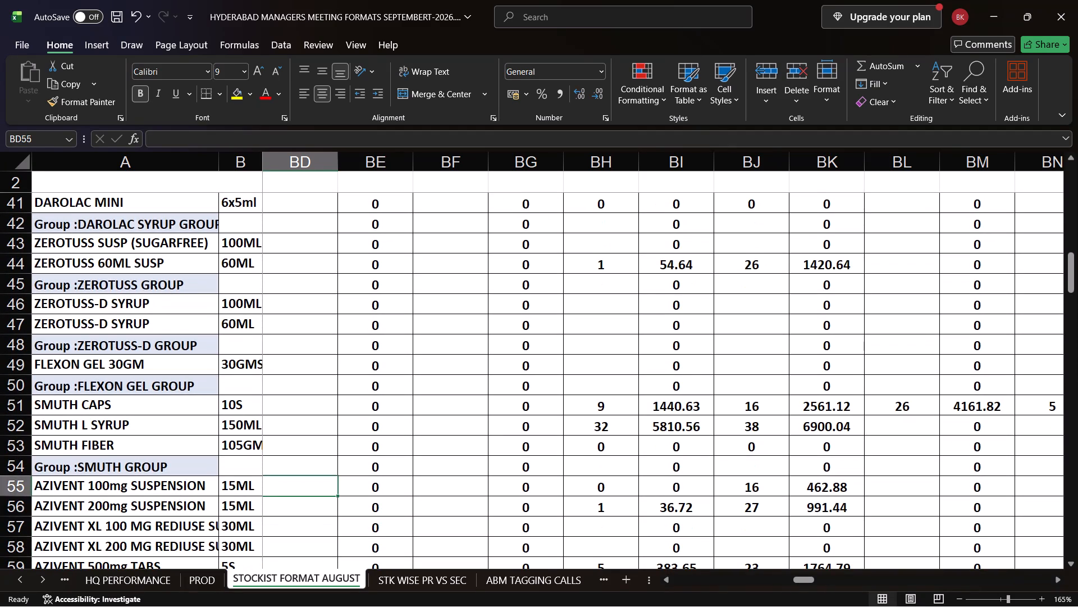
{"action": "key", "text": "0"}
{"action": "key", "text": "Right"}
{"action": "key", "text": "Right"}
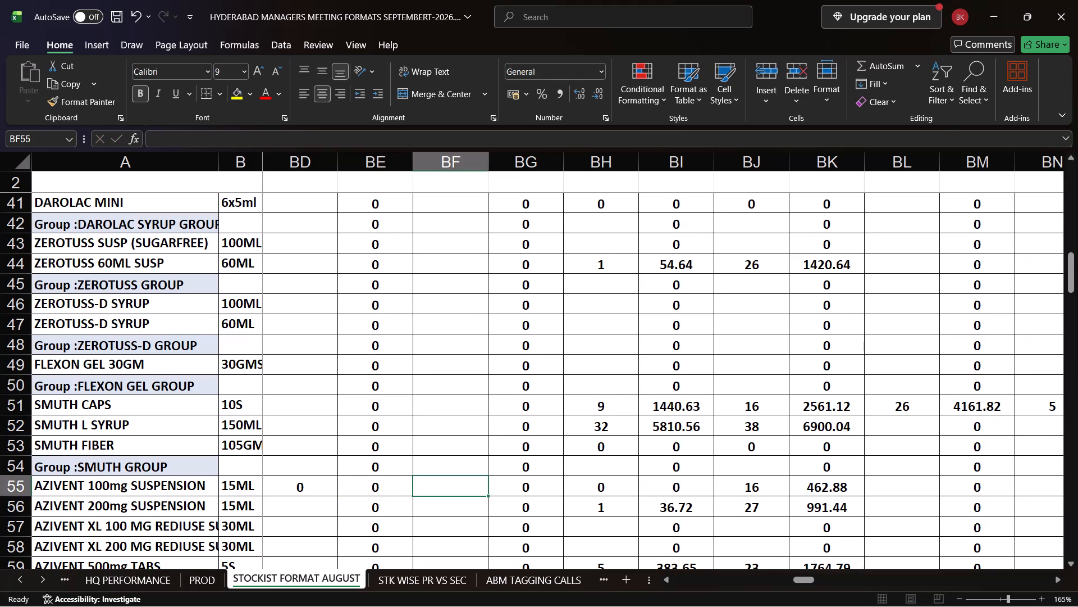
{"action": "type", "text": "26"}
{"action": "key", "text": "Down"}
Enter 4 SEC units and 12 CLOS units for AZIVENT 200mg SUSPENSION under JYOTHI.
{"action": "key", "text": "Left"}
{"action": "key", "text": "Left"}
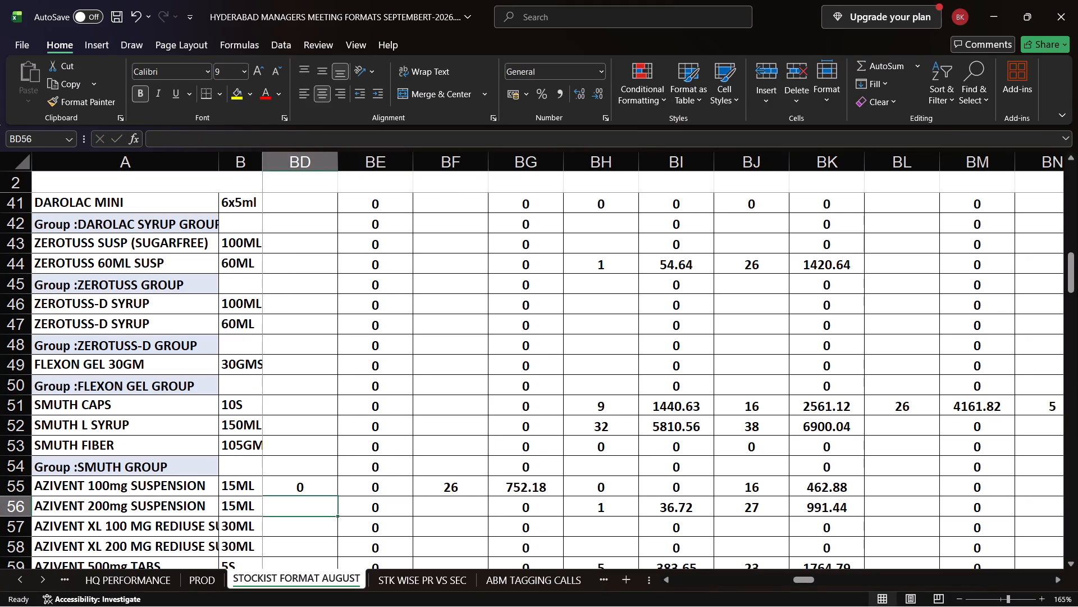
{"action": "key", "text": "4"}
{"action": "key", "text": "Right"}
{"action": "key", "text": "Right"}
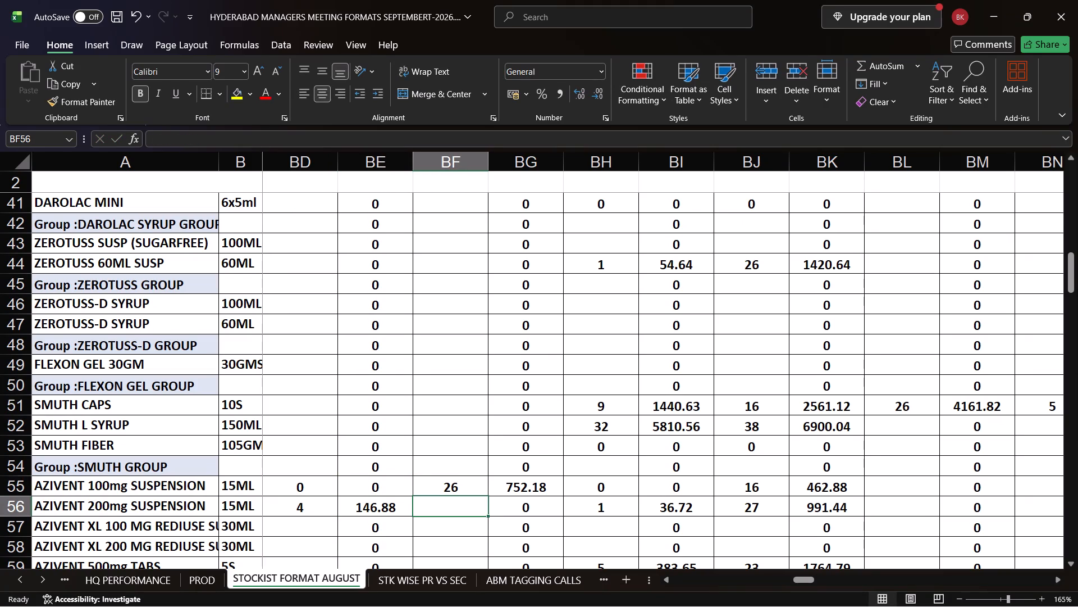
{"action": "type", "text": "12"}
{"action": "key", "text": "Down"}
Enter 0 SEC units and 4 CLOS units for AZIVENT 250mg TABS under JYOTHI.
{"action": "key", "text": "Left"}
{"action": "key", "text": "Left"}
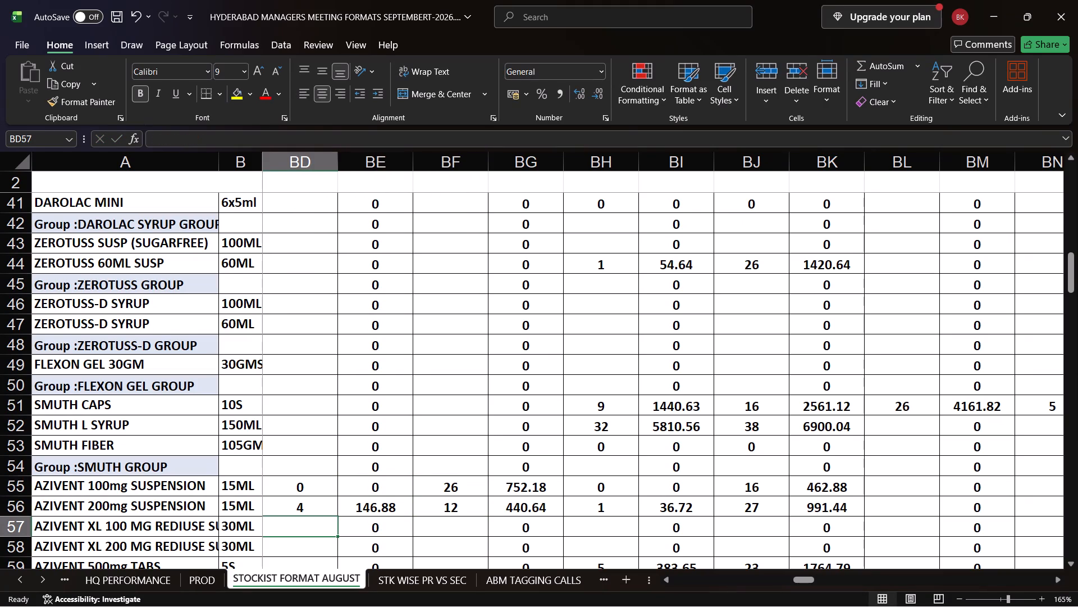
{"action": "key", "text": "Down"}
{"action": "key", "text": "Down"}
{"action": "key", "text": "Down"}
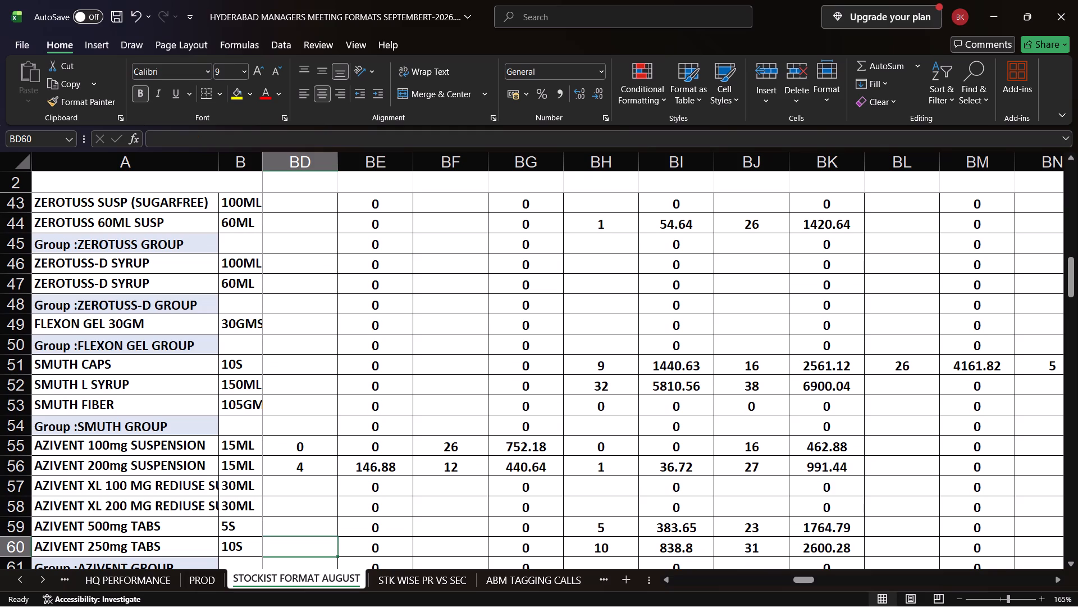
{"action": "key", "text": "0"}
{"action": "key", "text": "Right"}
{"action": "key", "text": "Right"}
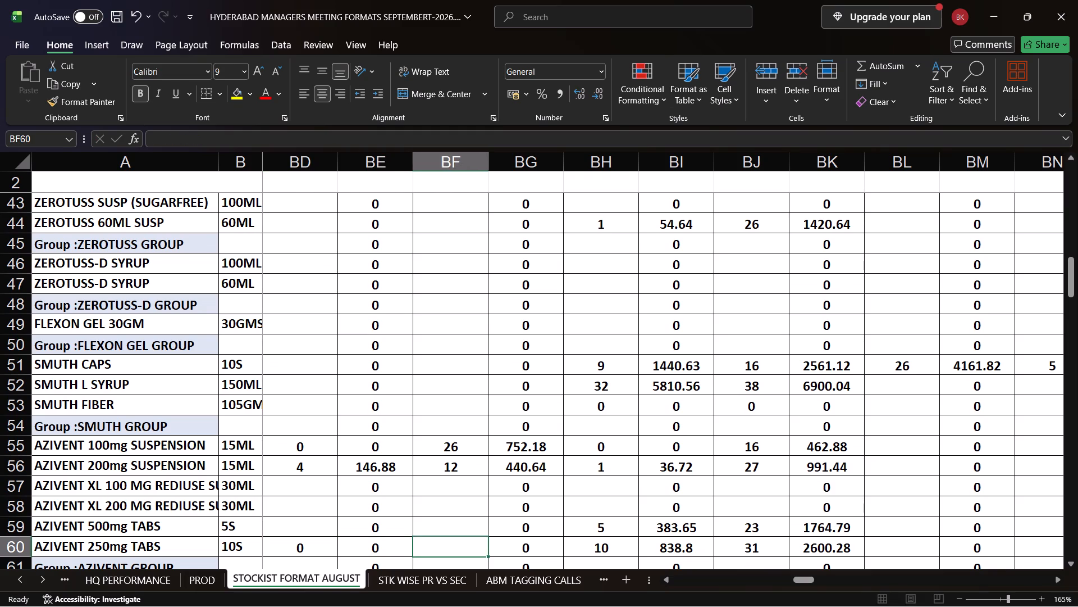
{"action": "key", "text": "4"}
{"action": "key", "text": "Down"}
Enter 2 SEC units and 16 CLOS units for AZIVENT 500mg TABS under JYOTHI.
{"action": "key", "text": "Up"}
{"action": "key", "text": "Up"}
{"action": "key", "text": "Left"}
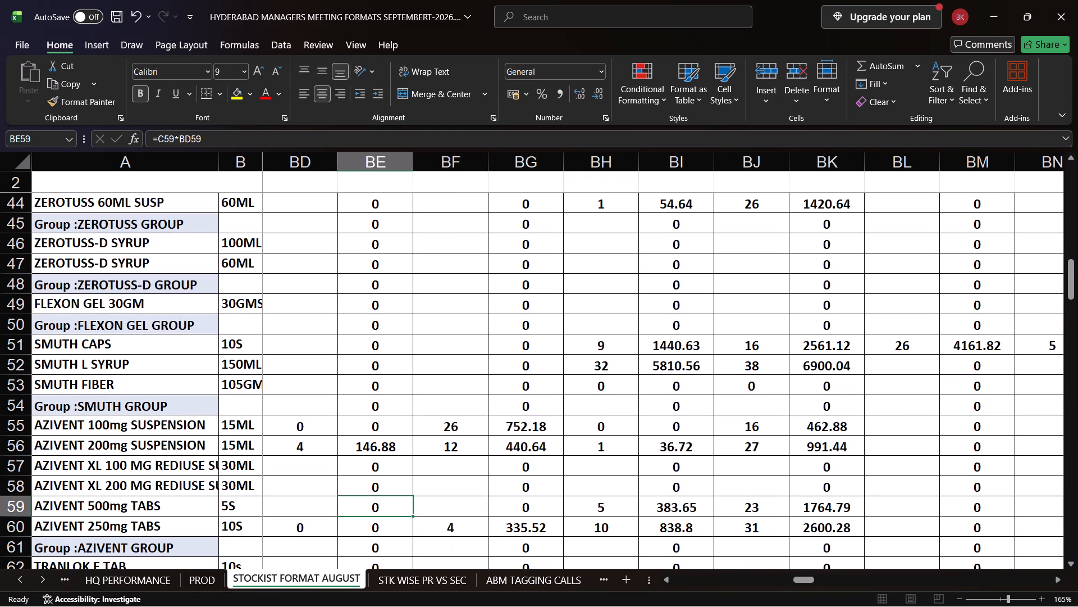
{"action": "key", "text": "Left"}
{"action": "key", "text": "2"}
{"action": "key", "text": "Right"}
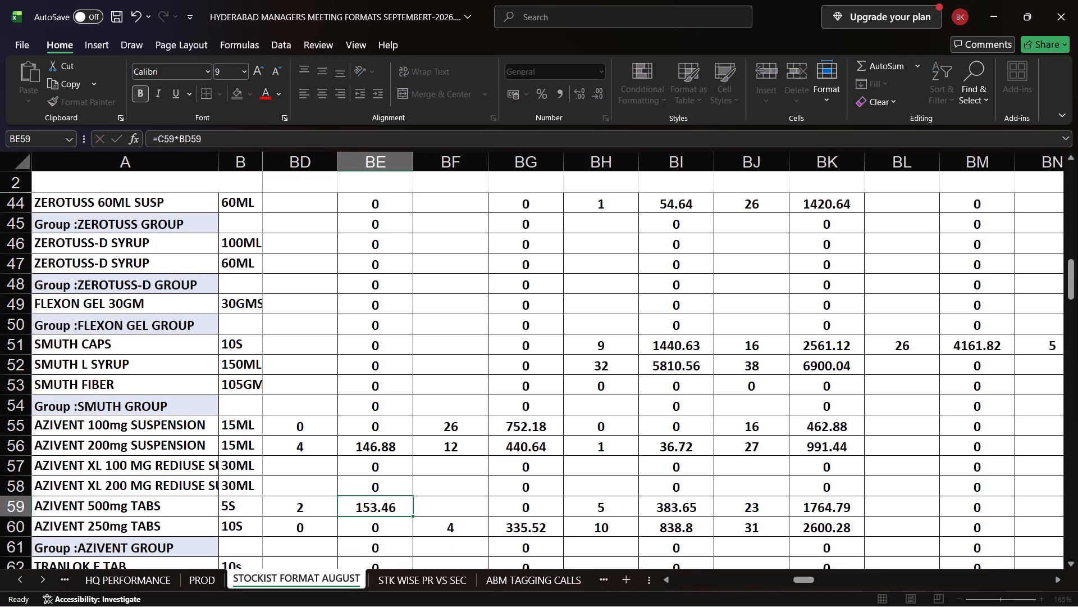
{"action": "key", "text": "Right"}
{"action": "type", "text": "16"}
{"action": "key", "text": "Up"}
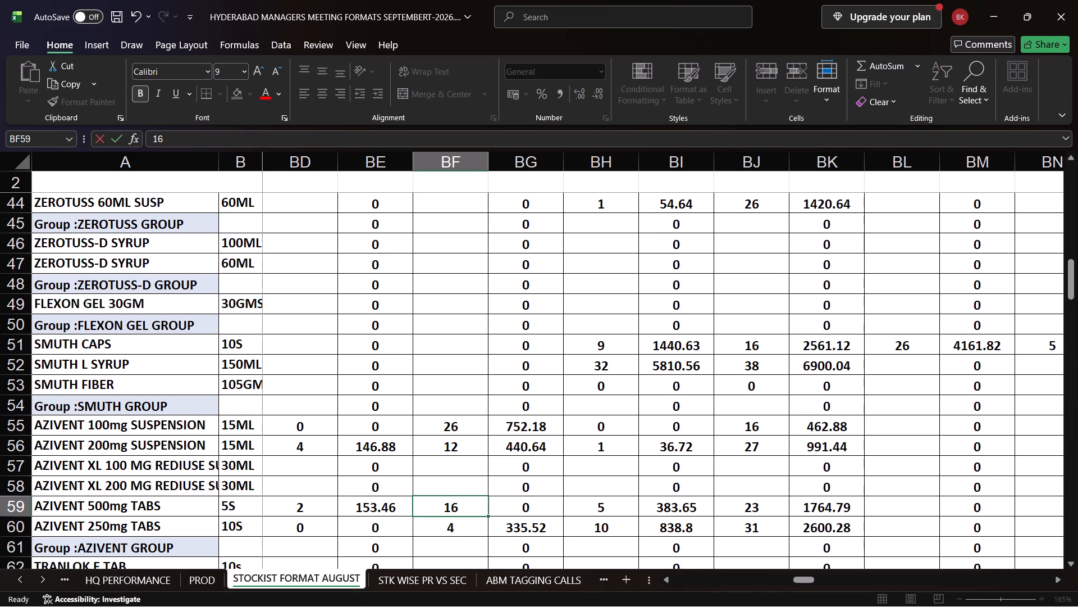
Enter 5 SEC units and 19 CLOS units for the AZIVENT XL 100 MG 30ML row under JYOTHI.
{"action": "key", "text": "Left"}
{"action": "key", "text": "Up"}
{"action": "key", "text": "Left"}
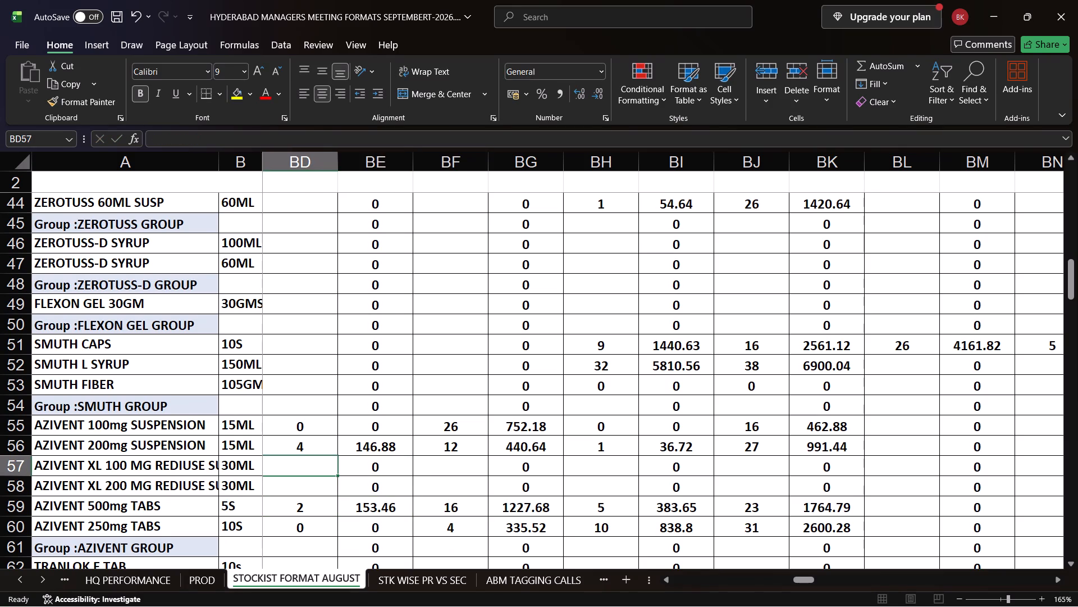
{"action": "key", "text": "Down"}
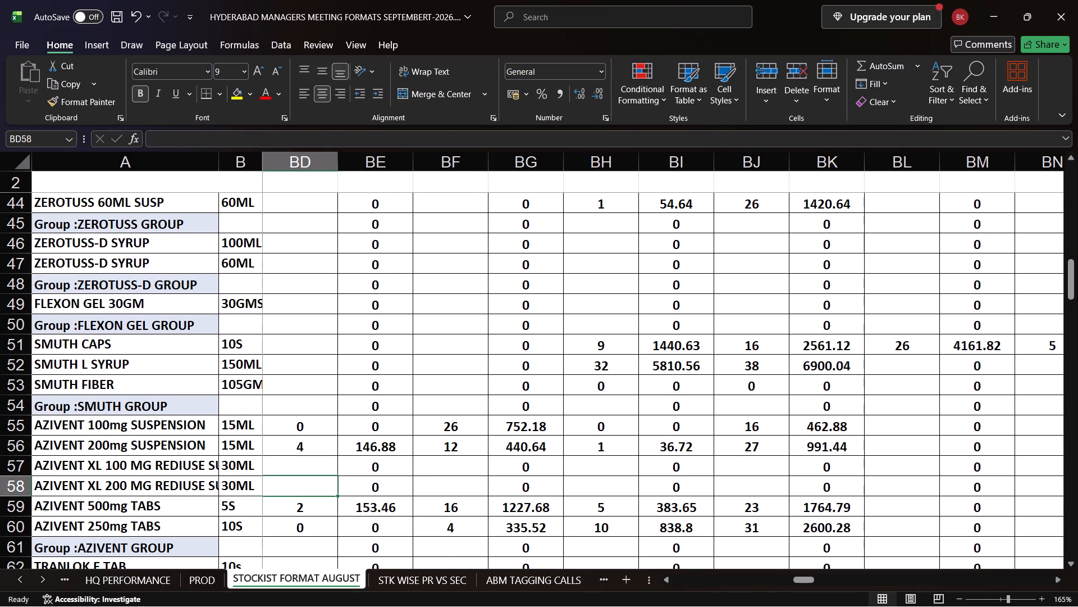
{"action": "key", "text": "Up"}
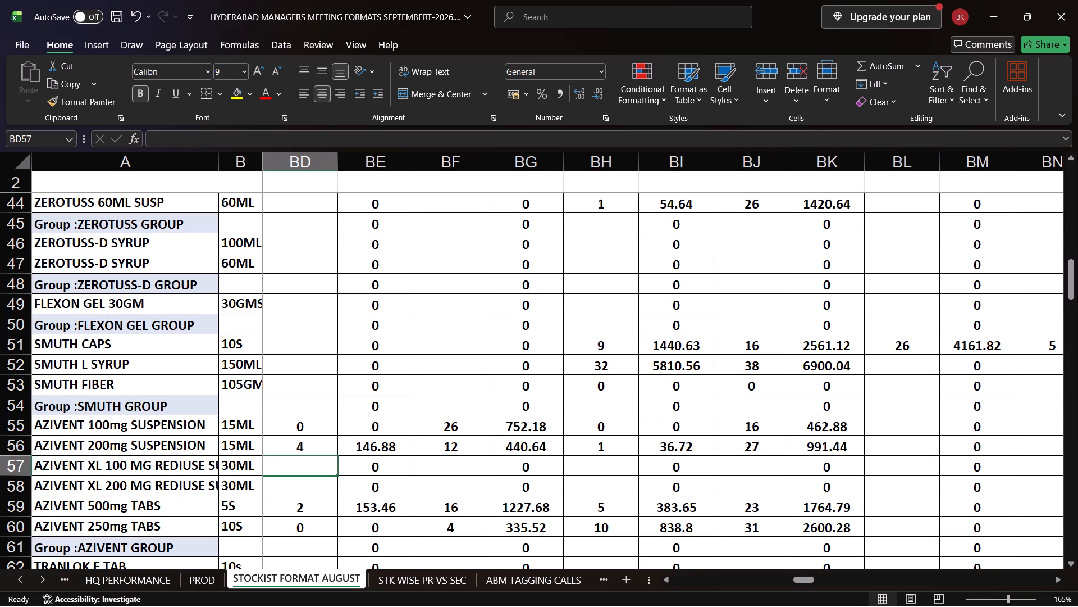
{"action": "key", "text": "5"}
{"action": "key", "text": "Right"}
{"action": "key", "text": "Right"}
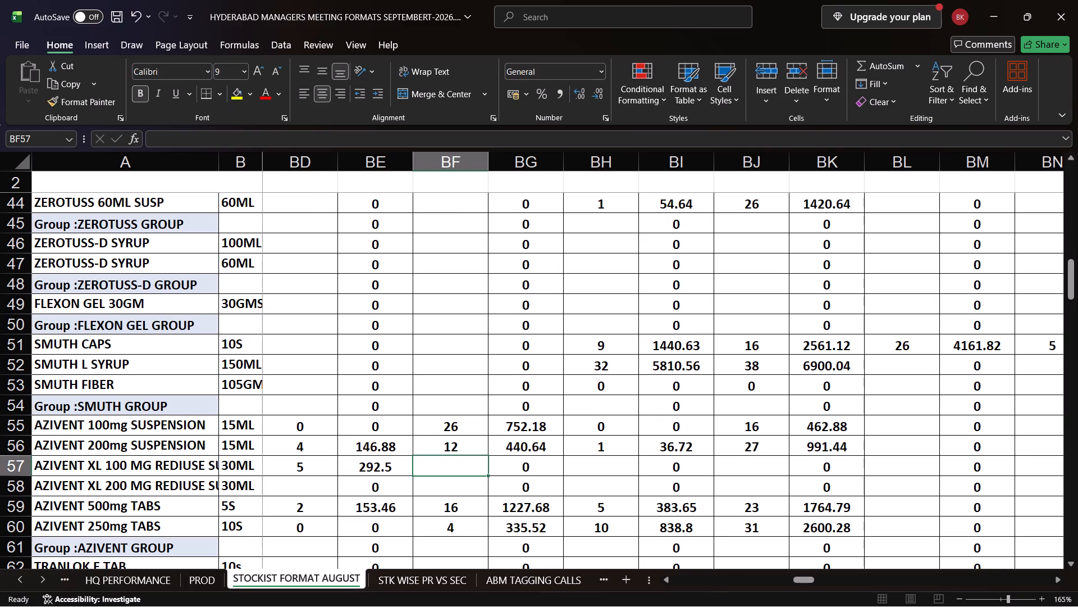
{"action": "type", "text": "19"}
{"action": "key", "text": "Down"}
Enter 3 SEC units and 2 CLOS units for the AZIVENT XL 200 MG 30ML row under JYOTHI.
{"action": "key", "text": "Left"}
{"action": "key", "text": "Left"}
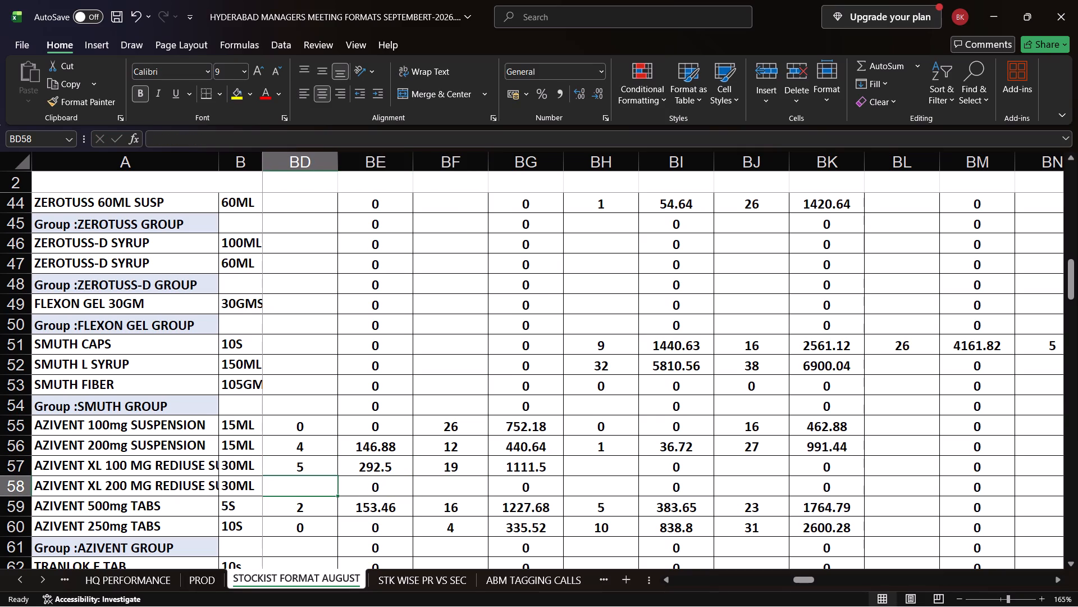
{"action": "key", "text": "3"}
{"action": "key", "text": "Right"}
{"action": "key", "text": "Right"}
{"action": "key", "text": "2"}
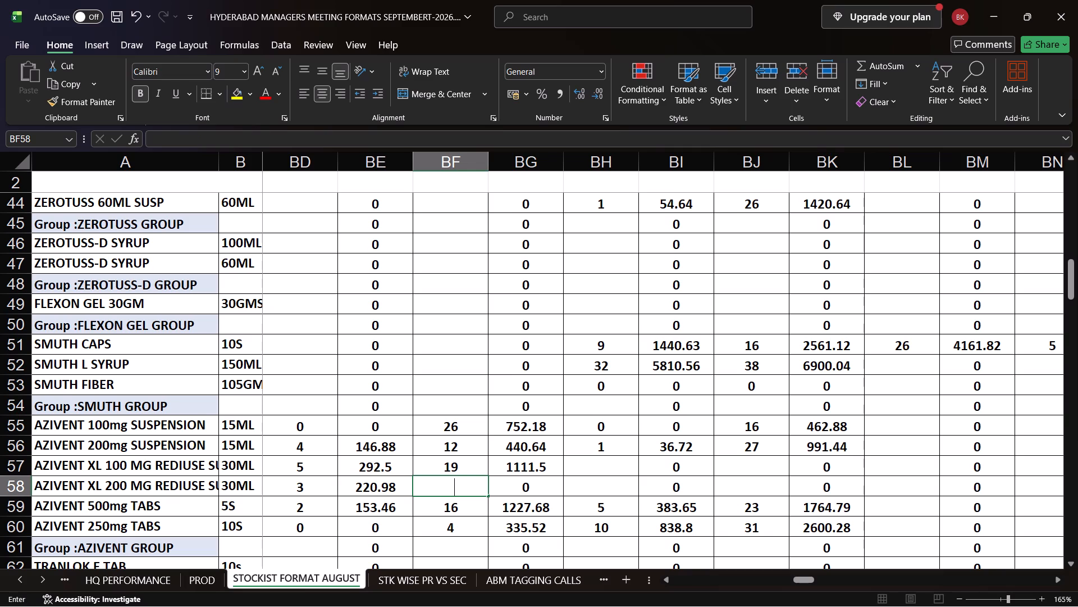
{"action": "key", "text": "Down"}
Look through the JYOTHI product rows between SMUTH L SYRUP and the BOSPI group for products still without units.
{"action": "key", "text": "Up"}
{"action": "key", "text": "Up"}
{"action": "key", "text": "Up"}
{"action": "key", "text": "Up"}
{"action": "key", "text": "Up"}
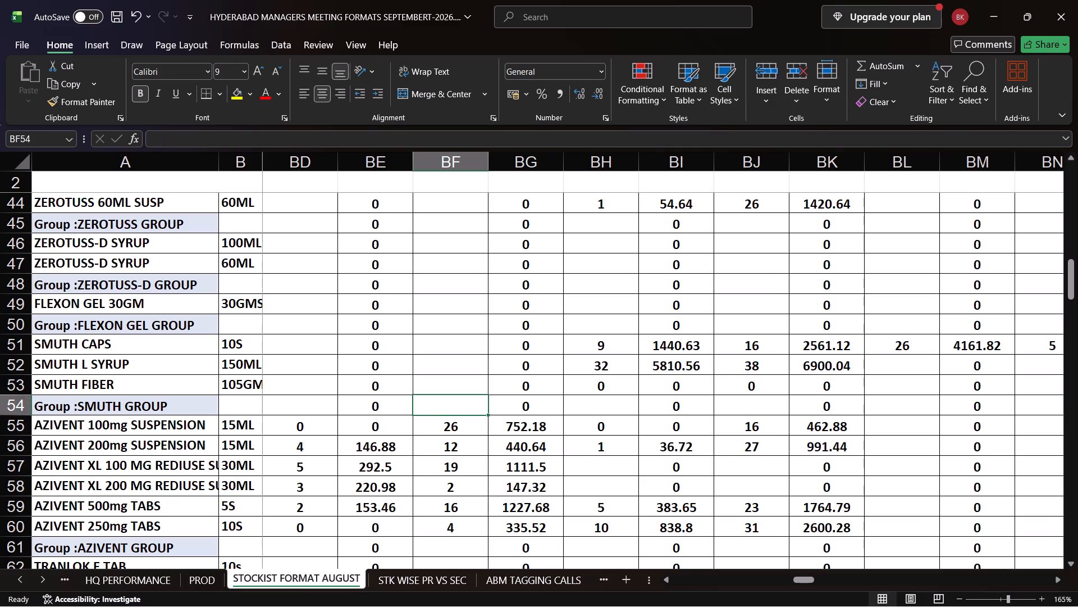
{"action": "key", "text": "Left"}
{"action": "key", "text": "Left"}
{"action": "key", "text": "Up"}
{"action": "key", "text": "Down"}
{"action": "key", "text": "Down"}
{"action": "key", "text": "Down"}
{"action": "key", "text": "Down"}
{"action": "key", "text": "Down"}
{"action": "key", "text": "Down"}
{"action": "key", "text": "Down"}
{"action": "key", "text": "Down"}
{"action": "key", "text": "Down"}
{"action": "key", "text": "Down"}
{"action": "key", "text": "Down"}
{"action": "key", "text": "Down"}
{"action": "key", "text": "Down"}
{"action": "key", "text": "Down"}
{"action": "key", "text": "Down"}
{"action": "key", "text": "Down"}
{"action": "key", "text": "Down"}
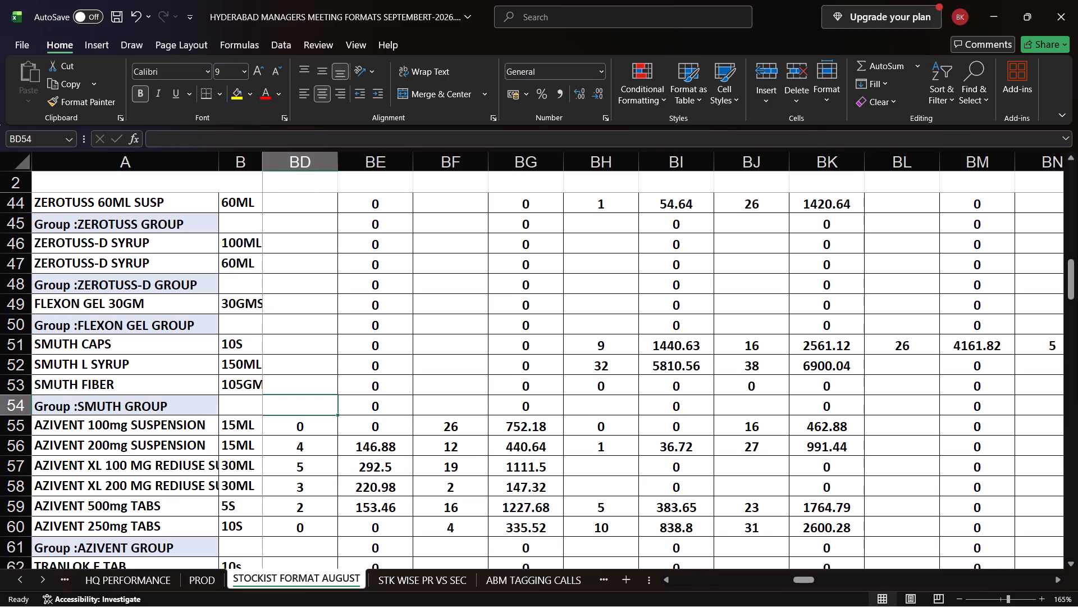
{"action": "key", "text": "Down"}
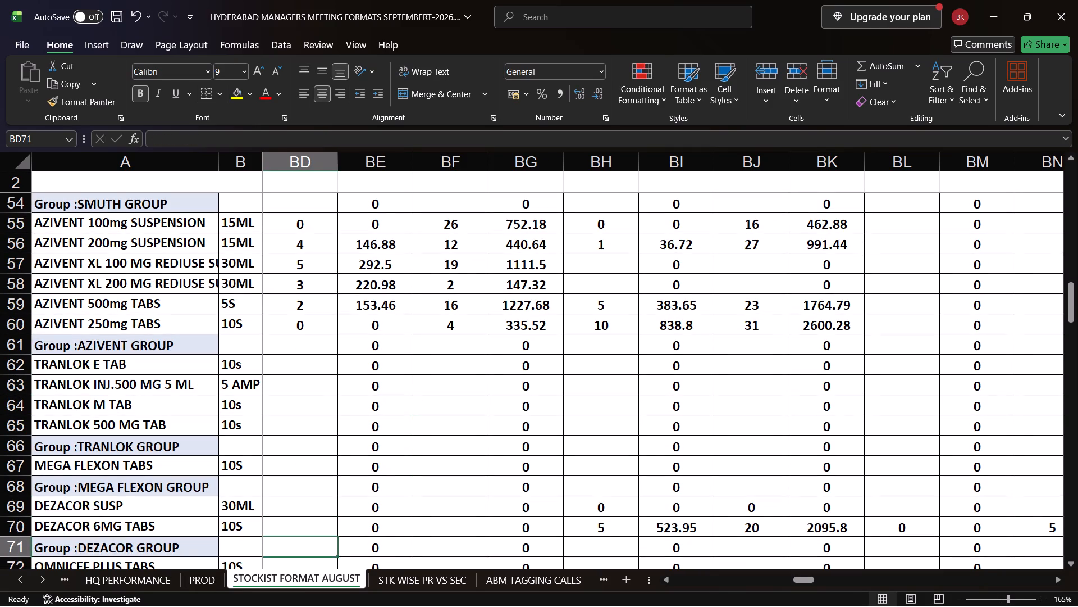
{"action": "key", "text": "Up"}
{"action": "key", "text": "Down"}
{"action": "key", "text": "Down"}
{"action": "key", "text": "Down"}
{"action": "key", "text": "Down"}
{"action": "key", "text": "Down"}
{"action": "key", "text": "Down"}
{"action": "key", "text": "Down"}
{"action": "key", "text": "Down"}
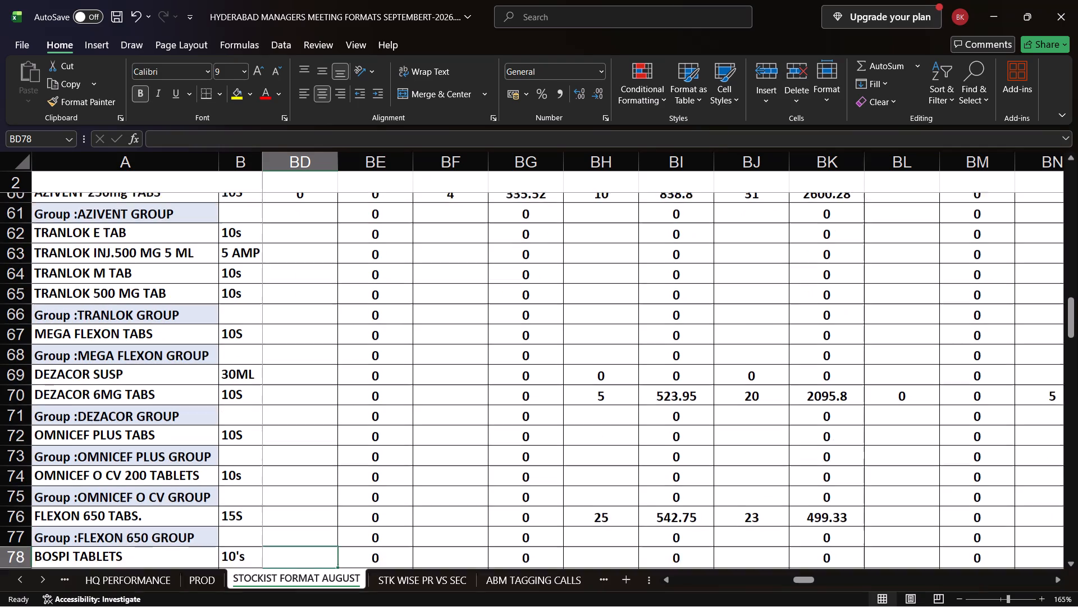
{"action": "key", "text": "Down"}
{"action": "key", "text": "Up"}
{"action": "key", "text": "Up"}
{"action": "key", "text": "Up"}
{"action": "key", "text": "Up"}
{"action": "key", "text": "Up"}
{"action": "key", "text": "Up"}
{"action": "key", "text": "Up"}
{"action": "key", "text": "Up"}
{"action": "key", "text": "Up"}
{"action": "key", "text": "Up"}
{"action": "key", "text": "Up"}
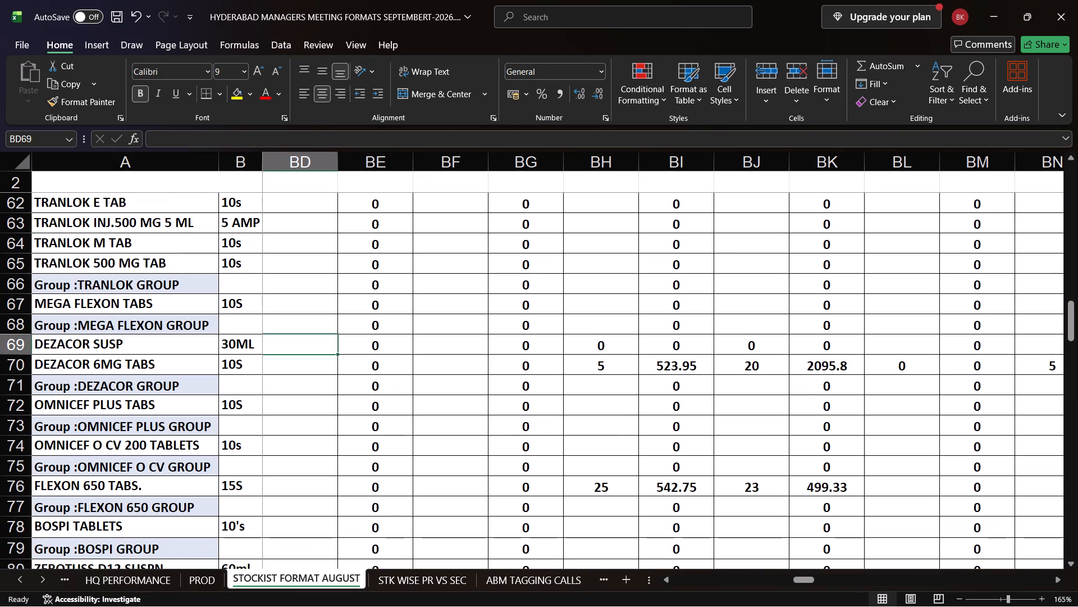
{"action": "key", "text": "Up"}
{"action": "key", "text": "Up"}
{"action": "key", "text": "Up"}
{"action": "key", "text": "Up"}
{"action": "key", "text": "Up"}
{"action": "key", "text": "Up"}
{"action": "key", "text": "Up"}
{"action": "key", "text": "Up"}
{"action": "key", "text": "Up"}
{"action": "key", "text": "Up"}
{"action": "key", "text": "Up"}
{"action": "key", "text": "Up"}
{"action": "key", "text": "Up"}
{"action": "key", "text": "Up"}
{"action": "key", "text": "Up"}
{"action": "key", "text": "Up"}
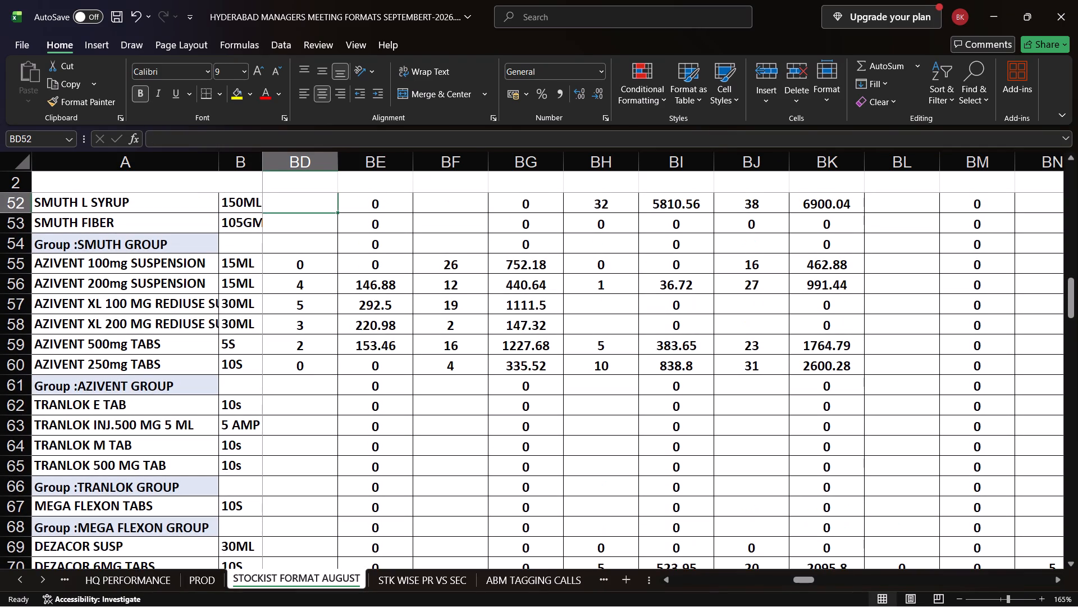
Enter 21 SEC units and 21 CLOS units for DEZACOR SUSP 30ML under JYOTHI.
{"action": "key", "text": "Down"}
{"action": "key", "text": "Down"}
{"action": "key", "text": "Down"}
{"action": "key", "text": "Down"}
{"action": "key", "text": "Down"}
{"action": "key", "text": "Down"}
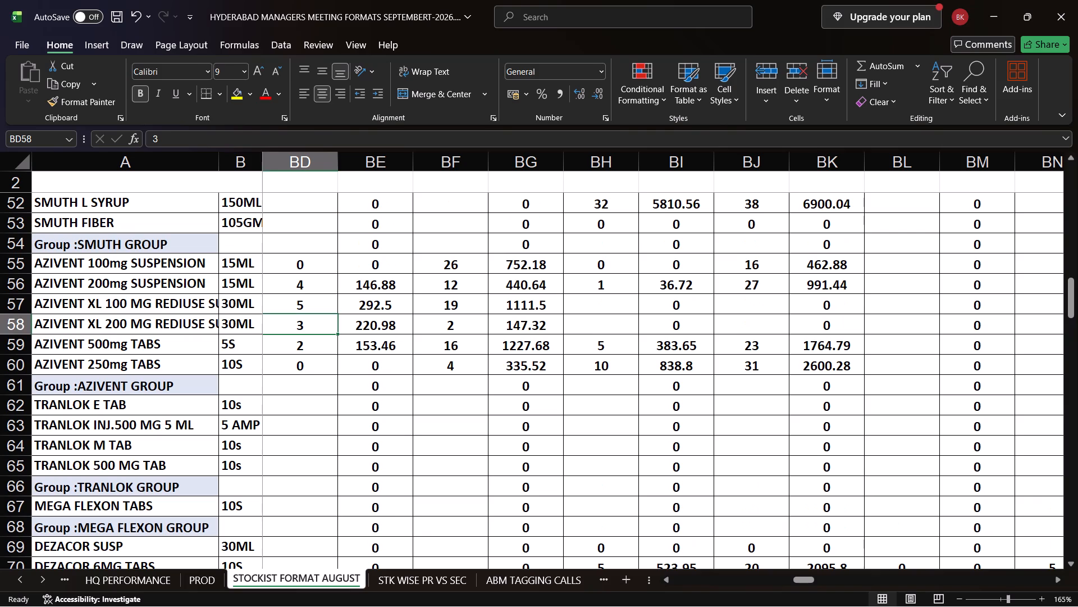
{"action": "key", "text": "Down"}
{"action": "key", "text": "Down"}
{"action": "key", "text": "Down"}
{"action": "key", "text": "Down"}
{"action": "key", "text": "Down"}
{"action": "key", "text": "Down"}
{"action": "key", "text": "Down"}
{"action": "key", "text": "Down"}
{"action": "key", "text": "Down"}
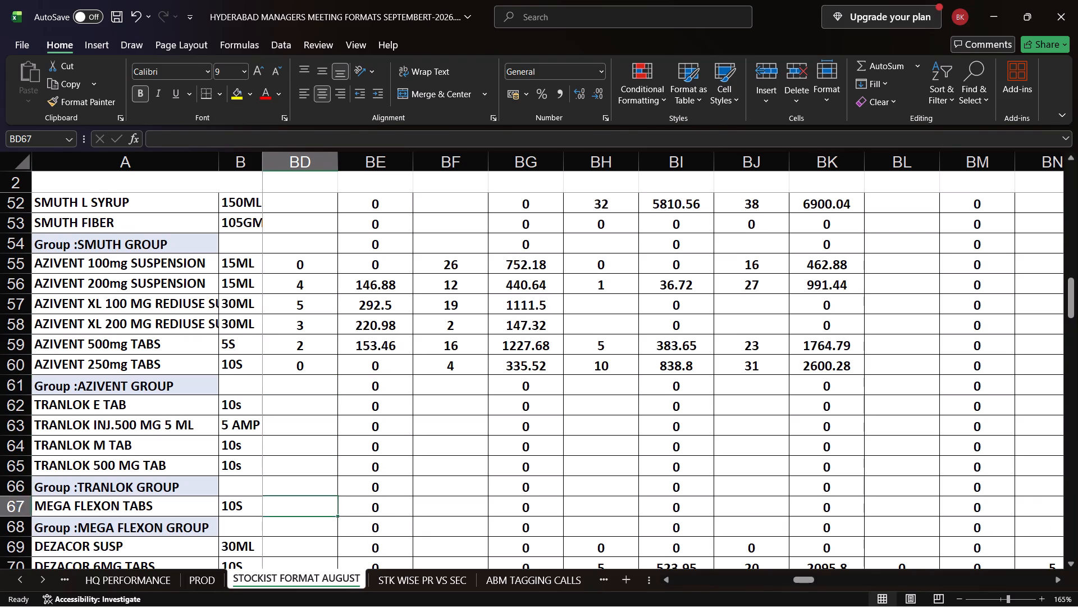
{"action": "key", "text": "Down"}
{"action": "key", "text": "Down"}
{"action": "type", "text": "21"}
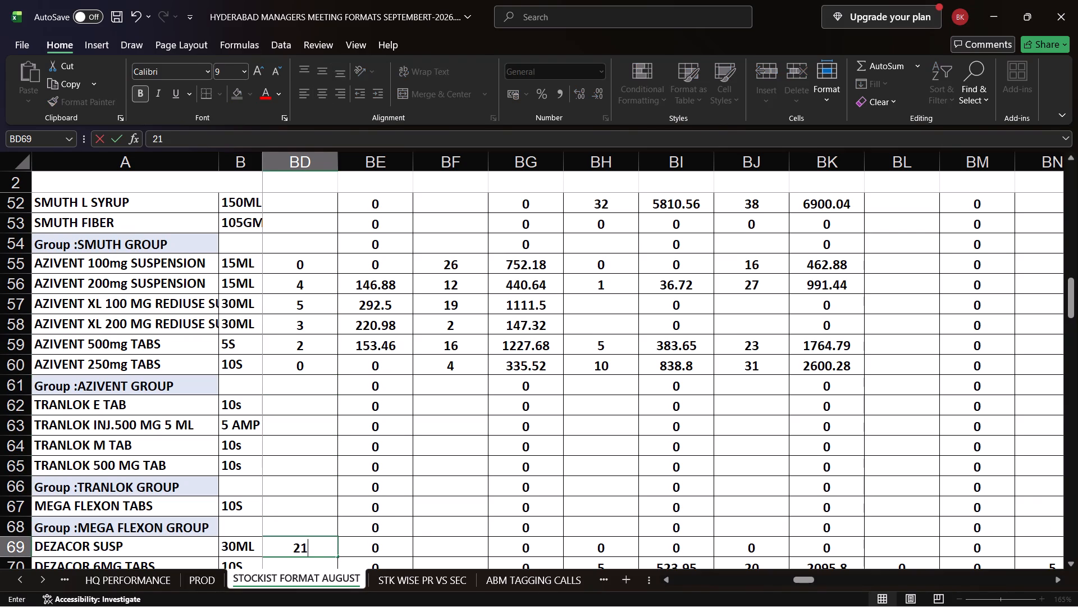
{"action": "key", "text": "Right"}
{"action": "key", "text": "Right"}
{"action": "type", "text": "21"}
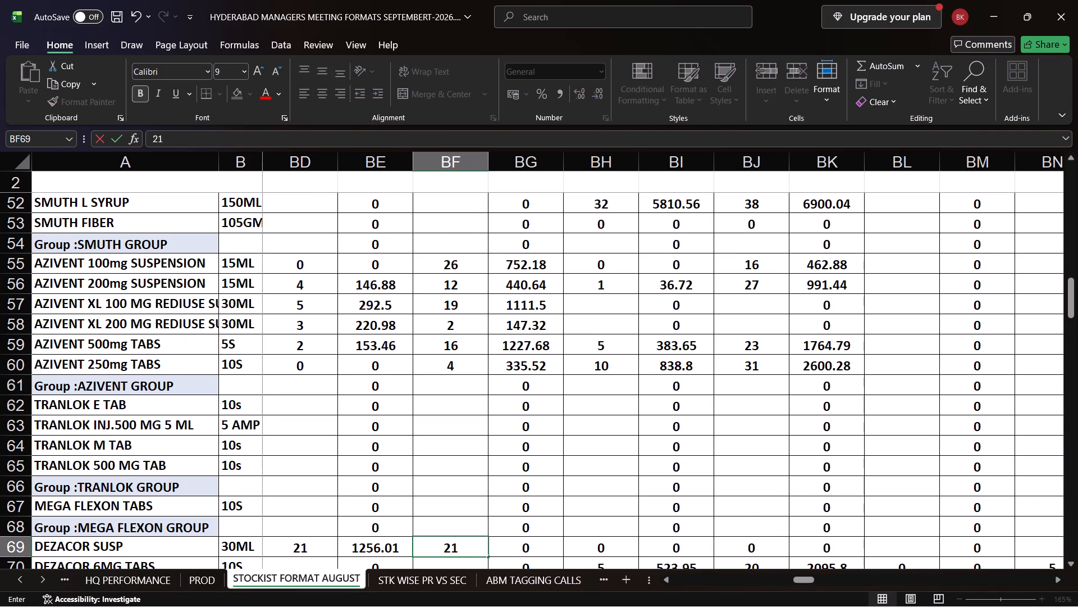
{"action": "key", "text": "Up"}
Enter 6 SEC units and 15 CLOS units for DEZACOR 6MG TABS under JYOTHI.
{"action": "key", "text": "Left"}
{"action": "key", "text": "Left"}
{"action": "key", "text": "Down"}
{"action": "key", "text": "Down"}
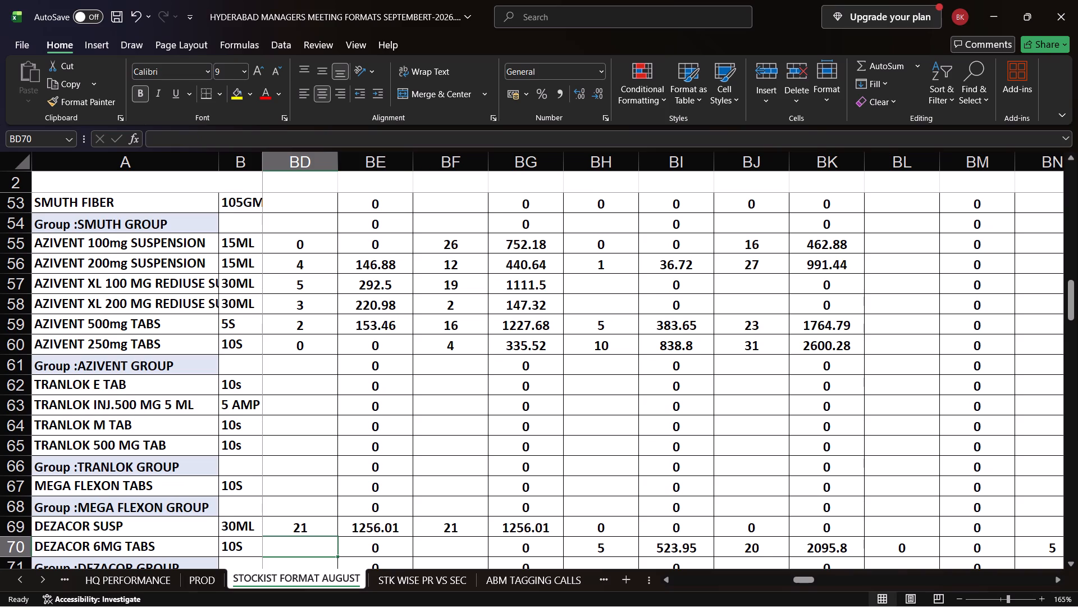
{"action": "key", "text": "6"}
{"action": "key", "text": "Right"}
{"action": "key", "text": "Right"}
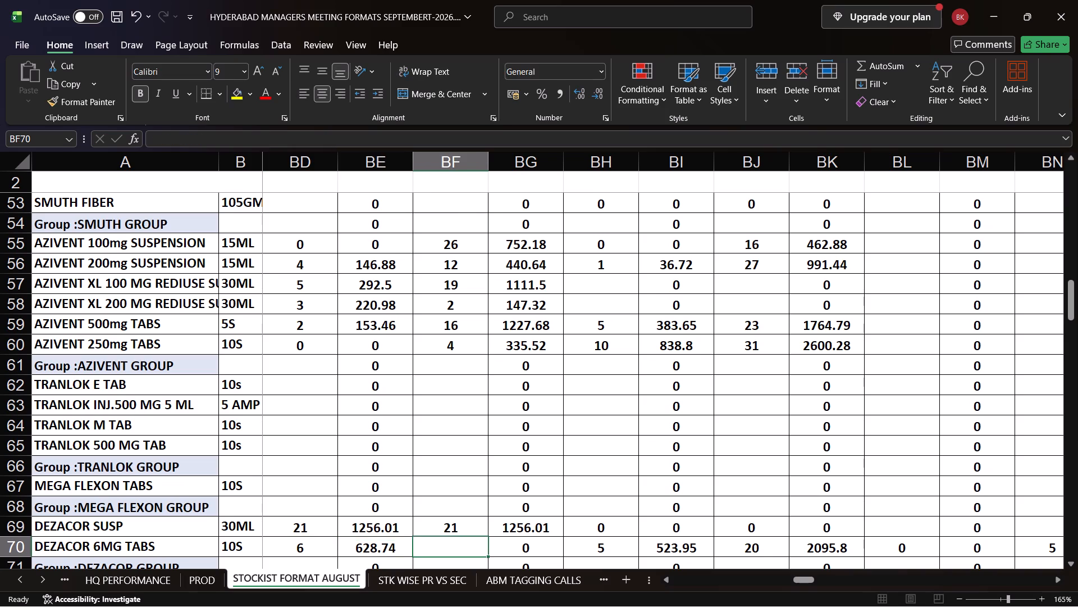
{"action": "type", "text": "15"}
{"action": "key", "text": "Up"}
Enter 57 SEC units and 123 CLOS units for FLEXON 650 TABS under JYOTHI.
{"action": "key", "text": "Up"}
{"action": "key", "text": "Left"}
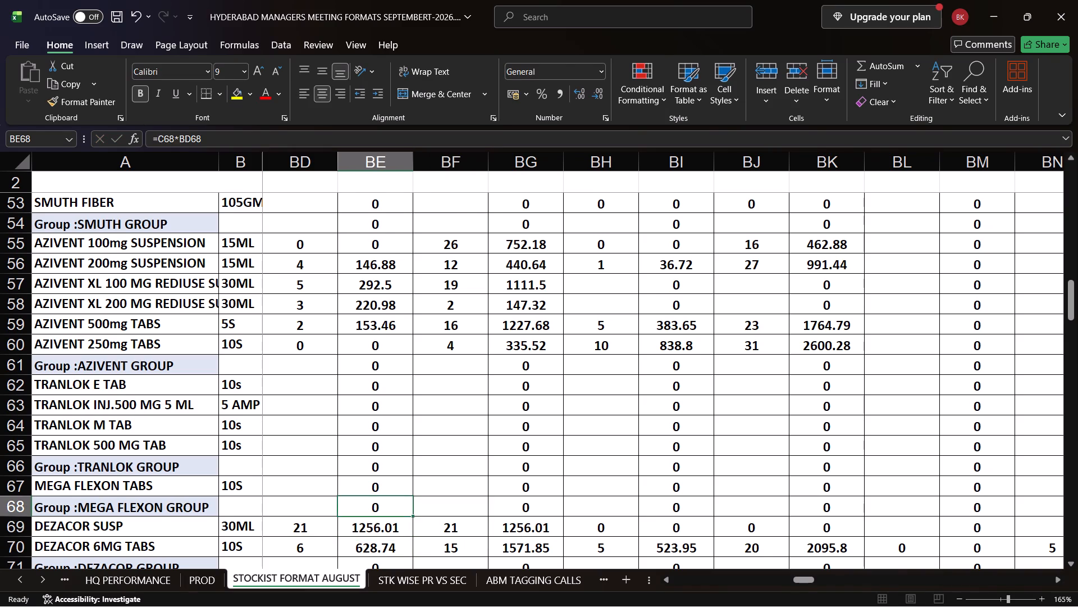
{"action": "key", "text": "Left"}
{"action": "key", "text": "Down"}
{"action": "key", "text": "Down"}
{"action": "key", "text": "Down"}
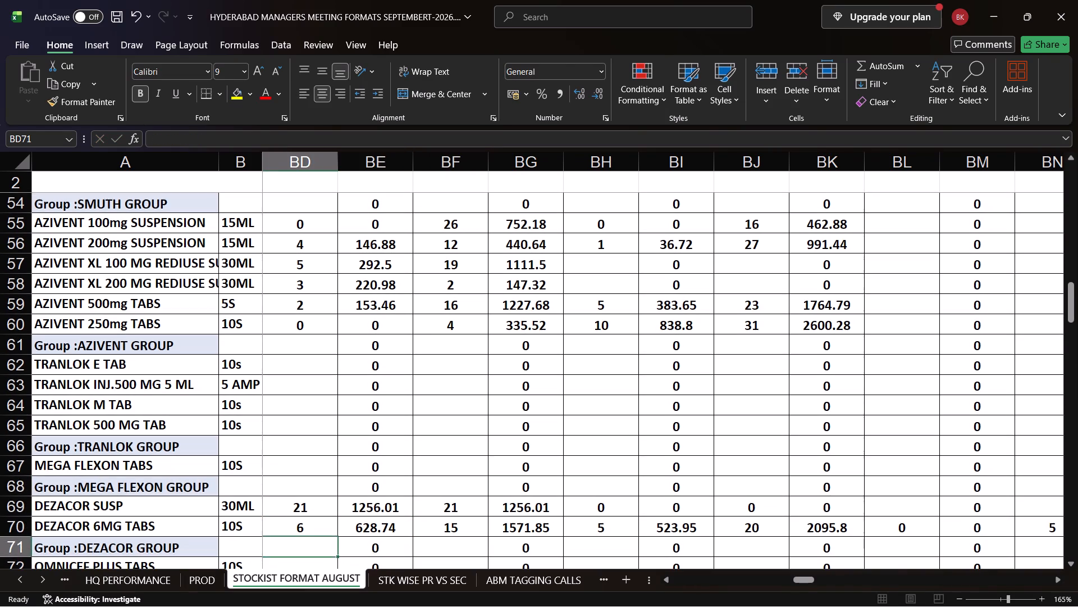
{"action": "key", "text": "Down"}
{"action": "key", "text": "Down"}
{"action": "key", "text": "Down"}
{"action": "key", "text": "Down"}
{"action": "key", "text": "Down"}
{"action": "key", "text": "Down"}
{"action": "key", "text": "Down"}
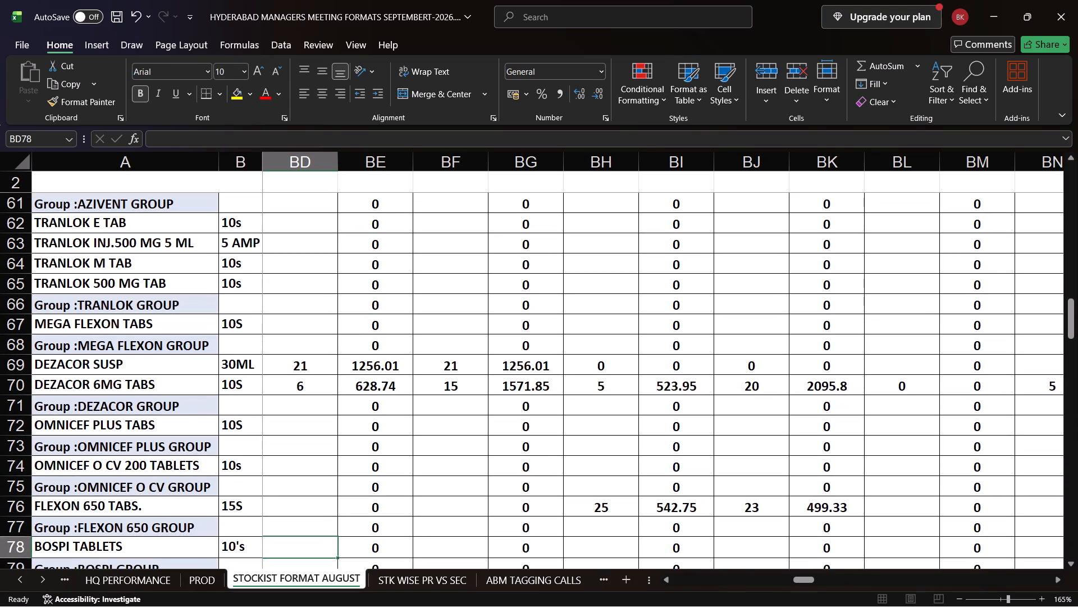
{"action": "key", "text": "Up"}
{"action": "key", "text": "Up"}
{"action": "type", "text": "57"}
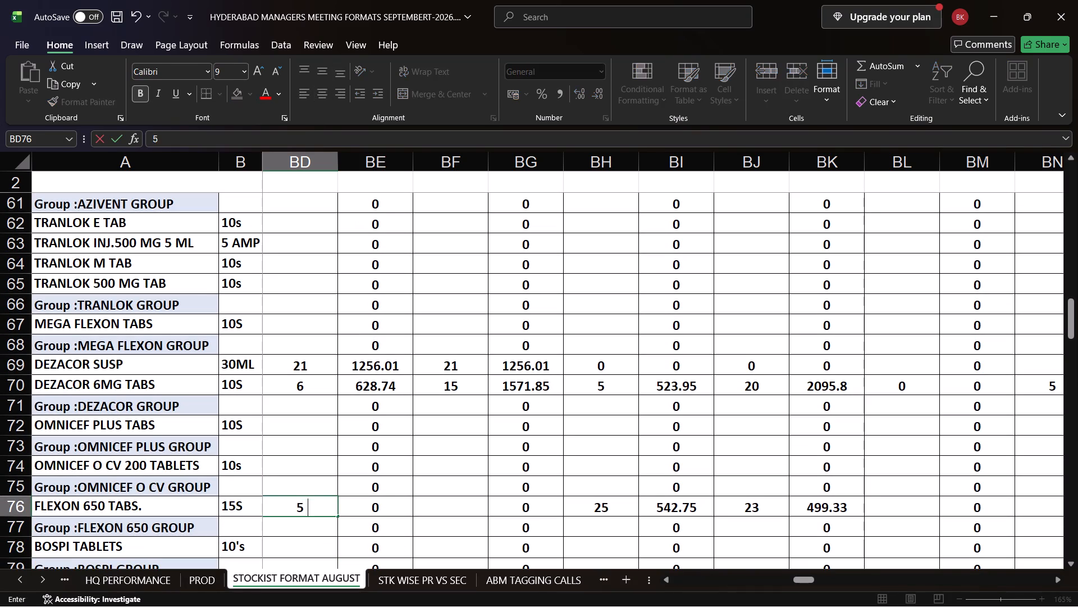
{"action": "key", "text": "Right"}
{"action": "key", "text": "Right"}
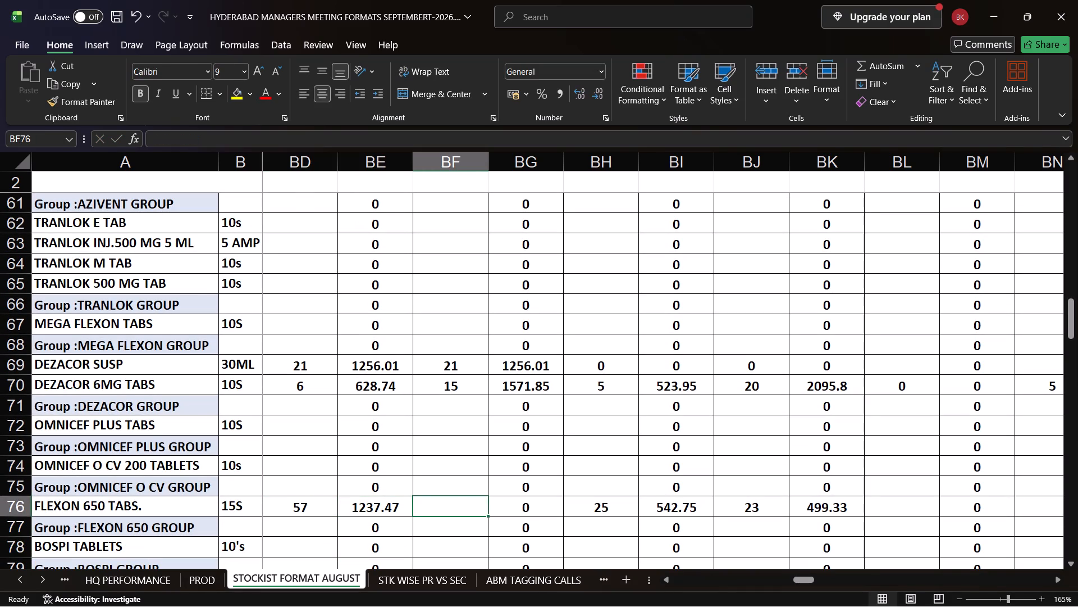
{"action": "type", "text": "123"}
{"action": "key", "text": "Up"}
Look through the JYOTHI product rows from FLEXON 650 TABS to the TOTAL row and back up to DAROLAC MINI for products still without units.
{"action": "key", "text": "Left"}
{"action": "key", "text": "Left"}
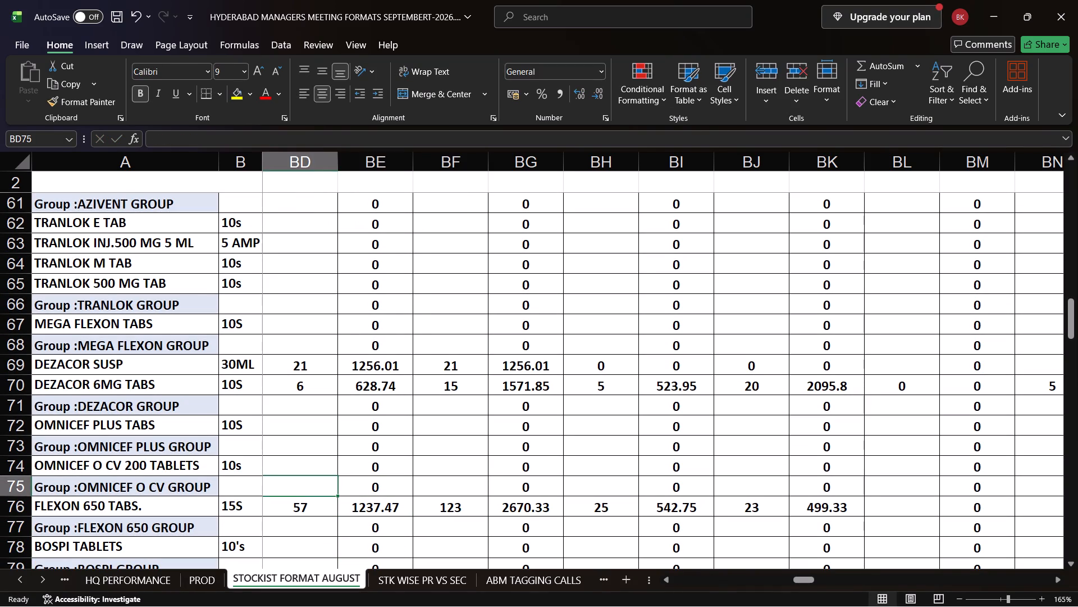
{"action": "key", "text": "Down"}
{"action": "key", "text": "Down"}
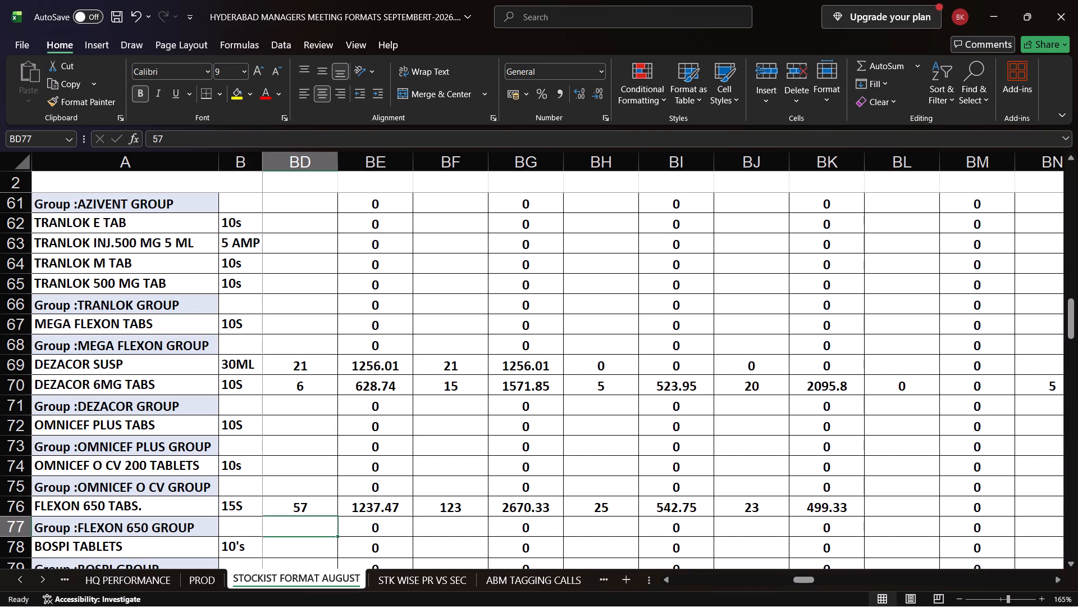
{"action": "key", "text": "Down"}
{"action": "key", "text": "Down"}
{"action": "key", "text": "Down"}
{"action": "key", "text": "Down"}
{"action": "key", "text": "Down"}
{"action": "key", "text": "Down"}
{"action": "key", "text": "Up"}
{"action": "key", "text": "Up"}
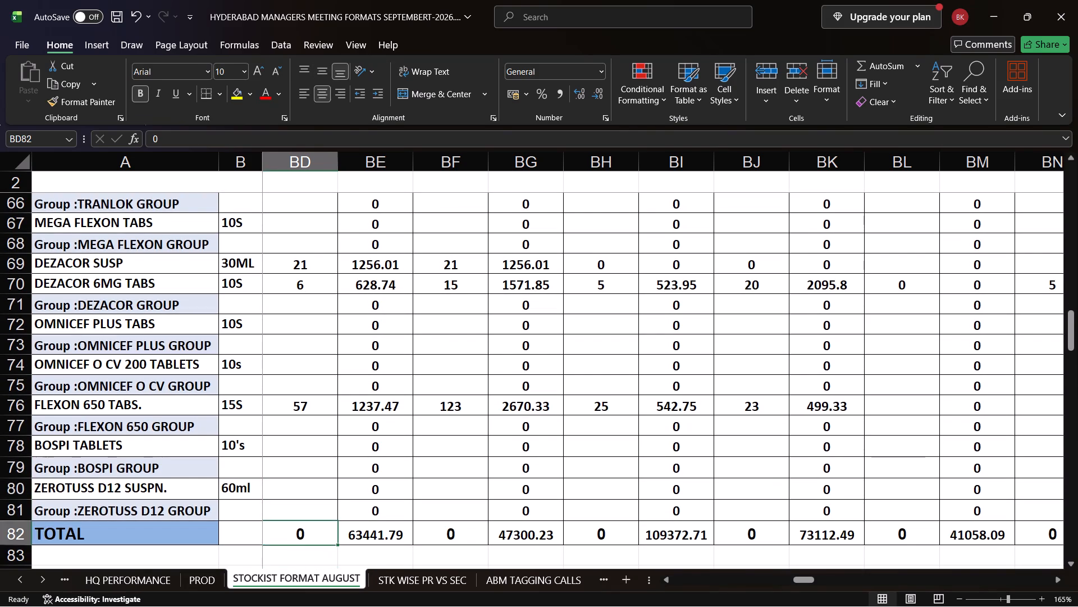
{"action": "key", "text": "Up"}
{"action": "key", "text": "Up"}
{"action": "key", "text": "Up"}
{"action": "key", "text": "Up"}
{"action": "key", "text": "Up"}
{"action": "key", "text": "Up"}
{"action": "key", "text": "Up"}
{"action": "key", "text": "Up"}
{"action": "key", "text": "Up"}
{"action": "key", "text": "Up"}
{"action": "key", "text": "Up"}
{"action": "key", "text": "Up"}
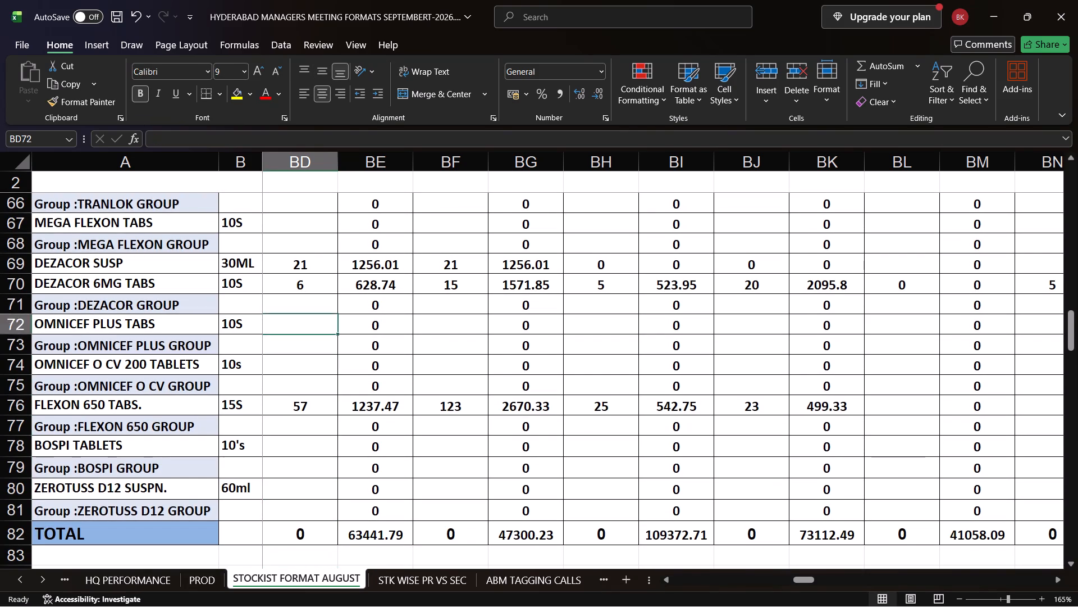
{"action": "key", "text": "Up"}
{"action": "key", "text": "Up"}
{"action": "key", "text": "Up"}
{"action": "key", "text": "Up"}
{"action": "key", "text": "Up"}
{"action": "key", "text": "Up"}
{"action": "key", "text": "Up"}
{"action": "key", "text": "Up"}
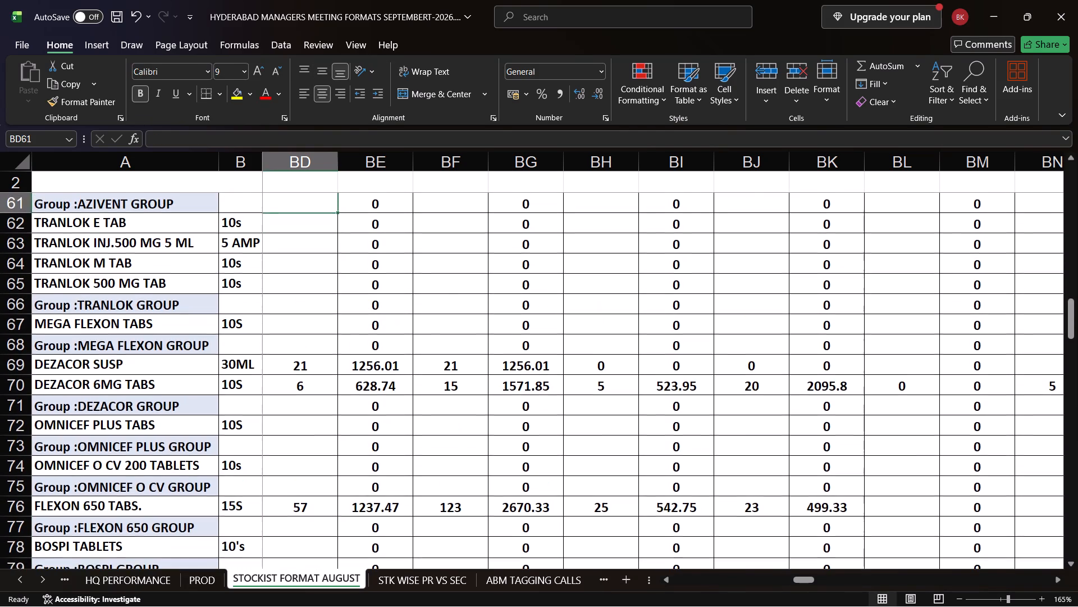
{"action": "key", "text": "Up"}
{"action": "key", "text": "Up"}
{"action": "key", "text": "Up"}
{"action": "key", "text": "Up"}
{"action": "key", "text": "Up"}
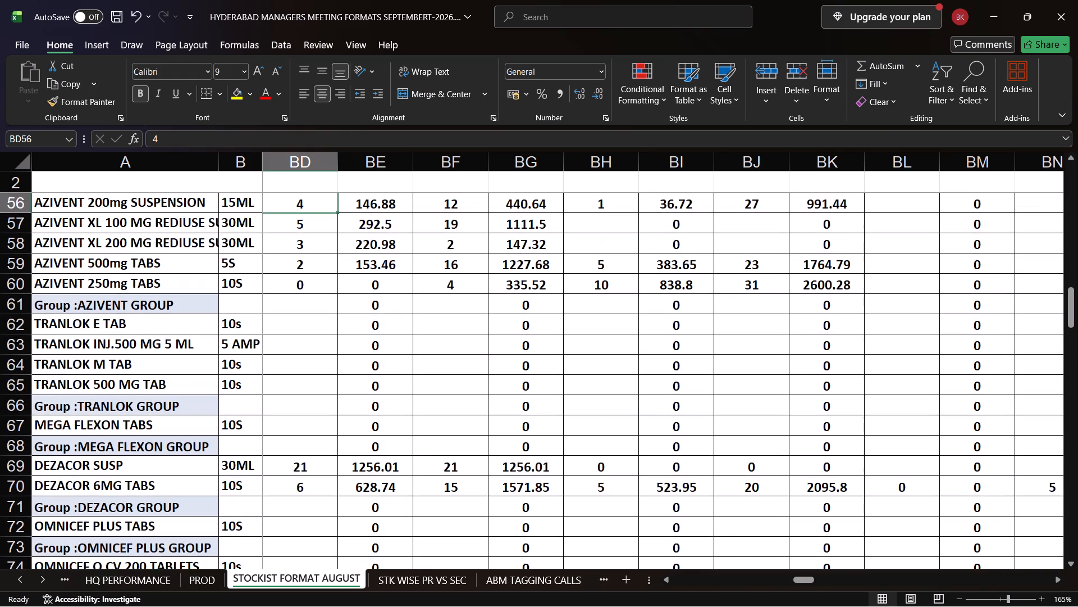
{"action": "key", "text": "Up"}
{"action": "key", "text": "Up"}
{"action": "key", "text": "Up"}
{"action": "key", "text": "Up"}
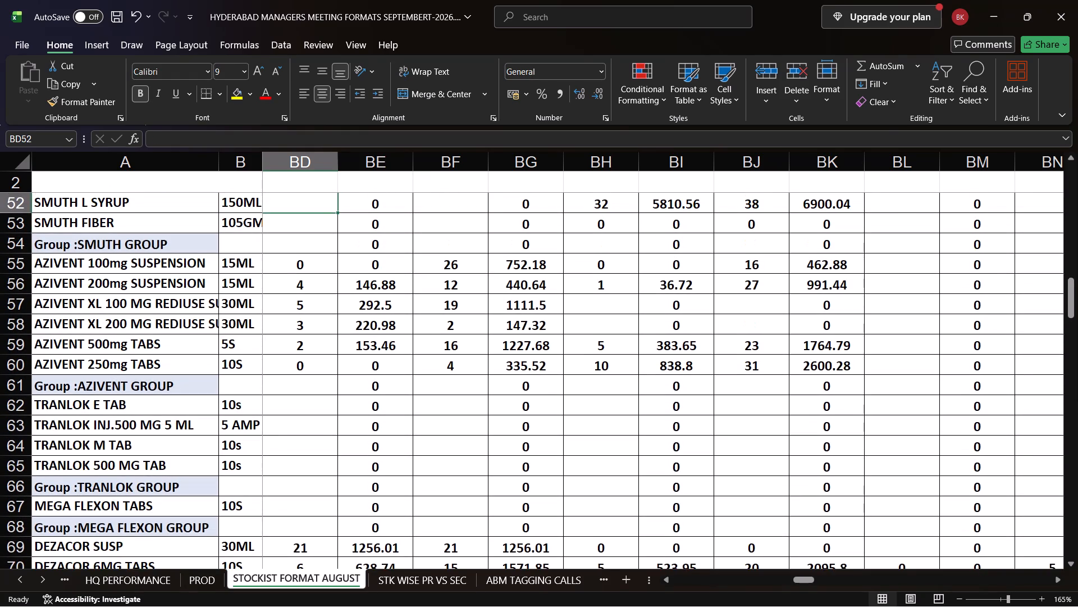
{"action": "key", "text": "Up"}
{"action": "key", "text": "Up"}
{"action": "key", "text": "Up"}
{"action": "key", "text": "Up"}
{"action": "key", "text": "Up"}
{"action": "key", "text": "Up"}
{"action": "key", "text": "Up"}
{"action": "key", "text": "Up"}
{"action": "key", "text": "Up"}
{"action": "key", "text": "Up"}
{"action": "key", "text": "Up"}
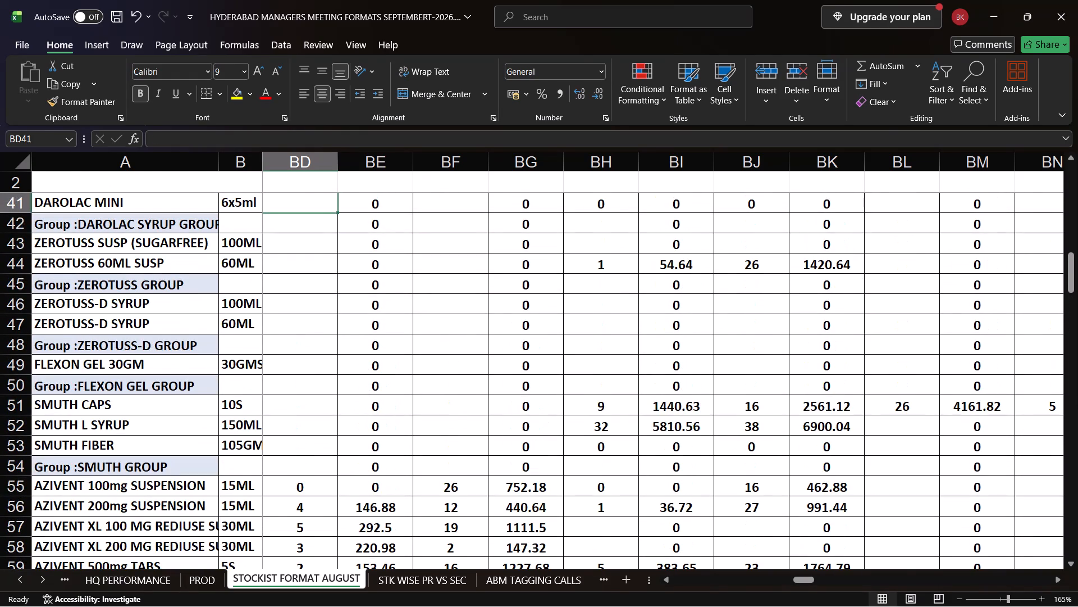
Enter 15 SEC units and 19 CLOS units for FLEXON GEL 30GM under JYOTHI.
{"action": "key", "text": "Down"}
{"action": "key", "text": "Down"}
{"action": "key", "text": "Down"}
{"action": "key", "text": "Down"}
{"action": "key", "text": "Down"}
{"action": "key", "text": "Down"}
{"action": "key", "text": "Down"}
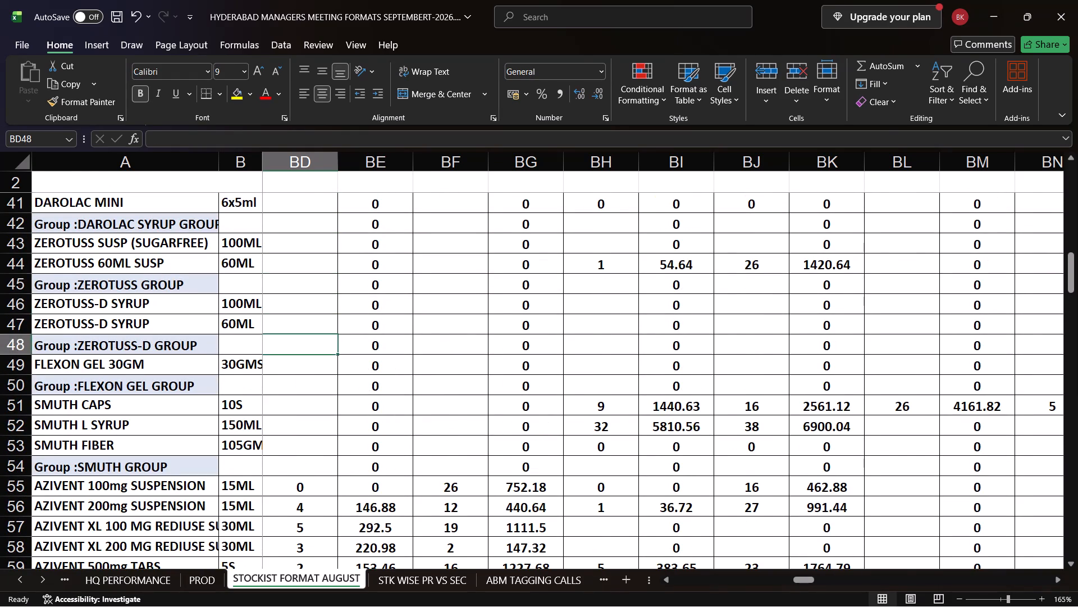
{"action": "key", "text": "Down"}
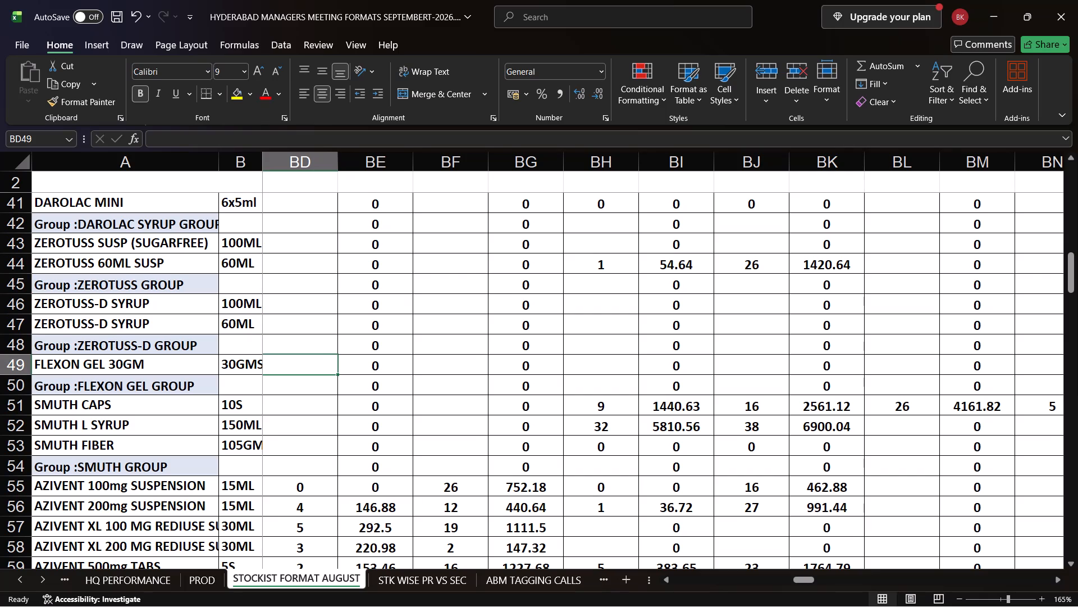
{"action": "type", "text": "15"}
{"action": "key", "text": "Right"}
{"action": "key", "text": "Right"}
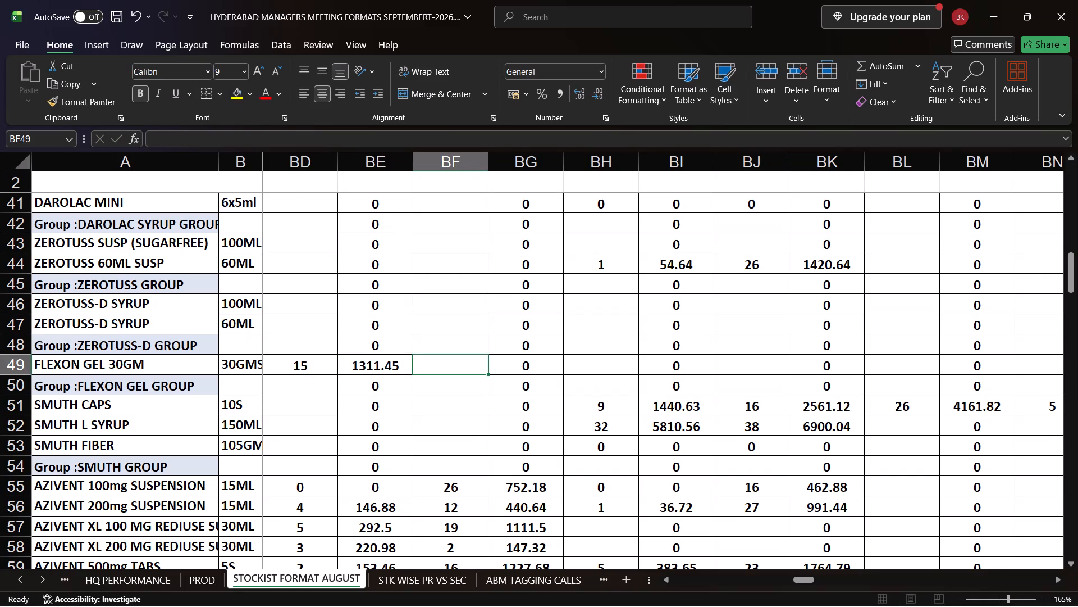
{"action": "type", "text": "90"}
{"action": "key", "text": "Down"}
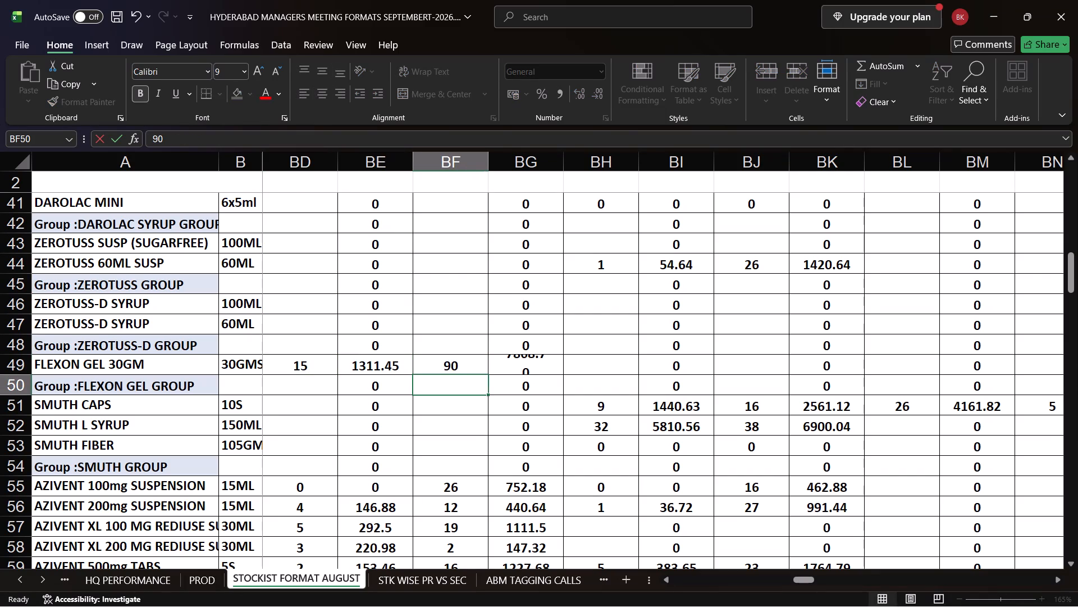
{"action": "key", "text": "Up"}
{"action": "type", "text": "19"}
{"action": "key", "text": "Down"}
Look through the JYOTHI product rows from SMUTH CAPS up to the SMUTH SUSP & CREAM group for products still without units.
{"action": "key", "text": "Left"}
{"action": "key", "text": "Left"}
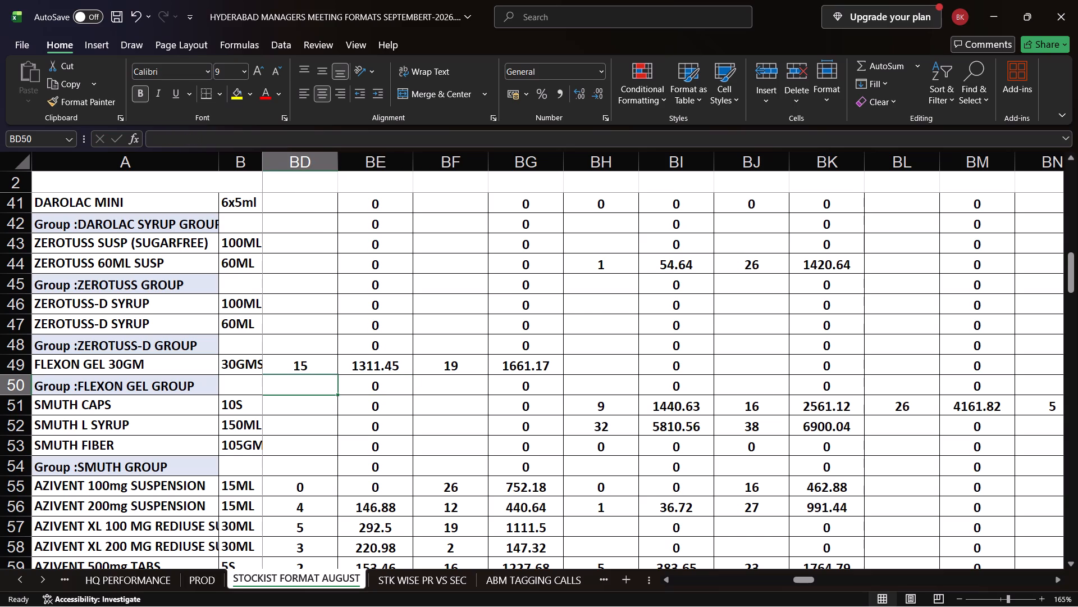
{"action": "key", "text": "Down"}
{"action": "key", "text": "Up"}
{"action": "key", "text": "Up"}
{"action": "key", "text": "Up"}
{"action": "key", "text": "Up"}
{"action": "key", "text": "Up"}
{"action": "key", "text": "Up"}
{"action": "key", "text": "Up"}
{"action": "key", "text": "Up"}
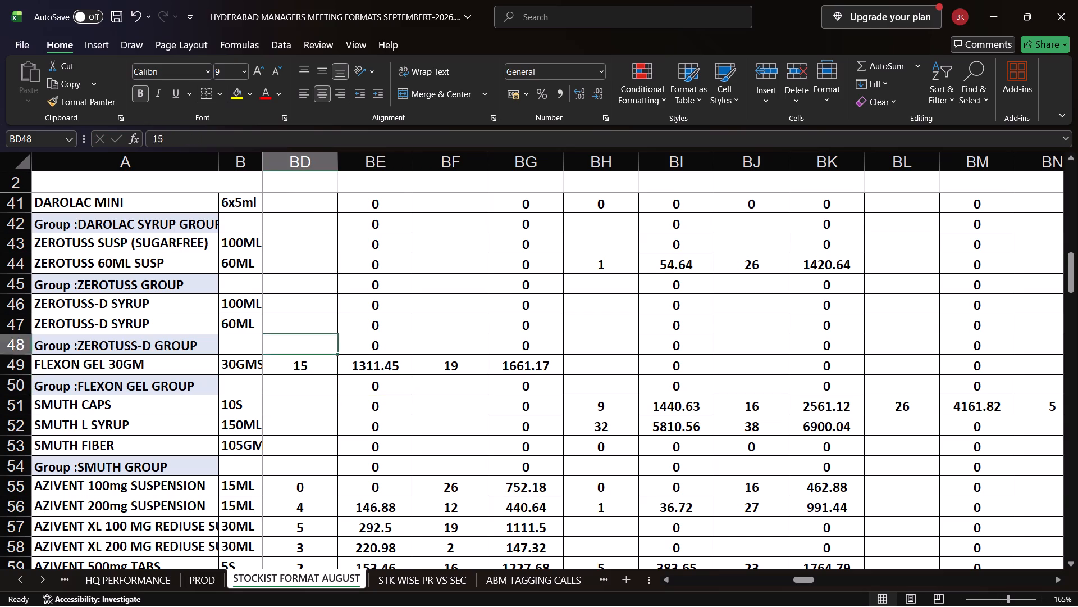
{"action": "key", "text": "Up"}
{"action": "key", "text": "Up"}
{"action": "key", "text": "Up"}
{"action": "key", "text": "Up"}
{"action": "key", "text": "Up"}
{"action": "key", "text": "Up"}
{"action": "key", "text": "Up"}
{"action": "key", "text": "Up"}
{"action": "key", "text": "Up"}
{"action": "key", "text": "Up"}
{"action": "key", "text": "Up"}
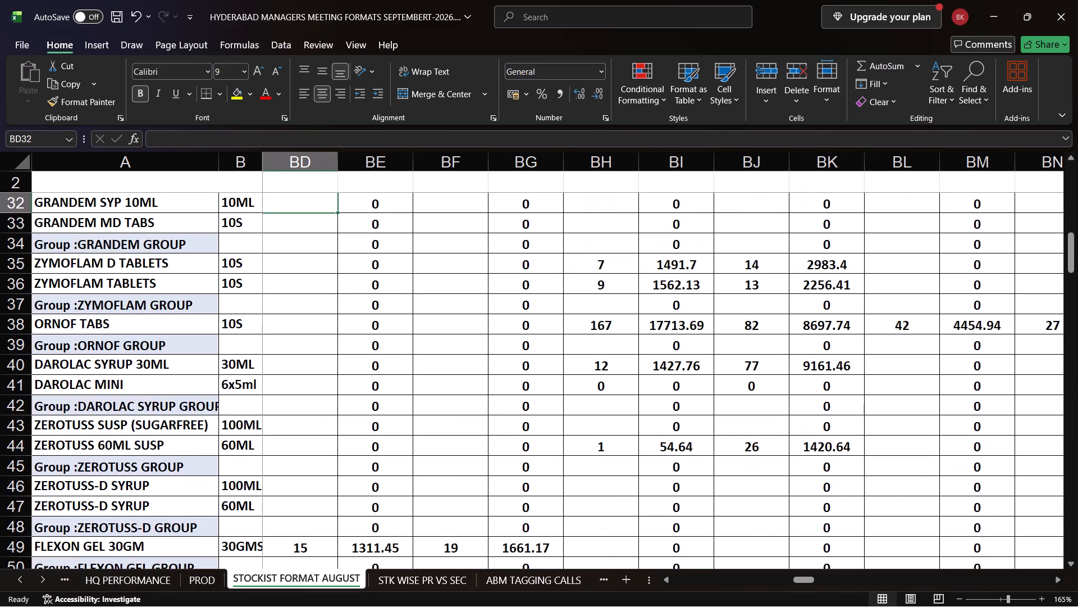
{"action": "key", "text": "Up"}
{"action": "key", "text": "Up"}
{"action": "key", "text": "Up"}
{"action": "key", "text": "Up"}
{"action": "key", "text": "Up"}
{"action": "key", "text": "Up"}
{"action": "key", "text": "Up"}
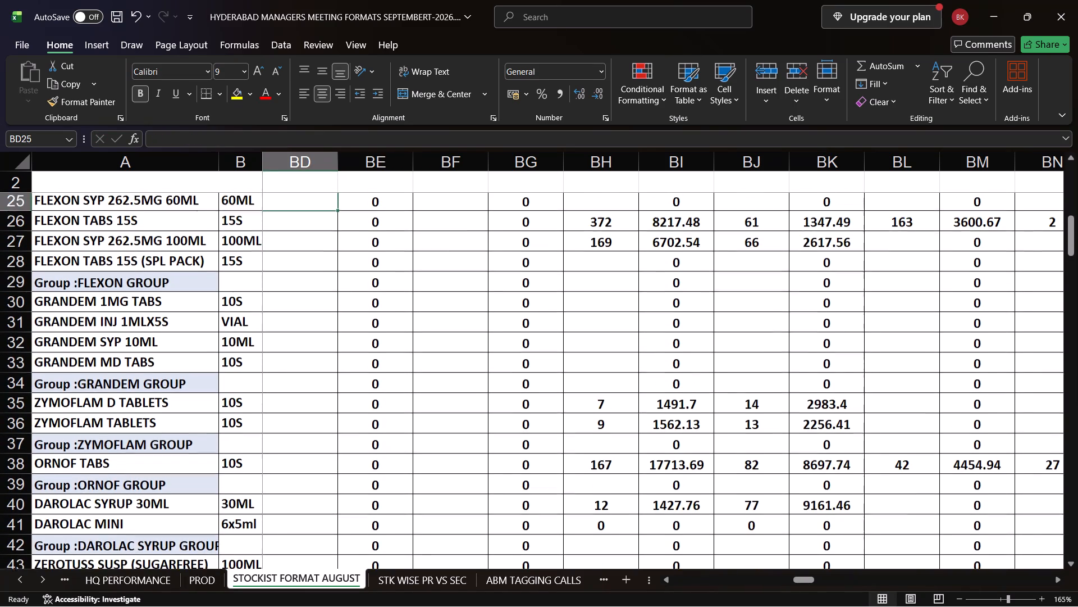
{"action": "key", "text": "Up"}
{"action": "key", "text": "Up"}
{"action": "key", "text": "Up"}
Enter 24 SEC units and 6 CLOS units for FLEXON MR TABS under JYOTHI.
{"action": "key", "text": "Down"}
{"action": "key", "text": "Down"}
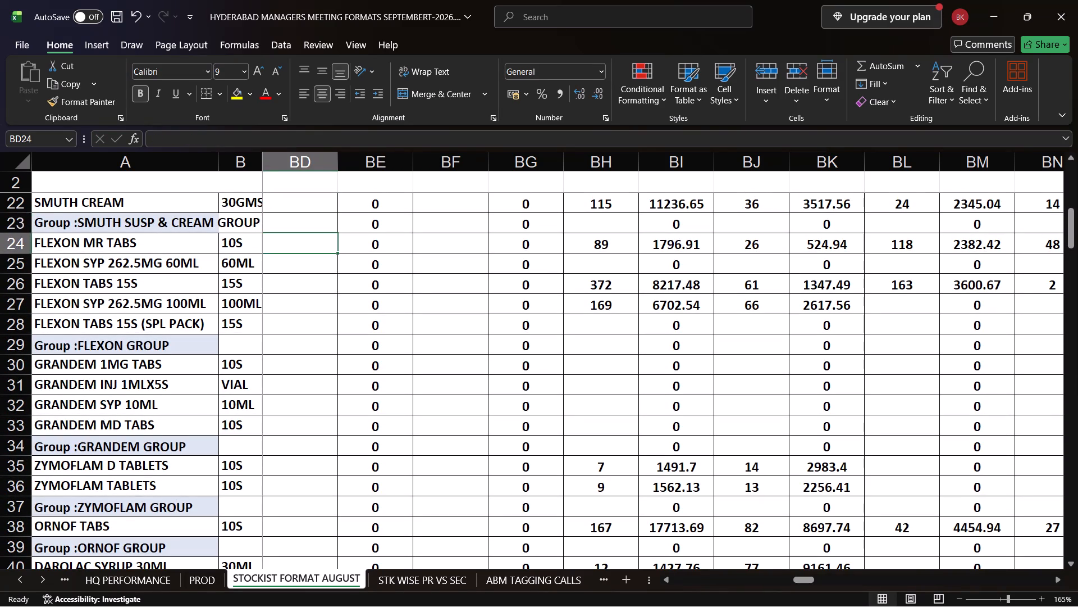
{"action": "type", "text": "24"}
{"action": "key", "text": "Right"}
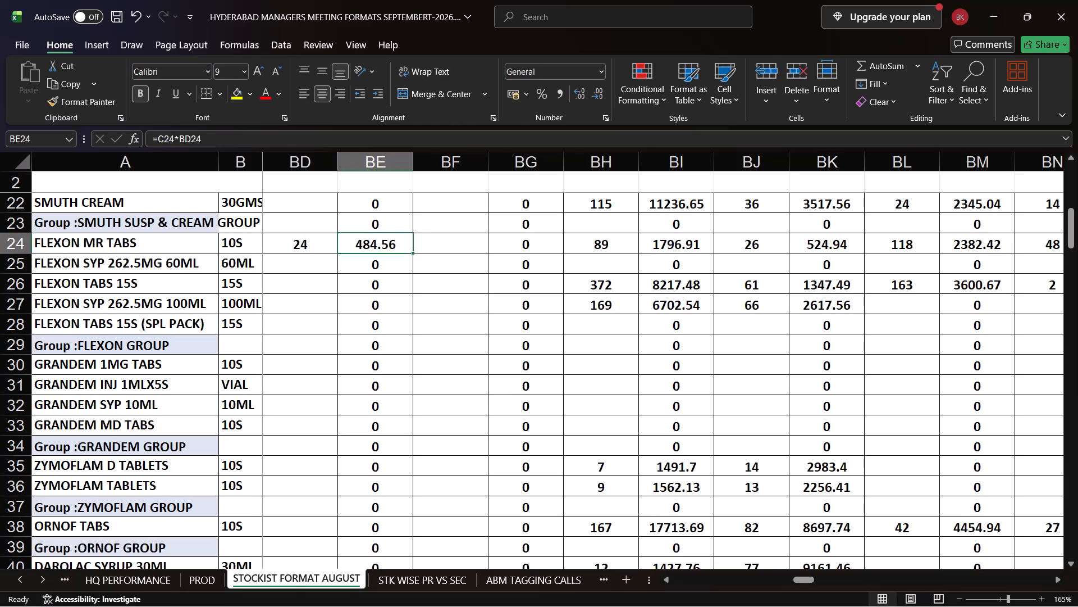
{"action": "key", "text": "Right"}
{"action": "key", "text": "6"}
{"action": "key", "text": "Down"}
Enter 65 SEC units and 123 CLOS units for FLEXON SYP 262.5MG 100ML under JYOTHI.
{"action": "key", "text": "Left"}
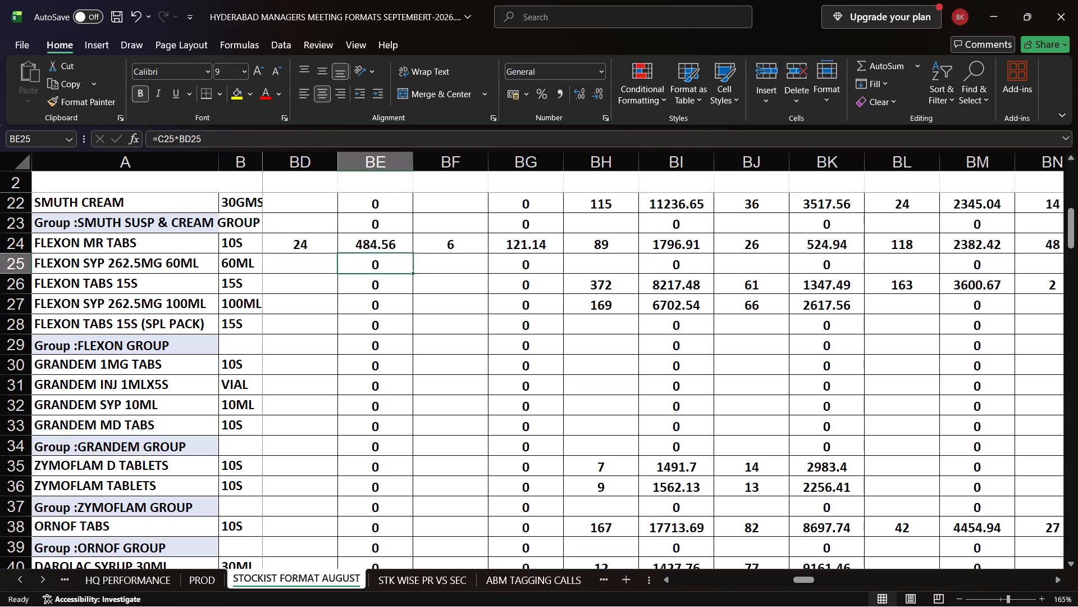
{"action": "key", "text": "Left"}
{"action": "key", "text": "Down"}
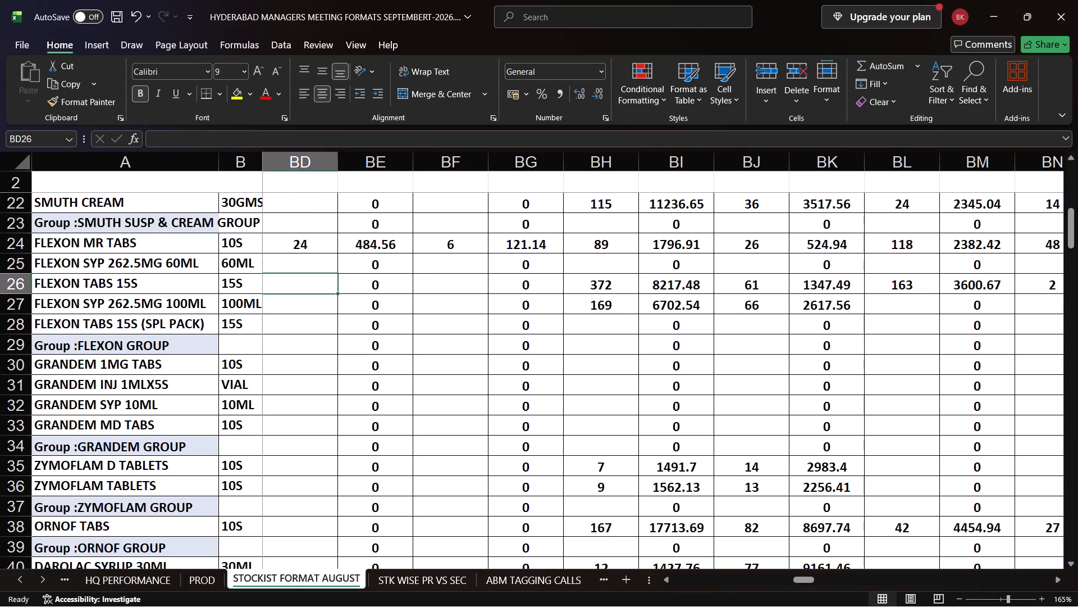
{"action": "key", "text": "Down"}
{"action": "key", "text": "Down"}
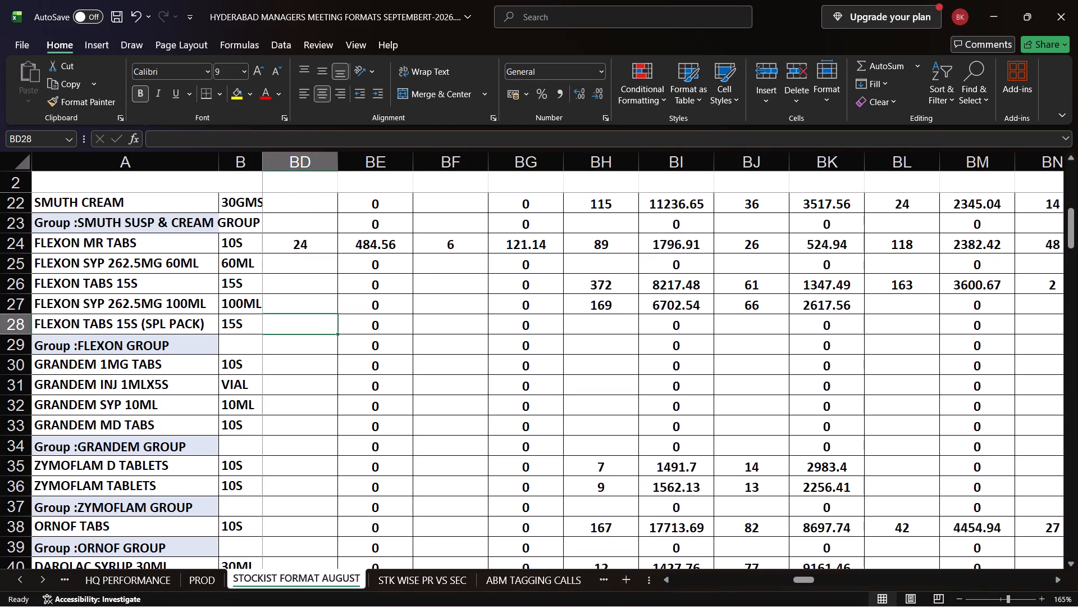
{"action": "key", "text": "Up"}
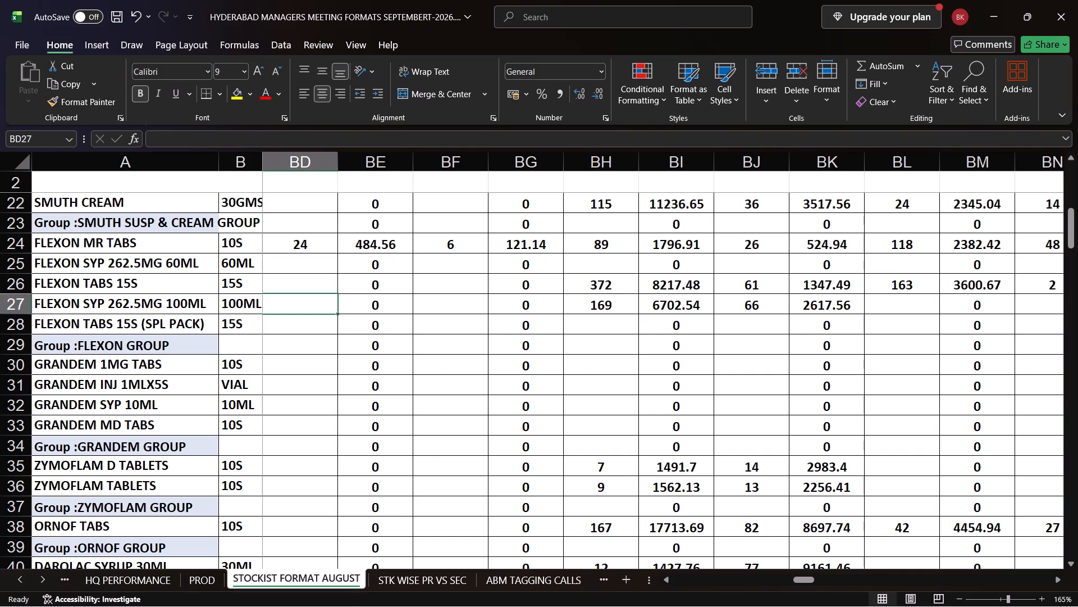
{"action": "type", "text": "65"}
{"action": "key", "text": "Right"}
{"action": "key", "text": "Right"}
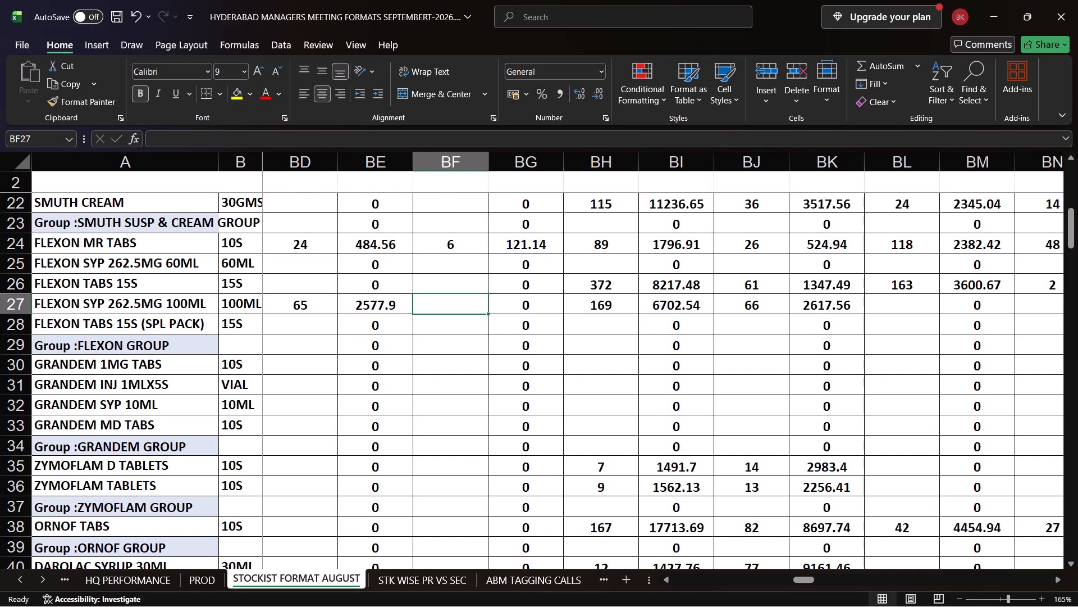
{"action": "type", "text": "123"}
{"action": "key", "text": "Down"}
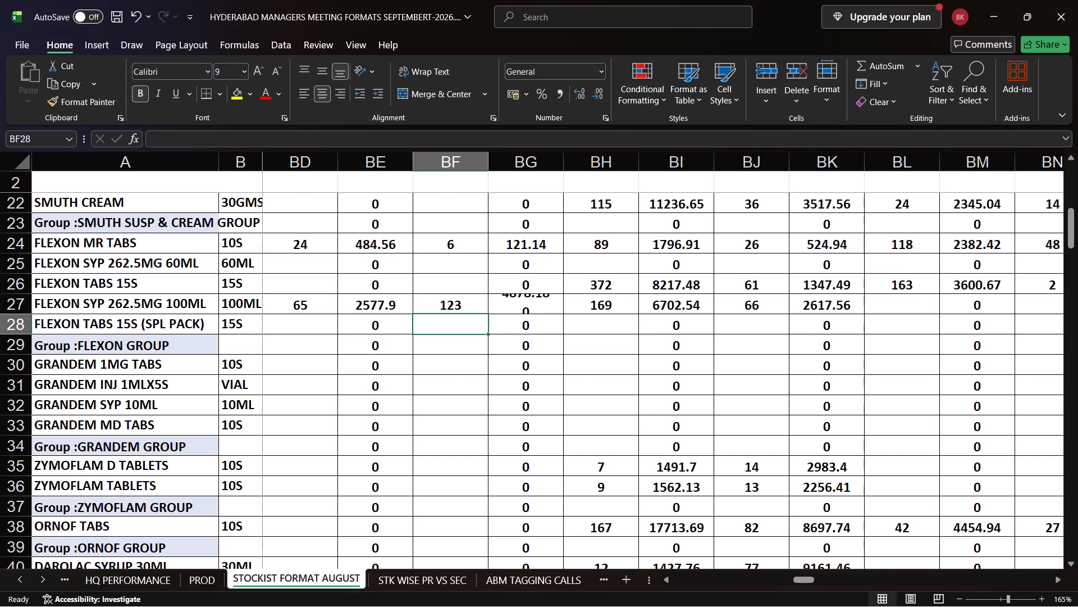
Enter 73 SEC units and 89 CLOS units for FLEXON SYP 262.5MG 60ML under JYOTHI.
{"action": "key", "text": "Left"}
{"action": "key", "text": "Left"}
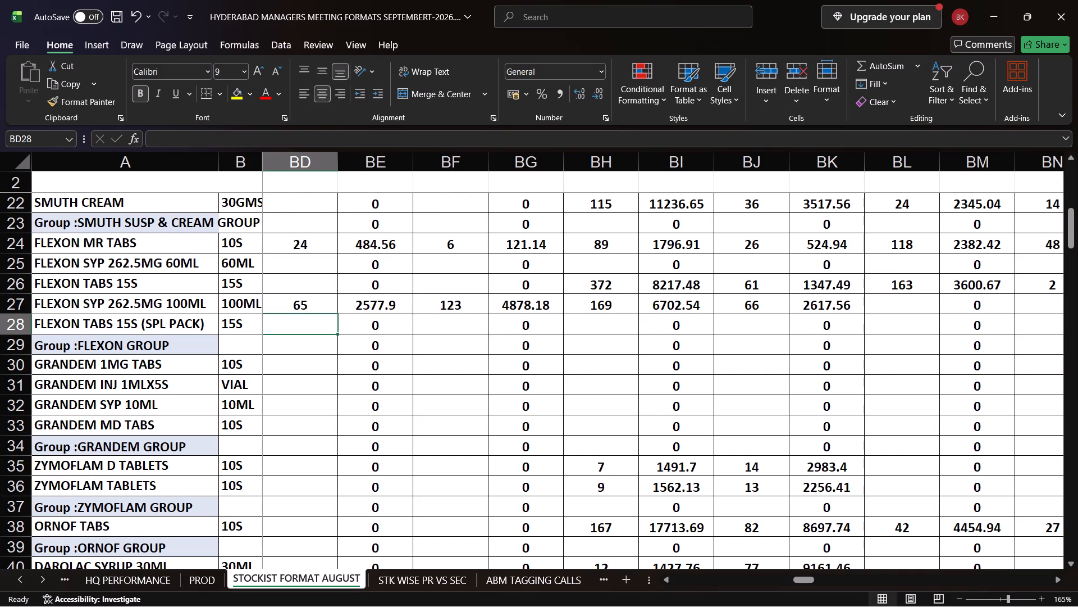
{"action": "key", "text": "Up"}
{"action": "key", "text": "Up"}
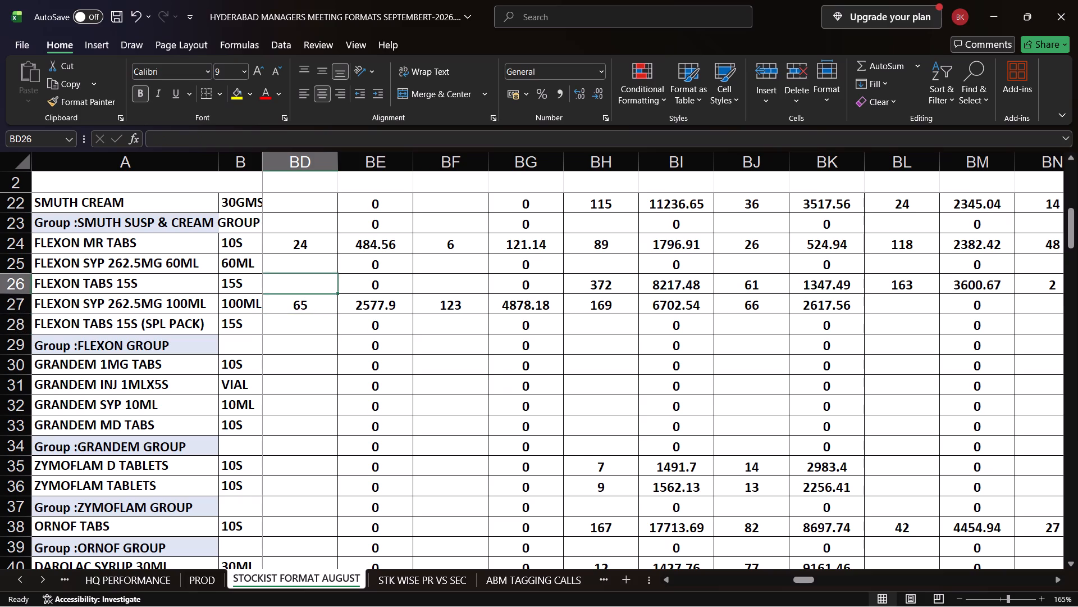
{"action": "key", "text": "Up"}
{"action": "type", "text": "73"}
{"action": "key", "text": "Right"}
{"action": "key", "text": "Right"}
{"action": "type", "text": "89"}
{"action": "key", "text": "Down"}
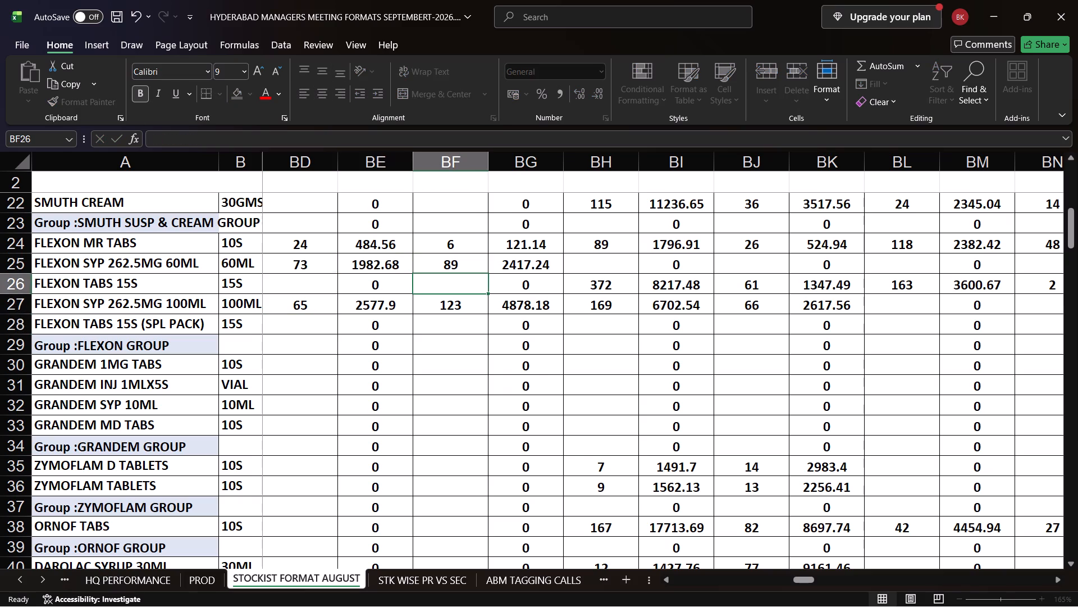
Enter 34 SEC units and 0 CLOS units for the regular FLEXON TABS 15S under JYOTHI.
{"action": "key", "text": "Left"}
{"action": "key", "text": "Left"}
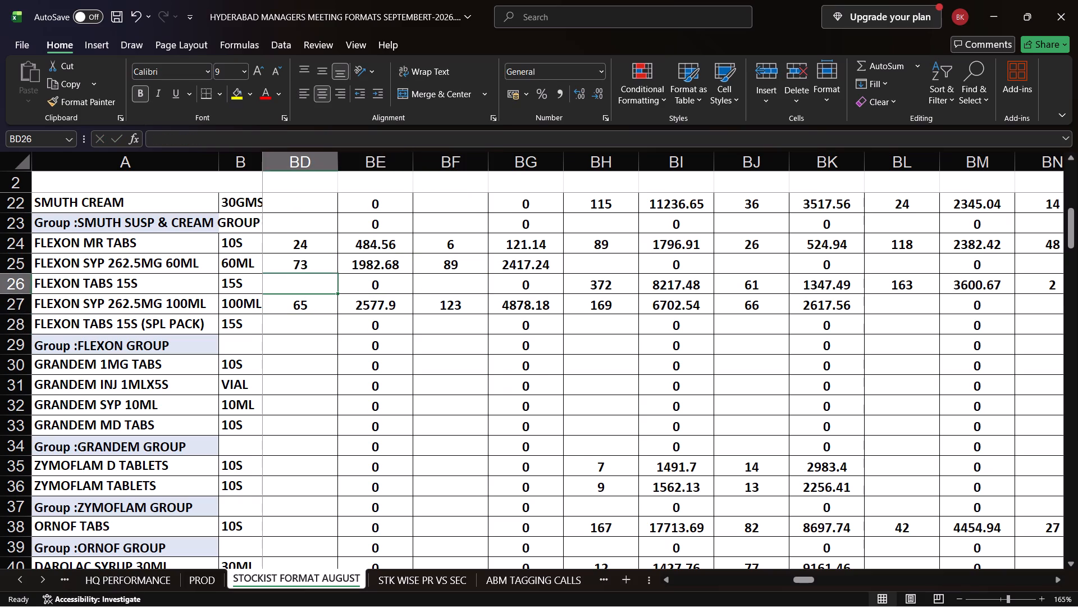
{"action": "key", "text": "Up"}
{"action": "key", "text": "Down"}
{"action": "type", "text": "34"}
{"action": "key", "text": "Right"}
{"action": "key", "text": "Right"}
{"action": "key", "text": "0"}
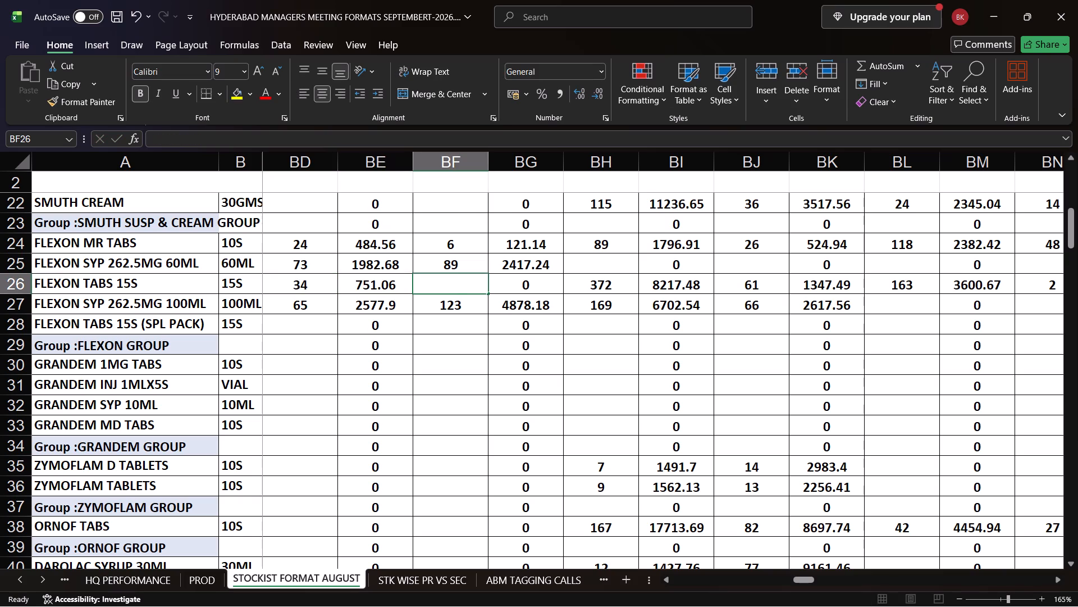
{"action": "key", "text": "Down"}
Enter 30 SEC units and 60 CLOS units for GRANDEM SYP 10ML under JYOTHI.
{"action": "key", "text": "Left"}
{"action": "key", "text": "Down"}
{"action": "key", "text": "Left"}
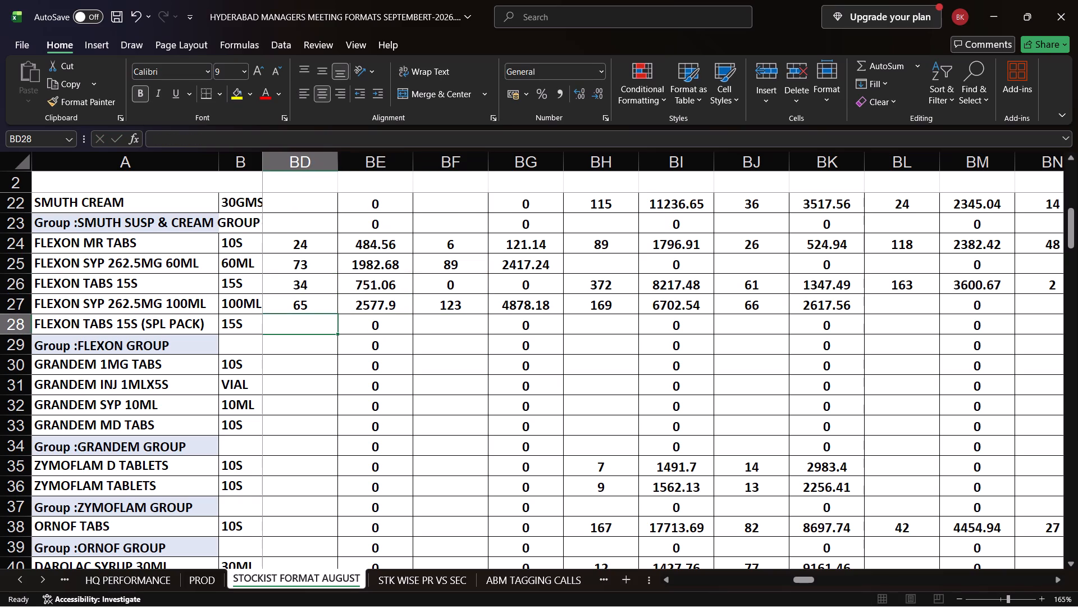
{"action": "key", "text": "Down"}
{"action": "key", "text": "Down"}
{"action": "key", "text": "Down"}
{"action": "key", "text": "Down"}
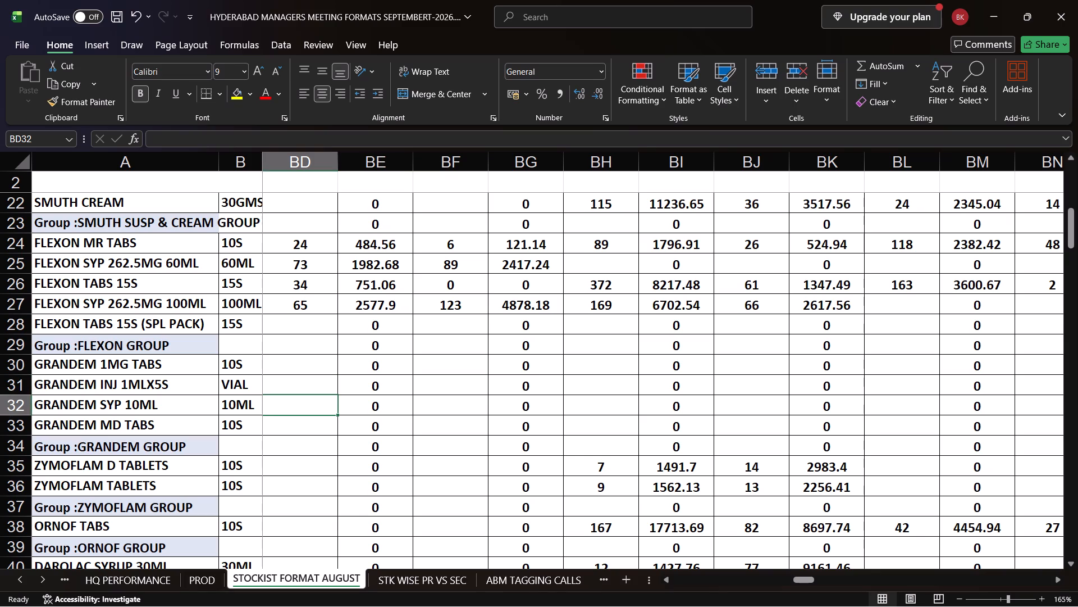
{"action": "type", "text": "13"}
{"action": "key", "text": "Right"}
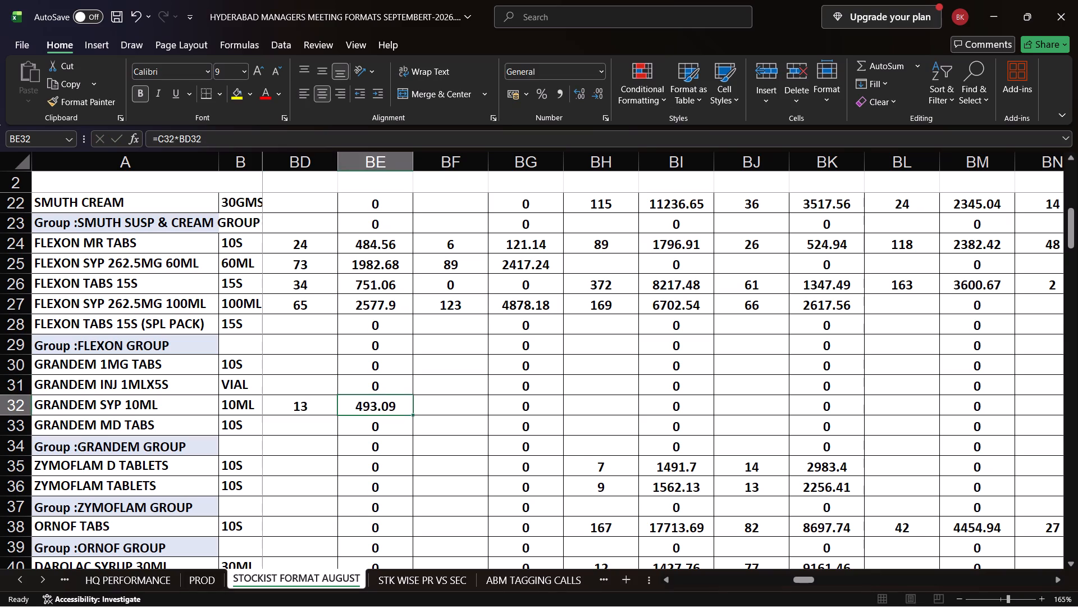
{"action": "key", "text": "Right"}
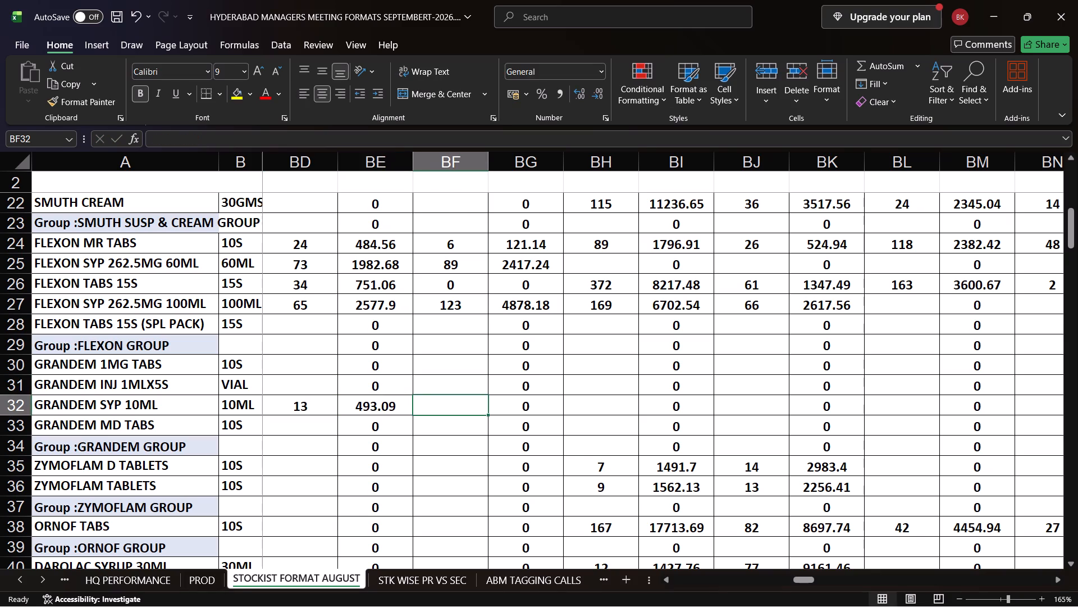
{"action": "key", "text": "Left"}
{"action": "key", "text": "Left"}
{"action": "type", "text": "30"}
{"action": "key", "text": "Right"}
{"action": "key", "text": "Right"}
{"action": "type", "text": "60"}
{"action": "key", "text": "Down"}
{"action": "key", "text": "Left"}
{"action": "key", "text": "Up"}
{"action": "key", "text": "Left"}
{"action": "key", "text": "Up"}
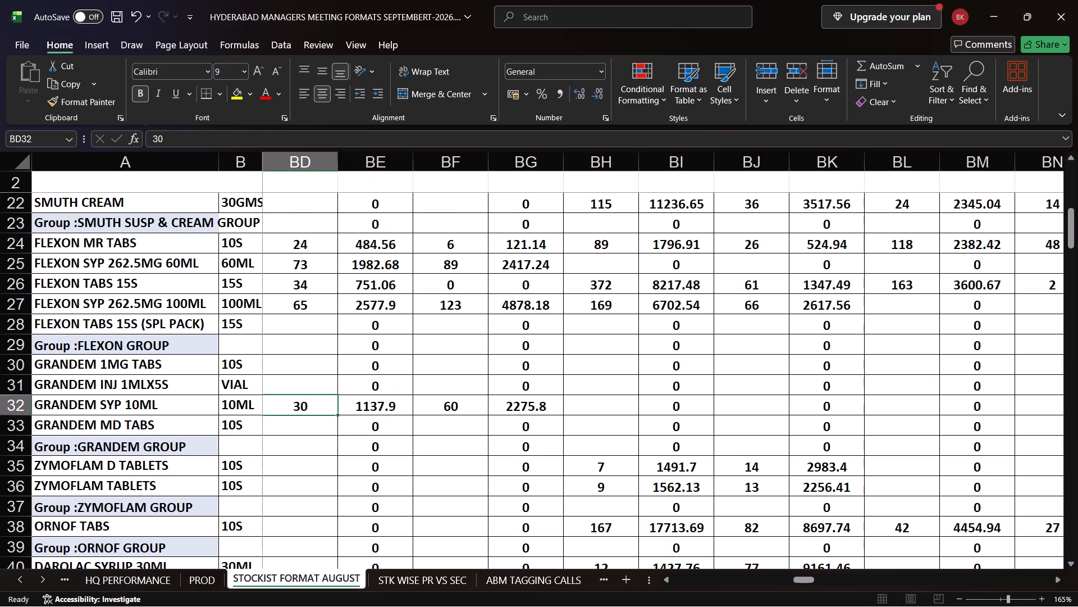
Enter 34 SEC units and 24 CLOS units for MEGA FLEXON TABS under JYOTHI.
{"action": "key", "text": "Down"}
{"action": "key", "text": "Down"}
{"action": "key", "text": "Down"}
{"action": "key", "text": "Down"}
{"action": "key", "text": "Down"}
{"action": "key", "text": "Down"}
{"action": "key", "text": "Down"}
{"action": "key", "text": "Down"}
{"action": "key", "text": "Down"}
{"action": "key", "text": "Down"}
{"action": "key", "text": "Down"}
{"action": "key", "text": "Down"}
{"action": "key", "text": "Down"}
{"action": "key", "text": "Down"}
{"action": "key", "text": "Down"}
{"action": "key", "text": "Down"}
{"action": "key", "text": "Down"}
{"action": "key", "text": "Down"}
{"action": "key", "text": "Down"}
{"action": "key", "text": "Down"}
{"action": "key", "text": "Down"}
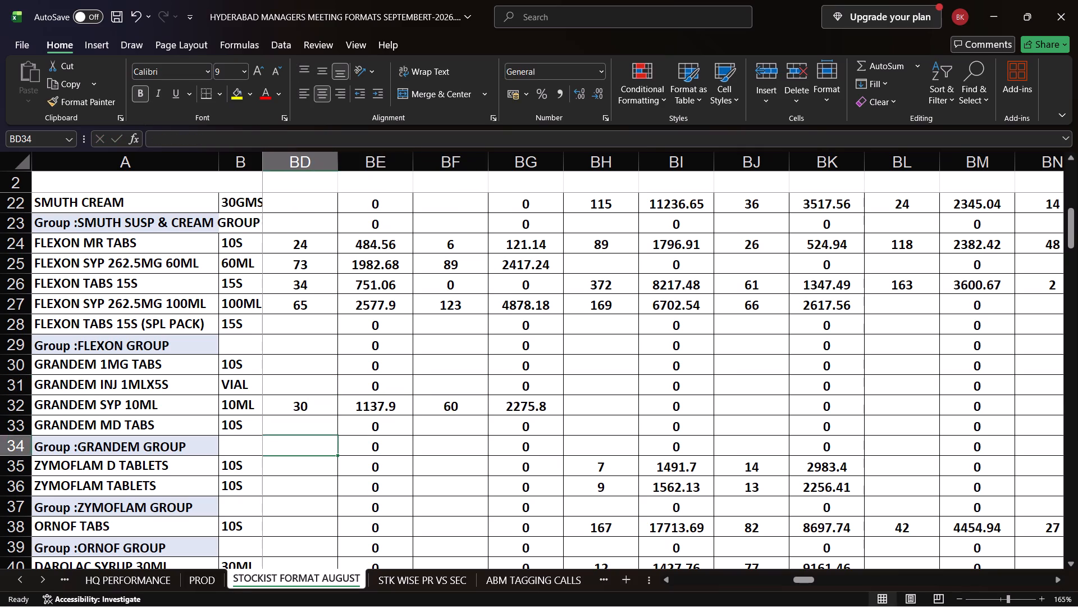
{"action": "key", "text": "Down"}
{"action": "key", "text": "Down"}
{"action": "key", "text": "Down"}
{"action": "key", "text": "Down"}
{"action": "key", "text": "Down"}
{"action": "key", "text": "Down"}
{"action": "key", "text": "Down"}
{"action": "key", "text": "Down"}
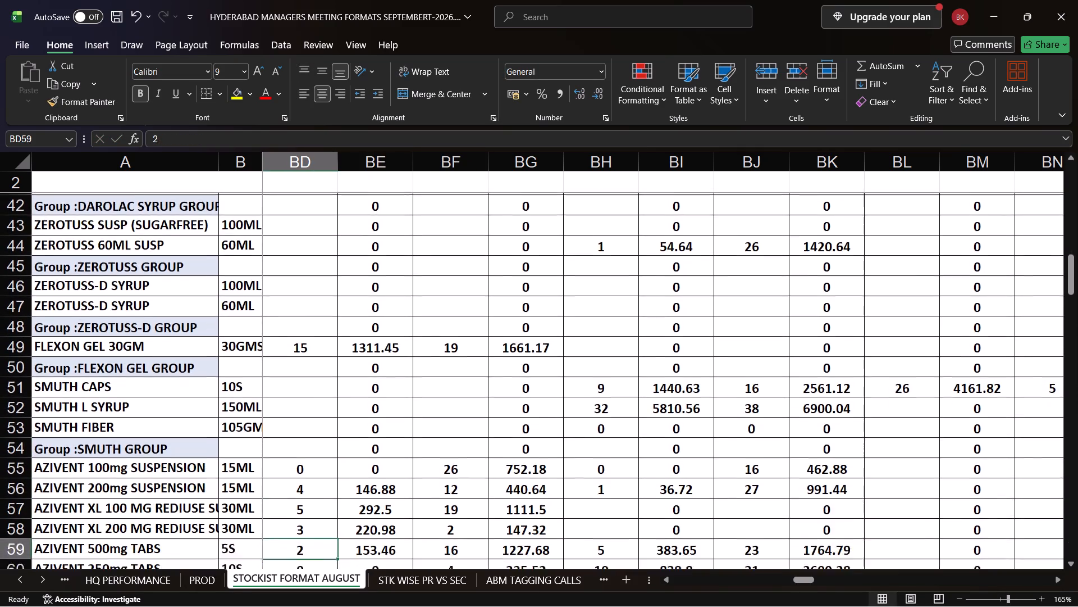
{"action": "key", "text": "Down"}
{"action": "key", "text": "Down"}
{"action": "key", "text": "Down"}
{"action": "key", "text": "Down"}
{"action": "key", "text": "Down"}
{"action": "key", "text": "Down"}
{"action": "key", "text": "Down"}
{"action": "key", "text": "Down"}
{"action": "key", "text": "Down"}
{"action": "key", "text": "Up"}
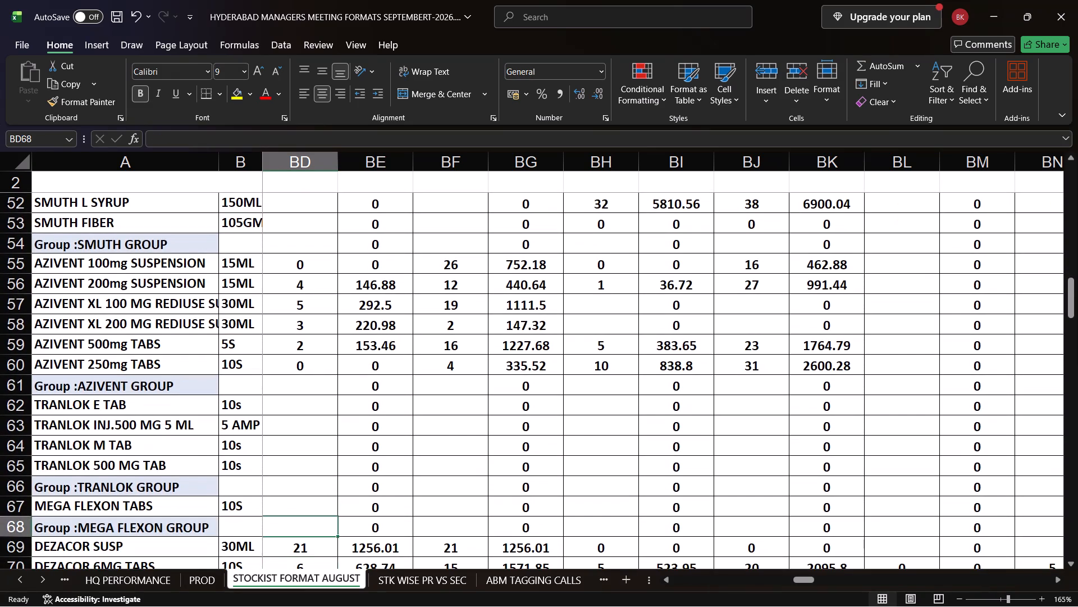
{"action": "key", "text": "Up"}
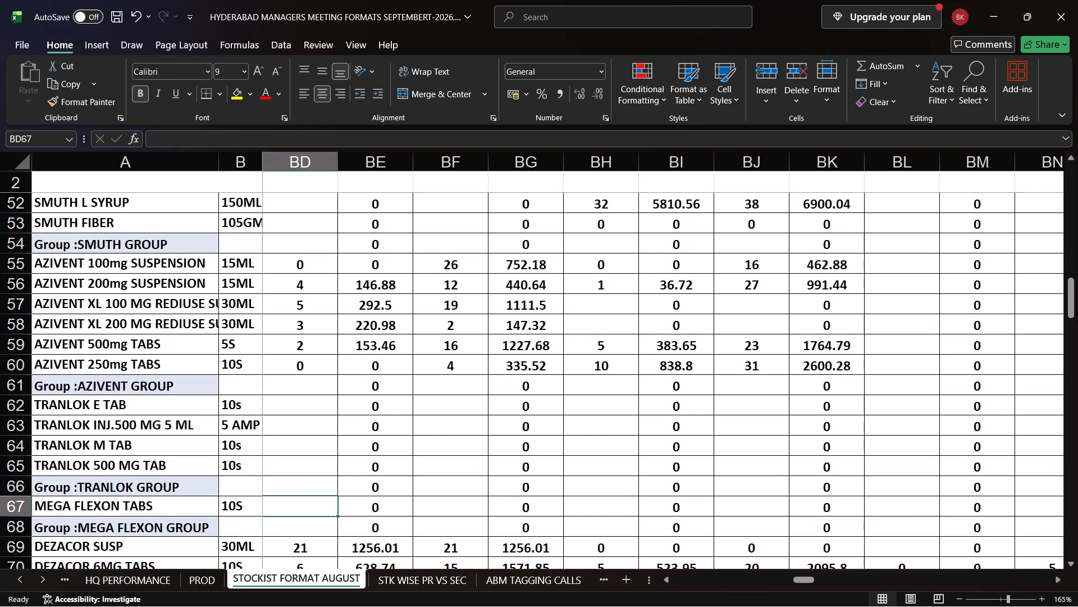
{"action": "type", "text": "34"}
{"action": "key", "text": "Right"}
{"action": "key", "text": "Right"}
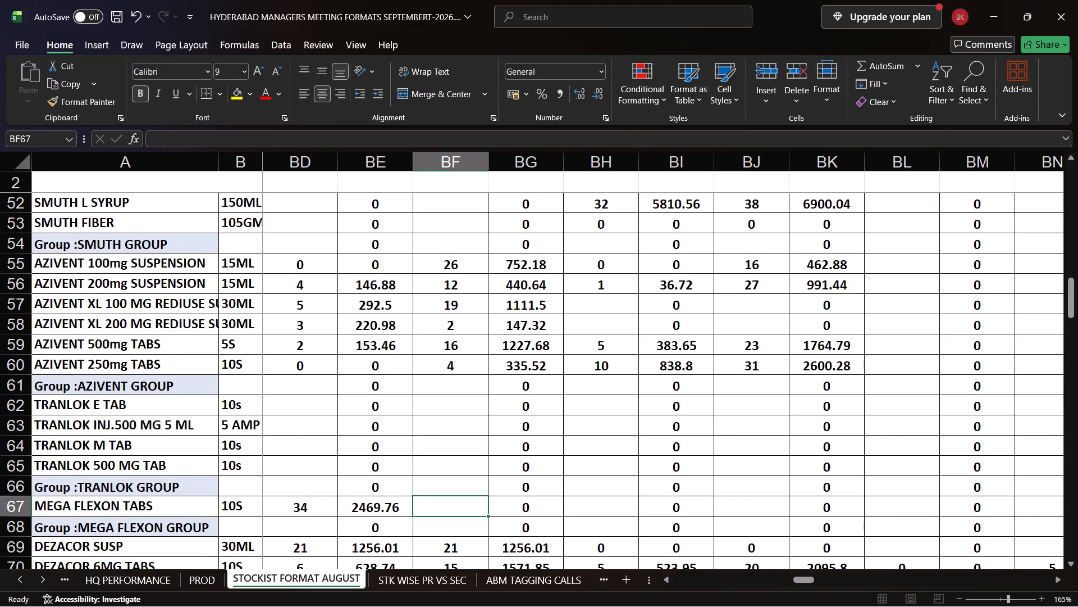
{"action": "type", "text": "24"}
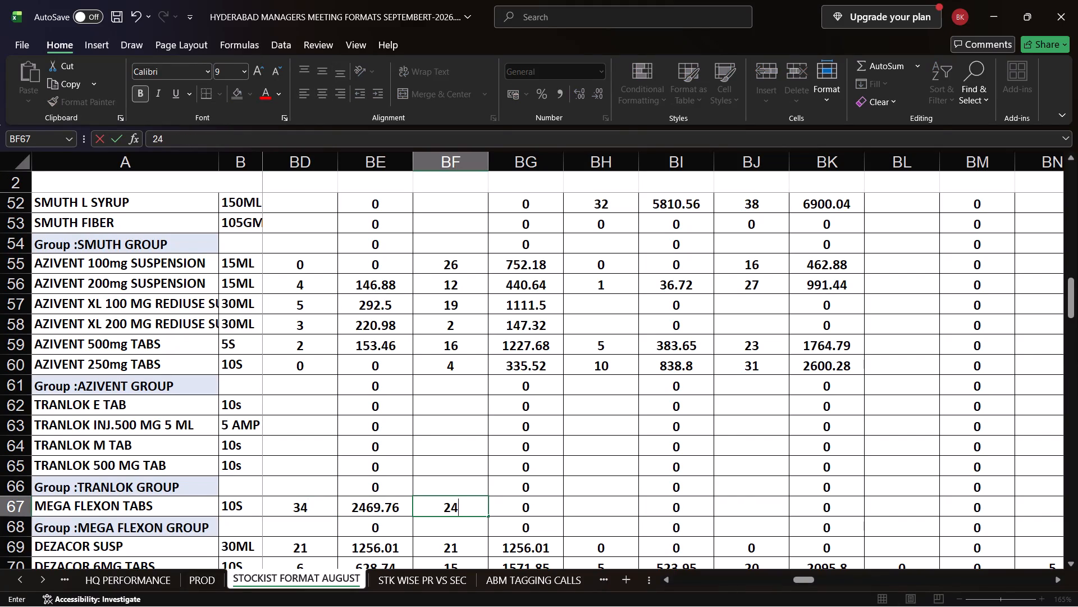
{"action": "key", "text": "Down"}
Review the SEC and CLOS unit entries under JYOTHI across the product rows, from DEZACOR SUSP through TOTAL and back through ARISTOZYME CAPS.
{"action": "key", "text": "Down"}
{"action": "key", "text": "Left"}
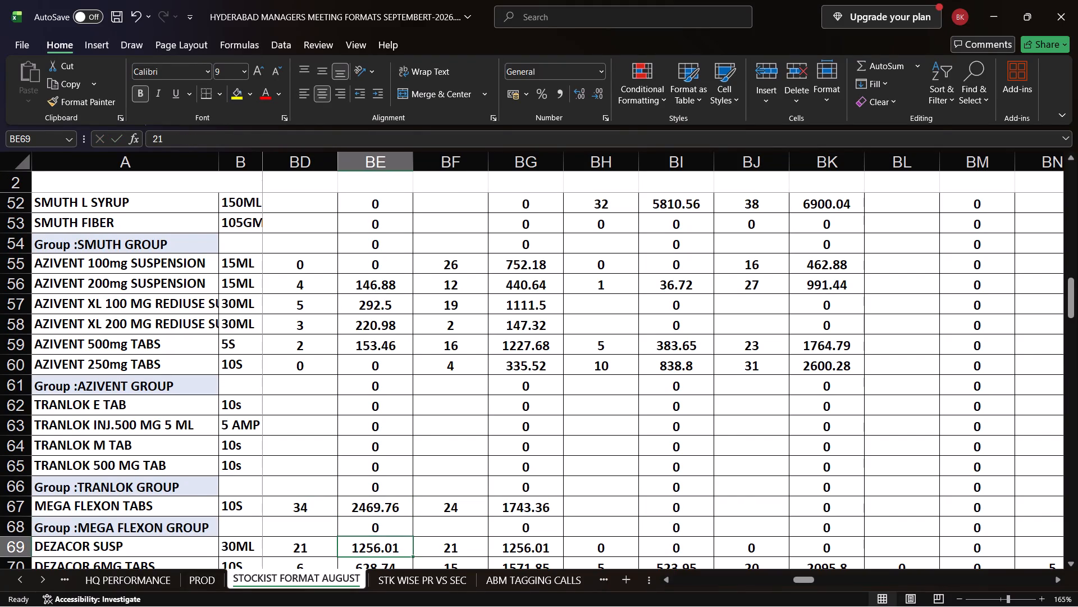
{"action": "key", "text": "Left"}
{"action": "key", "text": "Down"}
{"action": "key", "text": "Down"}
{"action": "key", "text": "Down"}
{"action": "key", "text": "Down"}
{"action": "key", "text": "Down"}
{"action": "key", "text": "Down"}
{"action": "key", "text": "Down"}
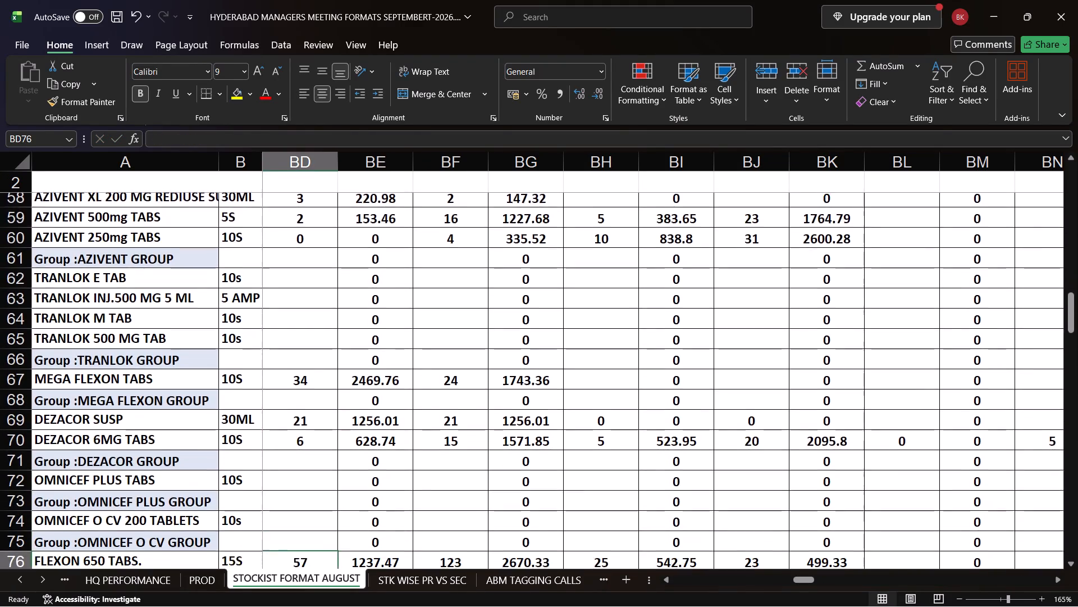
{"action": "key", "text": "Down"}
{"action": "key", "text": "Down"}
{"action": "key", "text": "Down"}
{"action": "key", "text": "Down"}
{"action": "key", "text": "Down"}
{"action": "key", "text": "Down"}
{"action": "key", "text": "Down"}
{"action": "key", "text": "Down"}
{"action": "key", "text": "Down"}
{"action": "key", "text": "Up"}
{"action": "key", "text": "Up"}
{"action": "key", "text": "Up"}
{"action": "key", "text": "Up"}
{"action": "key", "text": "Up"}
{"action": "key", "text": "Up"}
{"action": "key", "text": "Up"}
{"action": "key", "text": "Up"}
{"action": "key", "text": "Up"}
{"action": "key", "text": "Up"}
{"action": "key", "text": "Up"}
{"action": "key", "text": "Up"}
{"action": "key", "text": "Up"}
{"action": "key", "text": "Up"}
{"action": "key", "text": "Up"}
{"action": "key", "text": "Up"}
{"action": "key", "text": "Up"}
{"action": "key", "text": "Up"}
{"action": "key", "text": "Up"}
{"action": "key", "text": "Up"}
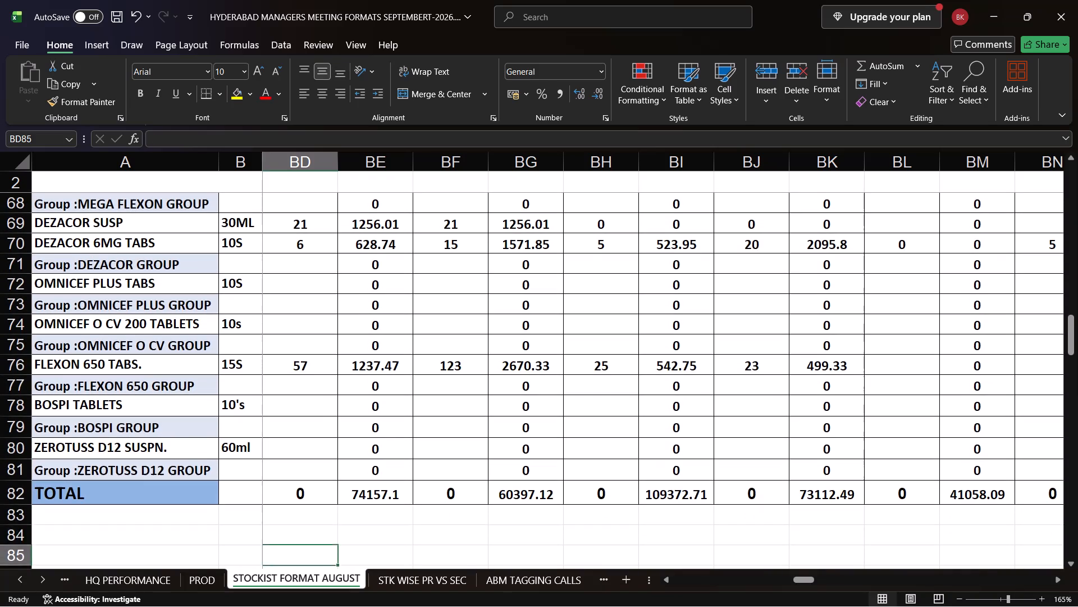
{"action": "key", "text": "Up"}
{"action": "key", "text": "Up"}
{"action": "key", "text": "Up"}
{"action": "key", "text": "Up"}
{"action": "key", "text": "Up"}
{"action": "key", "text": "Up"}
{"action": "key", "text": "Up"}
{"action": "key", "text": "Up"}
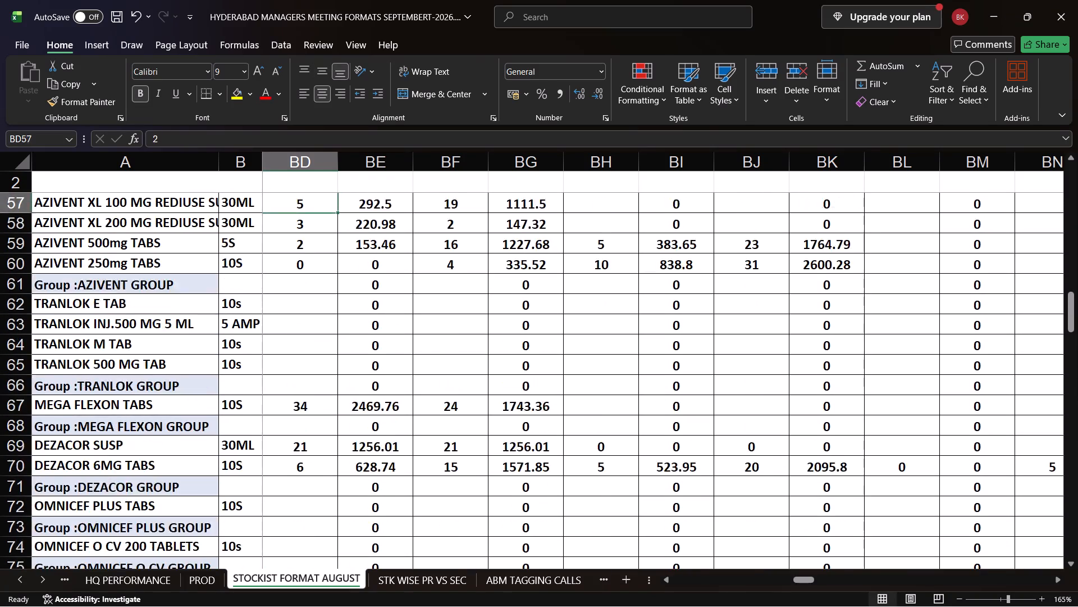
{"action": "key", "text": "Up"}
{"action": "key", "text": "Up"}
{"action": "key", "text": "Up"}
{"action": "key", "text": "Up"}
{"action": "key", "text": "Up"}
{"action": "key", "text": "Up"}
{"action": "key", "text": "Up"}
{"action": "key", "text": "Up"}
{"action": "key", "text": "Up"}
{"action": "key", "text": "Up"}
{"action": "key", "text": "Up"}
{"action": "key", "text": "Up"}
{"action": "key", "text": "Up"}
{"action": "key", "text": "Up"}
{"action": "key", "text": "Up"}
{"action": "key", "text": "Up"}
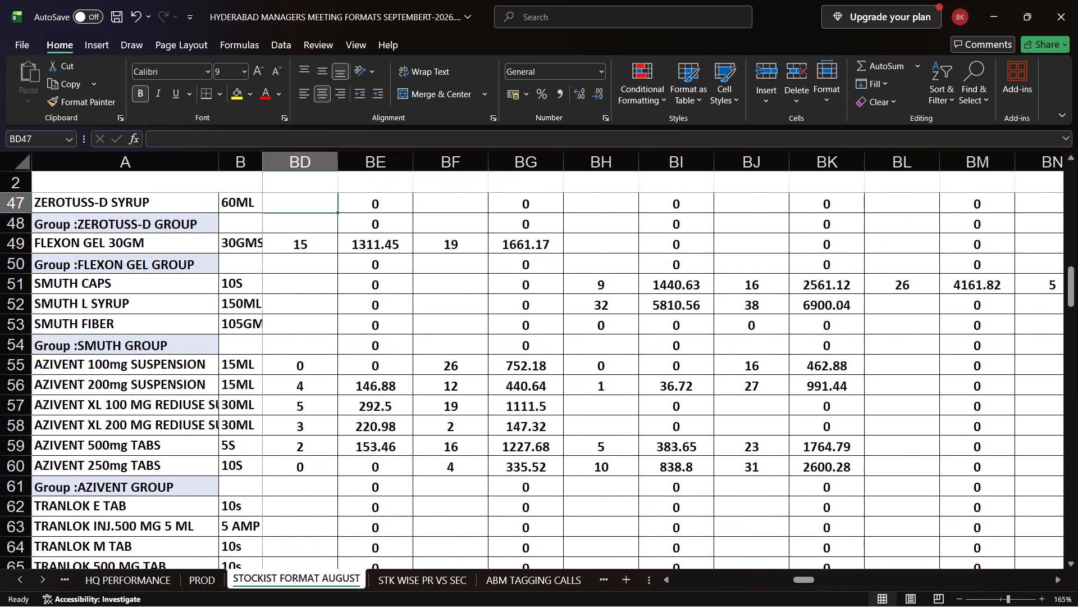
{"action": "key", "text": "Up"}
{"action": "key", "text": "Up"}
{"action": "key", "text": "Up"}
{"action": "key", "text": "Up"}
{"action": "key", "text": "Up"}
{"action": "key", "text": "Up"}
{"action": "key", "text": "Up"}
{"action": "key", "text": "Up"}
{"action": "key", "text": "Up"}
{"action": "key", "text": "Up"}
{"action": "key", "text": "Up"}
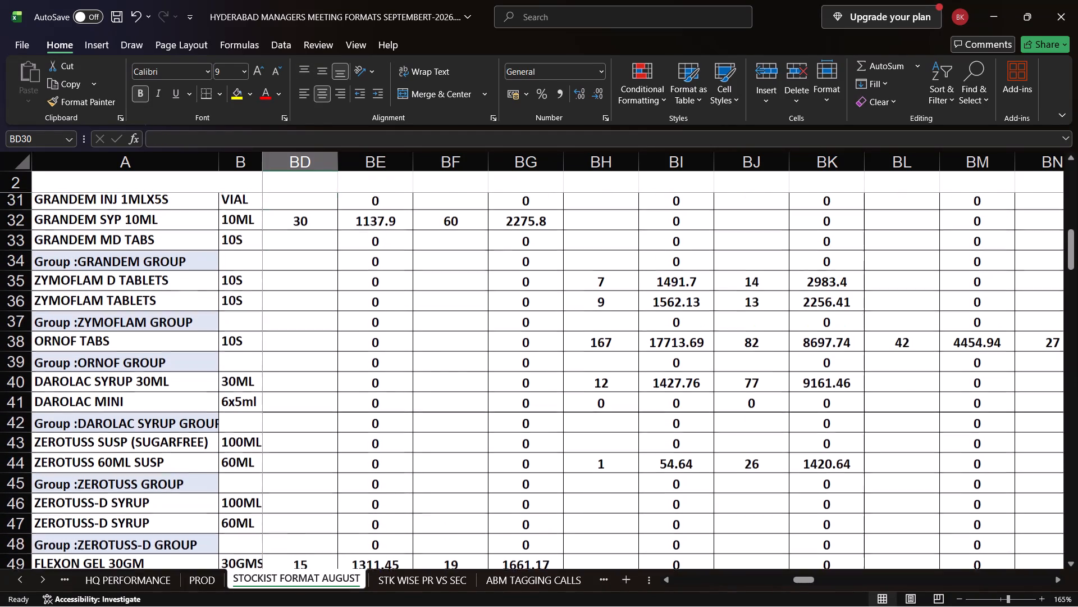
{"action": "key", "text": "Up"}
{"action": "key", "text": "Up"}
{"action": "key", "text": "Up"}
{"action": "key", "text": "Up"}
{"action": "key", "text": "Up"}
{"action": "key", "text": "Up"}
{"action": "key", "text": "Up"}
{"action": "key", "text": "Up"}
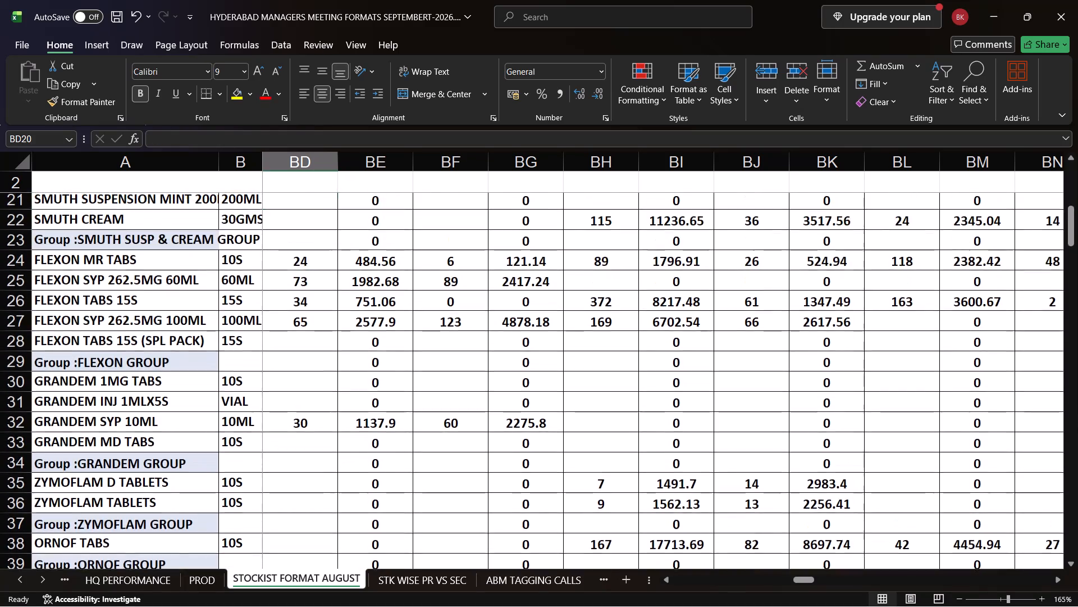
{"action": "key", "text": "Up"}
{"action": "key", "text": "Up"}
{"action": "key", "text": "Up"}
{"action": "key", "text": "Up"}
{"action": "key", "text": "Up"}
{"action": "key", "text": "Up"}
{"action": "key", "text": "Up"}
{"action": "key", "text": "Up"}
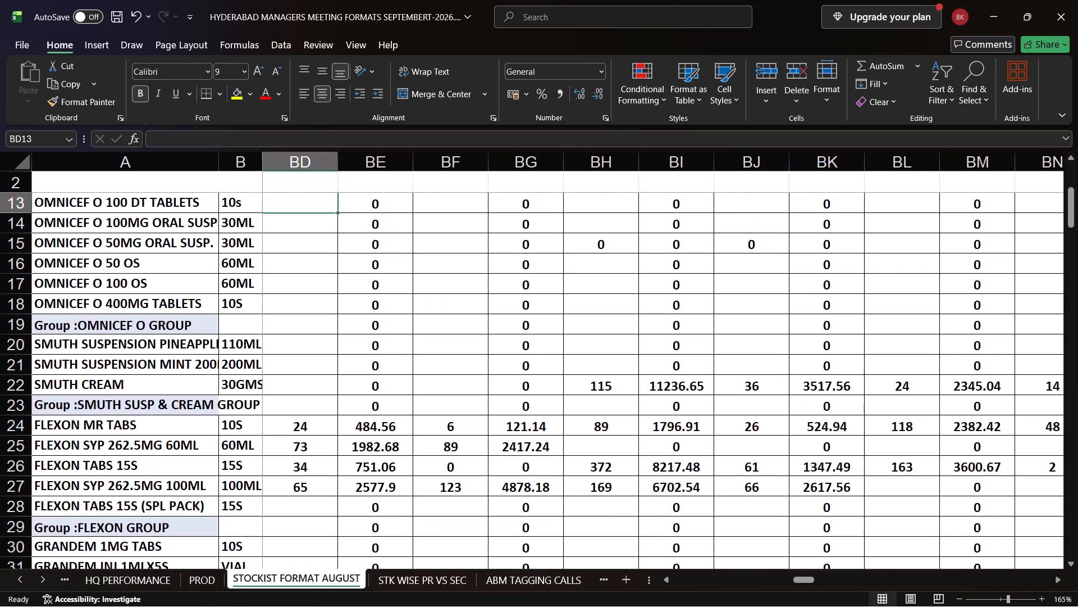
{"action": "key", "text": "Up"}
{"action": "key", "text": "Up"}
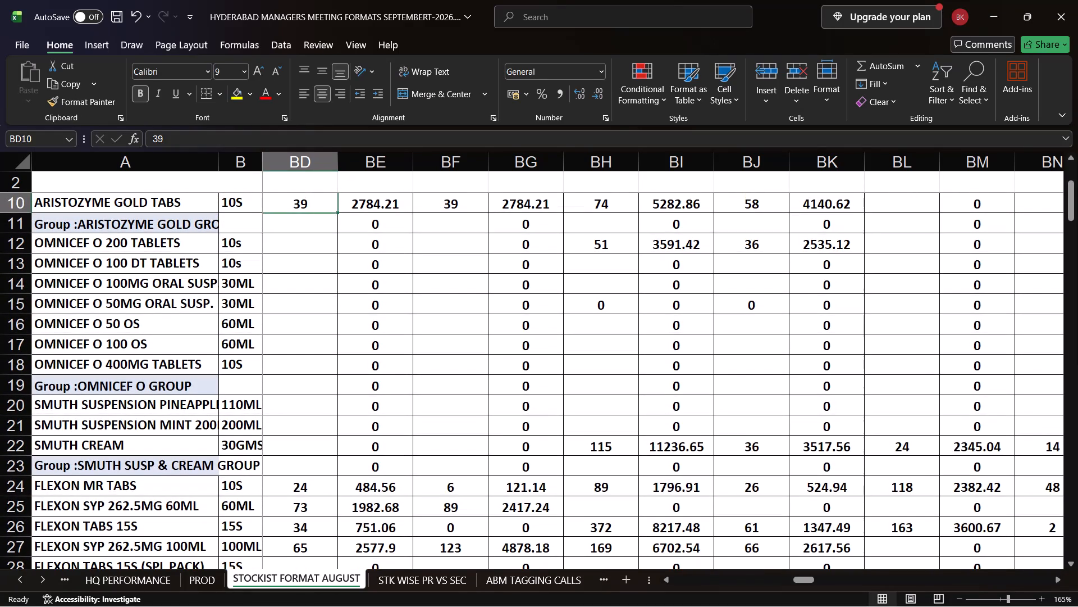
{"action": "key", "text": "Down"}
{"action": "key", "text": "Up"}
{"action": "key", "text": "Up"}
{"action": "key", "text": "Up"}
{"action": "key", "text": "Up"}
{"action": "key", "text": "Up"}
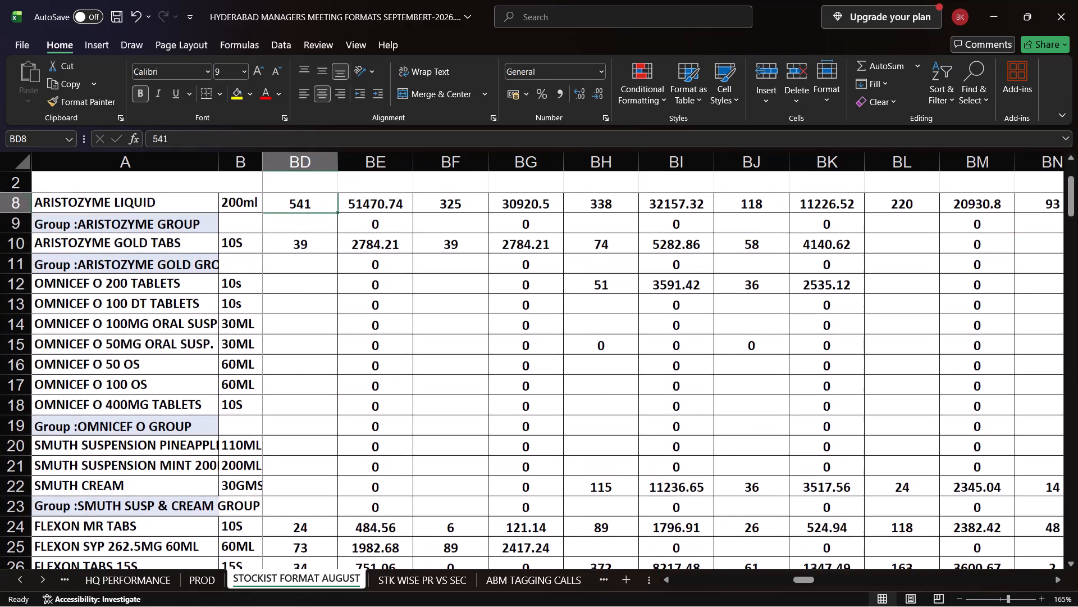
{"action": "key", "text": "Up"}
{"action": "key", "text": "Up"}
{"action": "key", "text": "Down"}
{"action": "key", "text": "Down"}
{"action": "key", "text": "Down"}
{"action": "key", "text": "Down"}
{"action": "key", "text": "Down"}
{"action": "key", "text": "Down"}
{"action": "key", "text": "Down"}
{"action": "key", "text": "Down"}
{"action": "key", "text": "Down"}
{"action": "key", "text": "Down"}
{"action": "key", "text": "Down"}
{"action": "key", "text": "Down"}
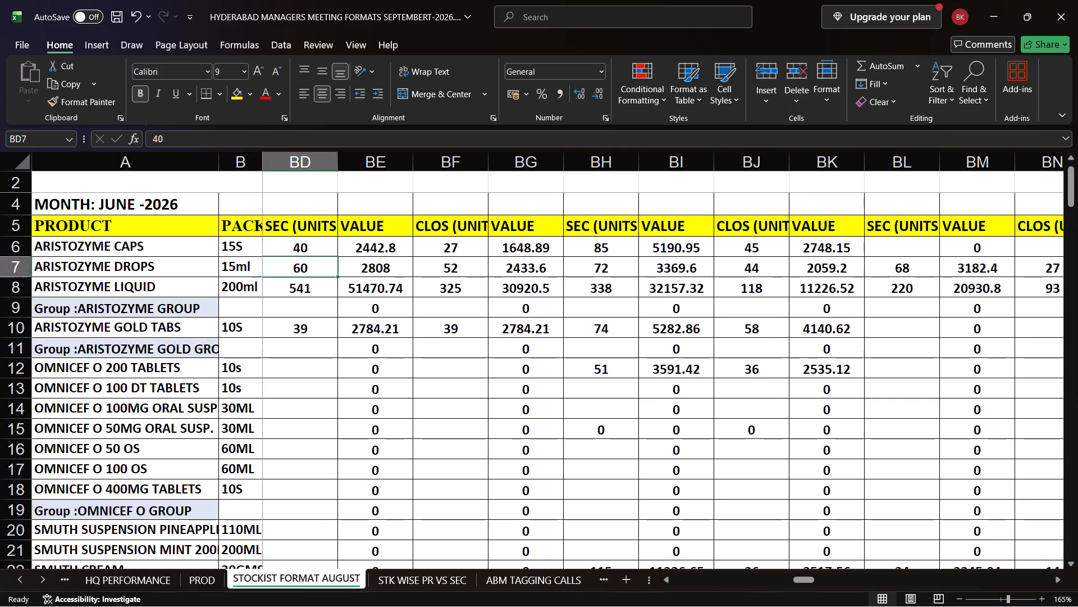
{"action": "key", "text": "Down"}
{"action": "key", "text": "Down"}
{"action": "key", "text": "Down"}
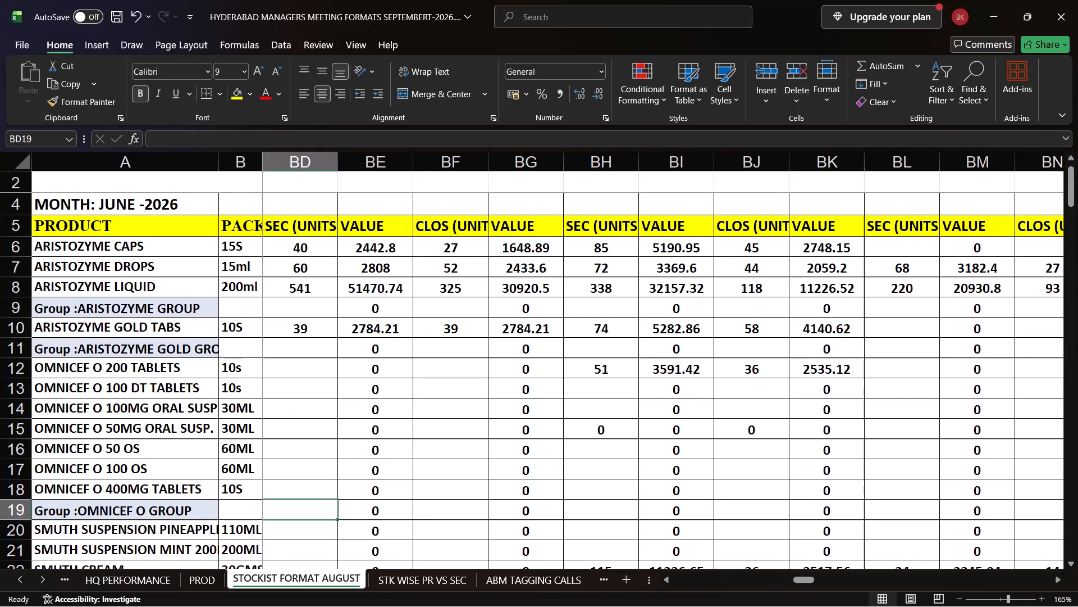
Enter 0 SEC units and 2 CLOS units for OMNICEF PLUS TABS under JYOTHI.
{"action": "key", "text": "Down"}
{"action": "key", "text": "Down"}
{"action": "key", "text": "Down"}
{"action": "key", "text": "Down"}
{"action": "key", "text": "Down"}
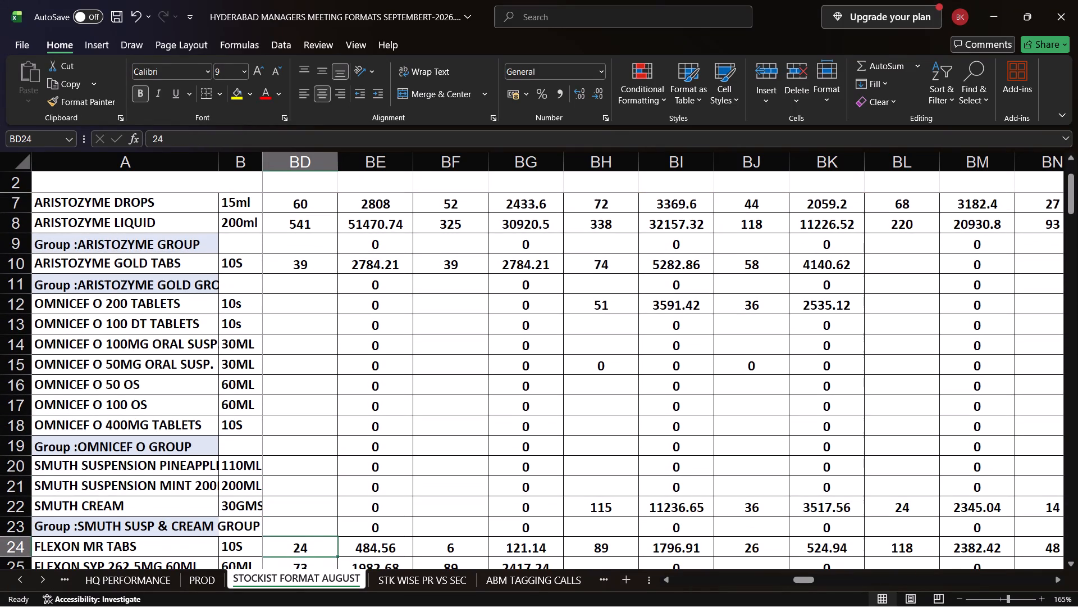
{"action": "key", "text": "Down"}
{"action": "key", "text": "Down"}
{"action": "key", "text": "Down"}
{"action": "key", "text": "Down"}
{"action": "key", "text": "Down"}
{"action": "key", "text": "Down"}
{"action": "key", "text": "Down"}
{"action": "key", "text": "Down"}
{"action": "key", "text": "Down"}
{"action": "key", "text": "Down"}
{"action": "key", "text": "Down"}
{"action": "key", "text": "Down"}
{"action": "key", "text": "Down"}
{"action": "key", "text": "Down"}
{"action": "key", "text": "Down"}
{"action": "key", "text": "Down"}
{"action": "key", "text": "Down"}
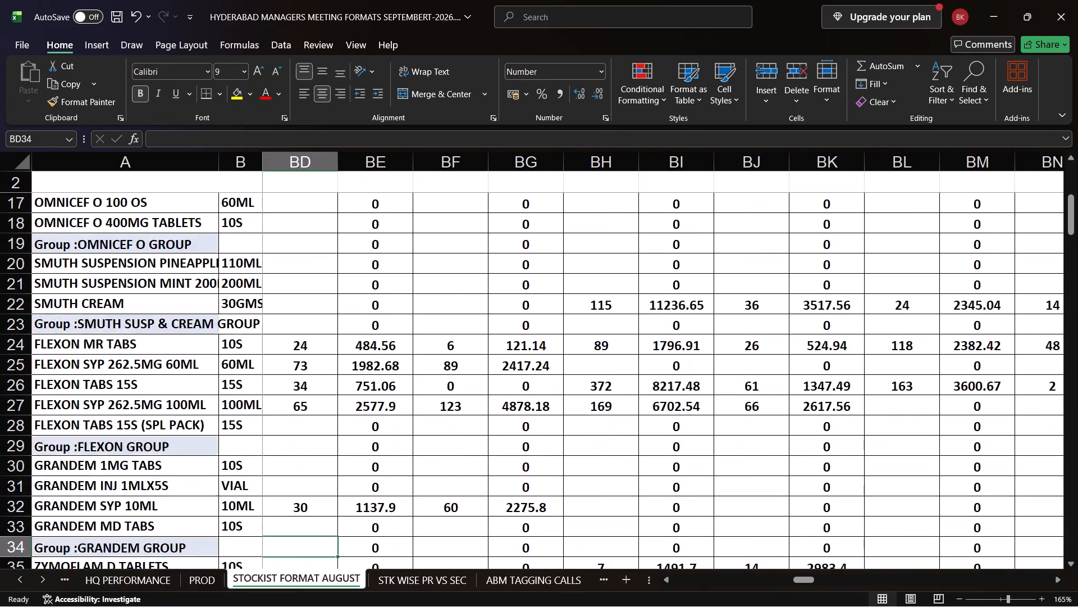
{"action": "key", "text": "Down"}
{"action": "key", "text": "Down"}
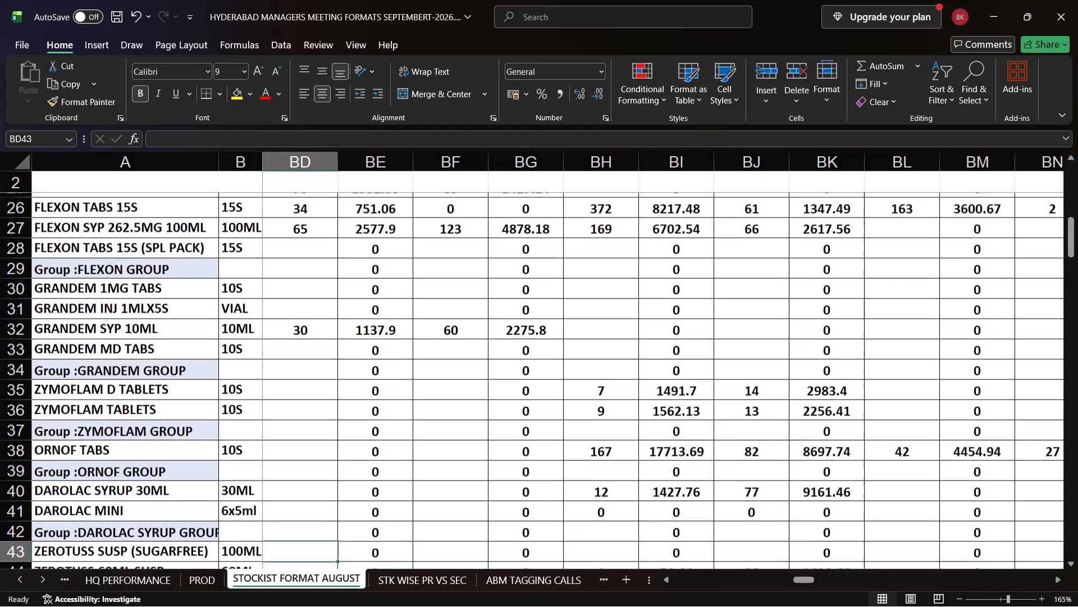
{"action": "key", "text": "Down"}
{"action": "key", "text": "Down"}
{"action": "key", "text": "Down"}
{"action": "key", "text": "Down"}
{"action": "key", "text": "Down"}
{"action": "key", "text": "Down"}
{"action": "key", "text": "Down"}
{"action": "key", "text": "Down"}
{"action": "key", "text": "Down"}
{"action": "key", "text": "Down"}
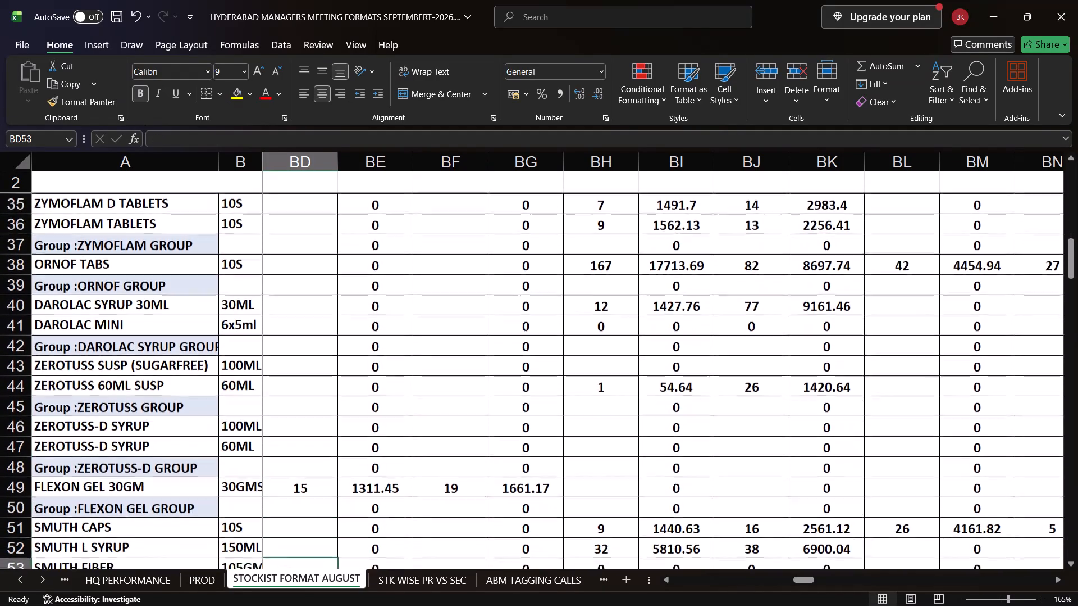
{"action": "key", "text": "Down"}
{"action": "key", "text": "Down"}
{"action": "key", "text": "Down"}
{"action": "key", "text": "Down"}
{"action": "key", "text": "Down"}
{"action": "key", "text": "Down"}
{"action": "key", "text": "Down"}
{"action": "key", "text": "Down"}
{"action": "key", "text": "Down"}
{"action": "key", "text": "Down"}
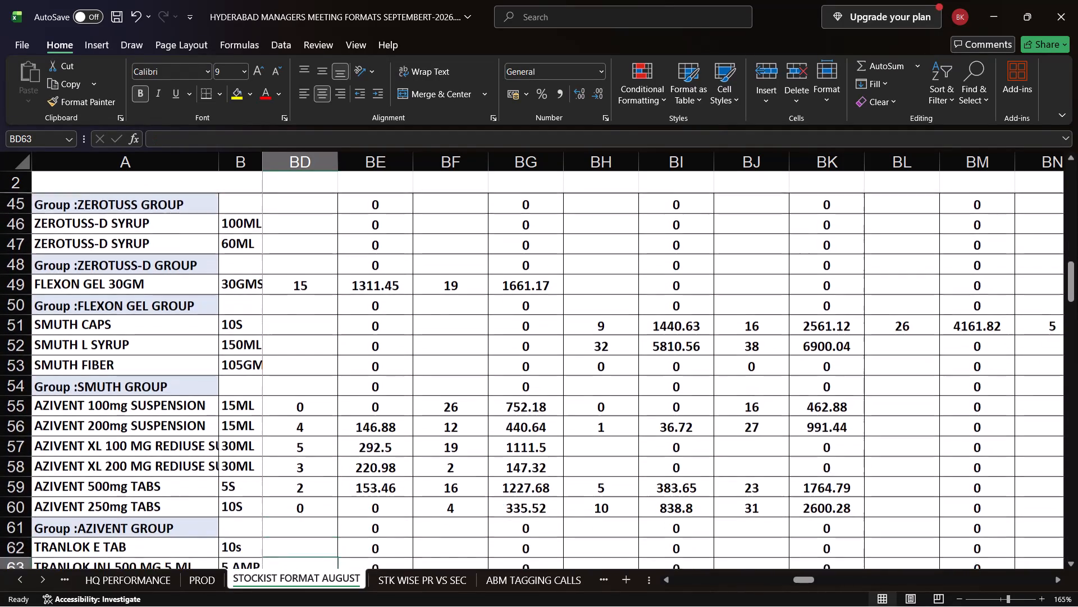
{"action": "key", "text": "Down"}
{"action": "key", "text": "Down"}
{"action": "key", "text": "Down"}
{"action": "key", "text": "Down"}
{"action": "key", "text": "Down"}
{"action": "key", "text": "Down"}
{"action": "key", "text": "Down"}
{"action": "key", "text": "Down"}
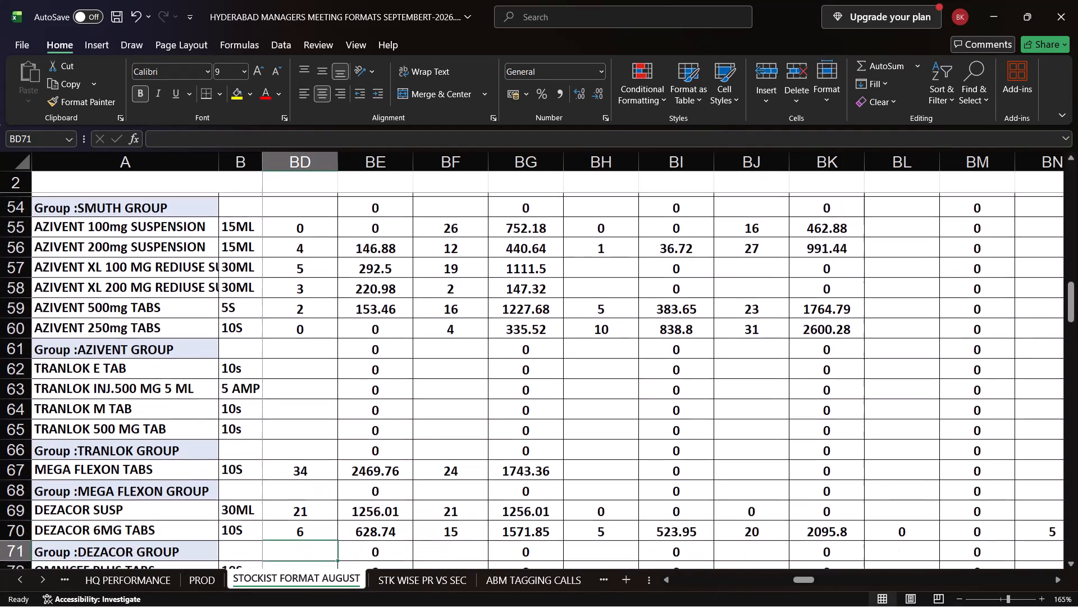
{"action": "key", "text": "Down"}
{"action": "key", "text": "Down"}
{"action": "key", "text": "Down"}
{"action": "key", "text": "Up"}
{"action": "key", "text": "Up"}
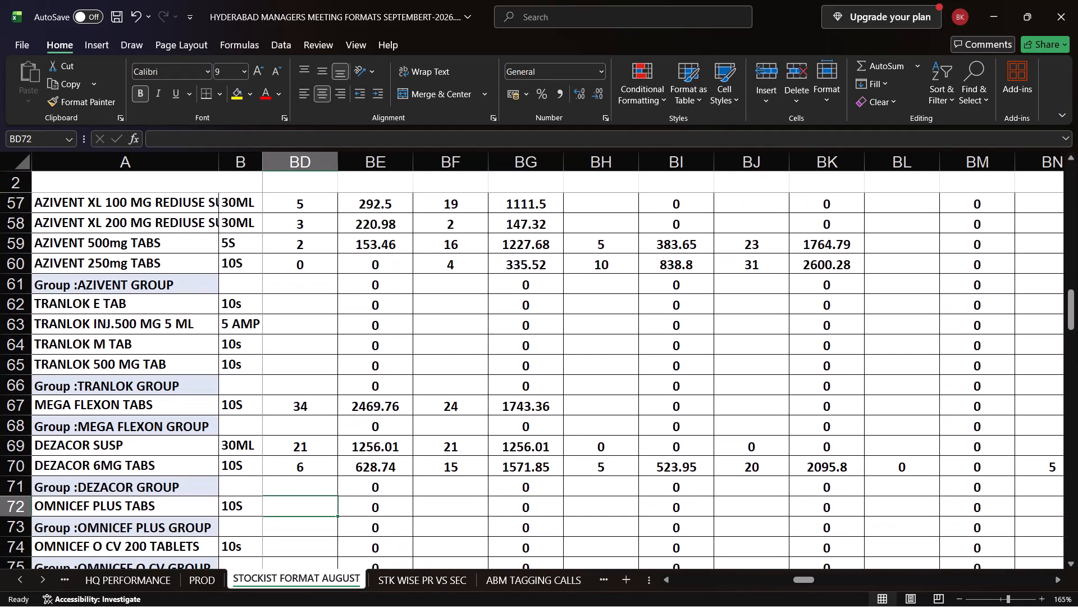
{"action": "key", "text": "0"}
{"action": "key", "text": "Right"}
{"action": "key", "text": "Right"}
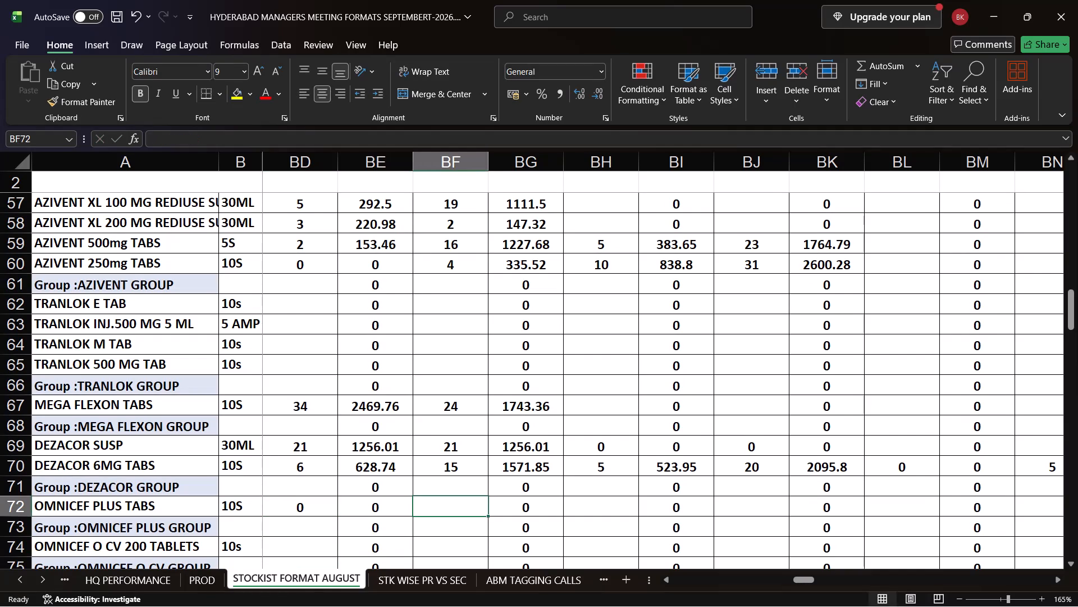
{"action": "key", "text": "2"}
{"action": "key", "text": "Down"}
{"action": "key", "text": "Left"}
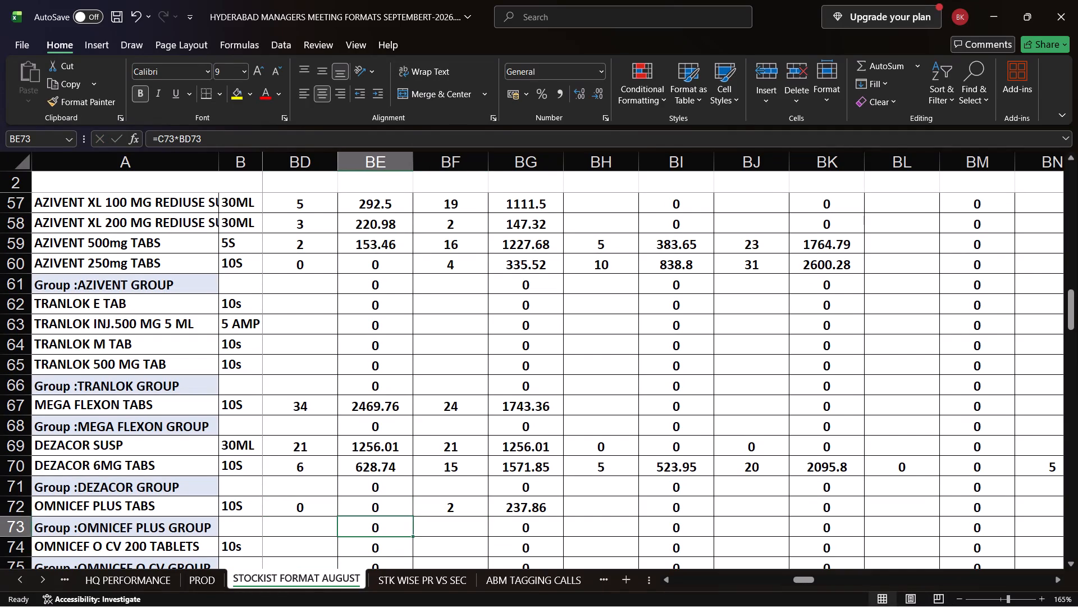
{"action": "key", "text": "Left"}
Enter 52 SEC units and 78 CLOS units for OMNICEF O 200 TABLETS under JYOTHI.
{"action": "key", "text": "Up"}
{"action": "key", "text": "Up"}
{"action": "key", "text": "Up"}
{"action": "key", "text": "Up"}
{"action": "key", "text": "Up"}
{"action": "key", "text": "Up"}
{"action": "key", "text": "Up"}
{"action": "key", "text": "Up"}
{"action": "key", "text": "Up"}
{"action": "key", "text": "Up"}
{"action": "key", "text": "Up"}
{"action": "key", "text": "Up"}
{"action": "key", "text": "Up"}
{"action": "key", "text": "Up"}
{"action": "key", "text": "Up"}
{"action": "key", "text": "Up"}
{"action": "key", "text": "Up"}
{"action": "key", "text": "Up"}
{"action": "key", "text": "Up"}
{"action": "key", "text": "Up"}
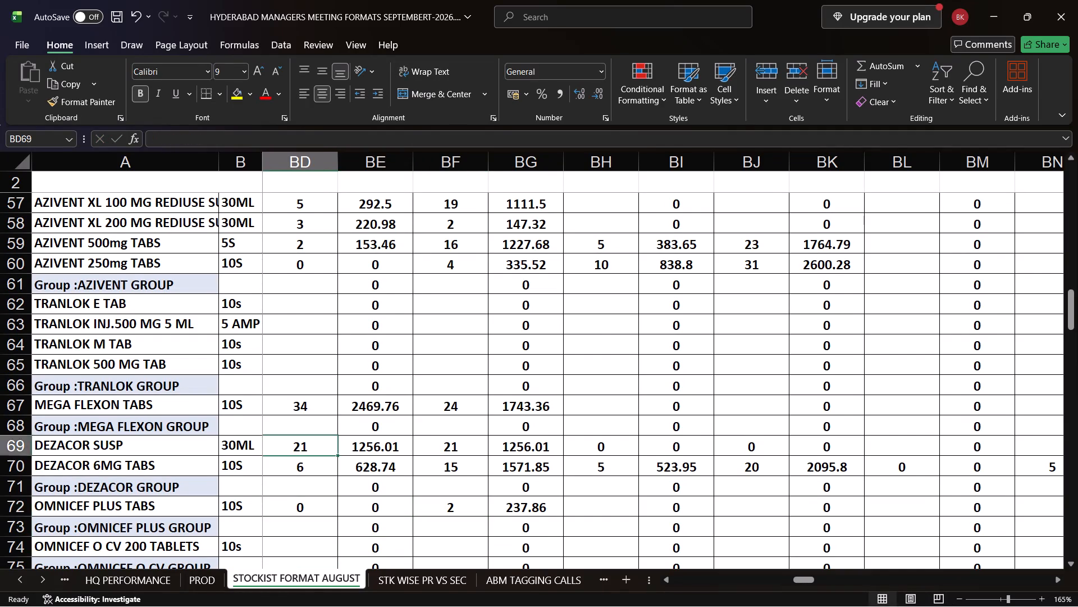
{"action": "key", "text": "Up"}
{"action": "key", "text": "Up"}
{"action": "key", "text": "Up"}
{"action": "key", "text": "Up"}
{"action": "key", "text": "Up"}
{"action": "key", "text": "Up"}
{"action": "key", "text": "Up"}
{"action": "key", "text": "Up"}
{"action": "key", "text": "Up"}
{"action": "key", "text": "Up"}
{"action": "key", "text": "Up"}
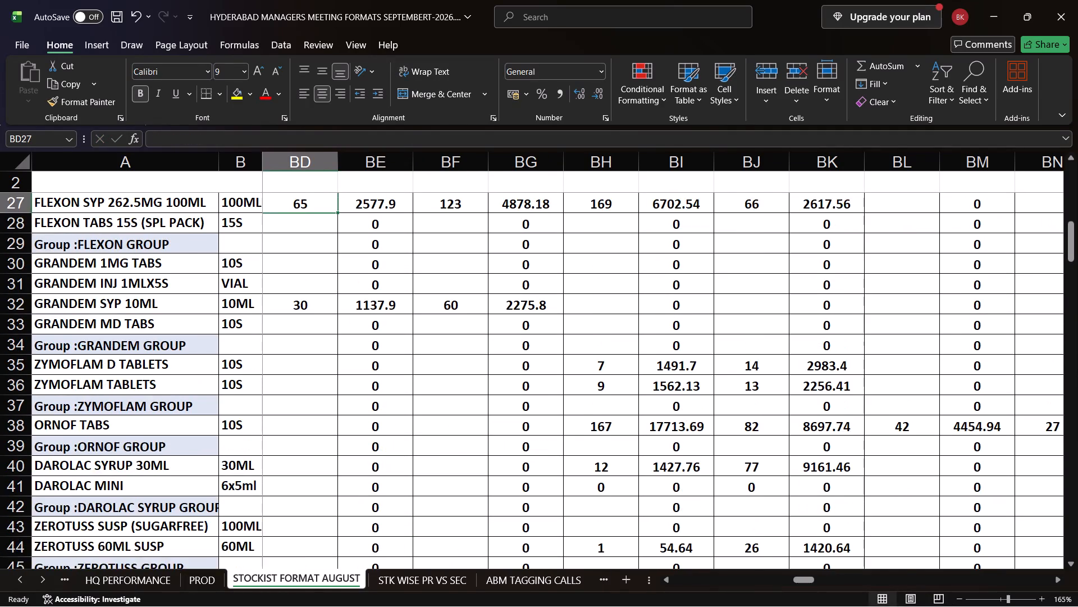
{"action": "key", "text": "Up"}
{"action": "key", "text": "Up"}
{"action": "key", "text": "Up"}
{"action": "key", "text": "Up"}
{"action": "key", "text": "Up"}
{"action": "key", "text": "Up"}
{"action": "key", "text": "Up"}
{"action": "key", "text": "Up"}
{"action": "key", "text": "Up"}
{"action": "key", "text": "Up"}
{"action": "key", "text": "Up"}
{"action": "key", "text": "Up"}
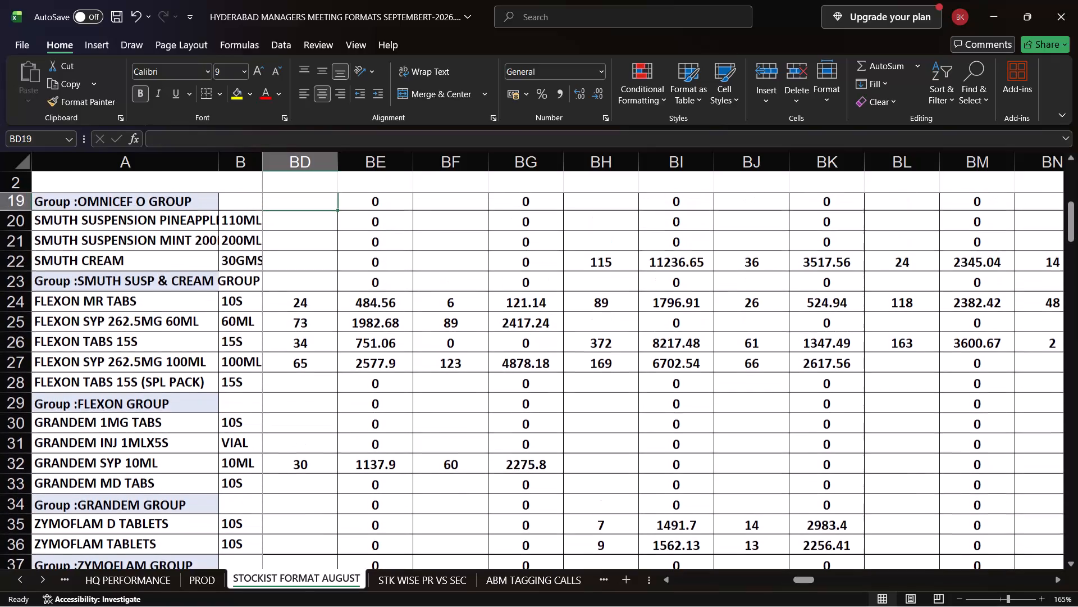
{"action": "key", "text": "Up"}
{"action": "key", "text": "Up"}
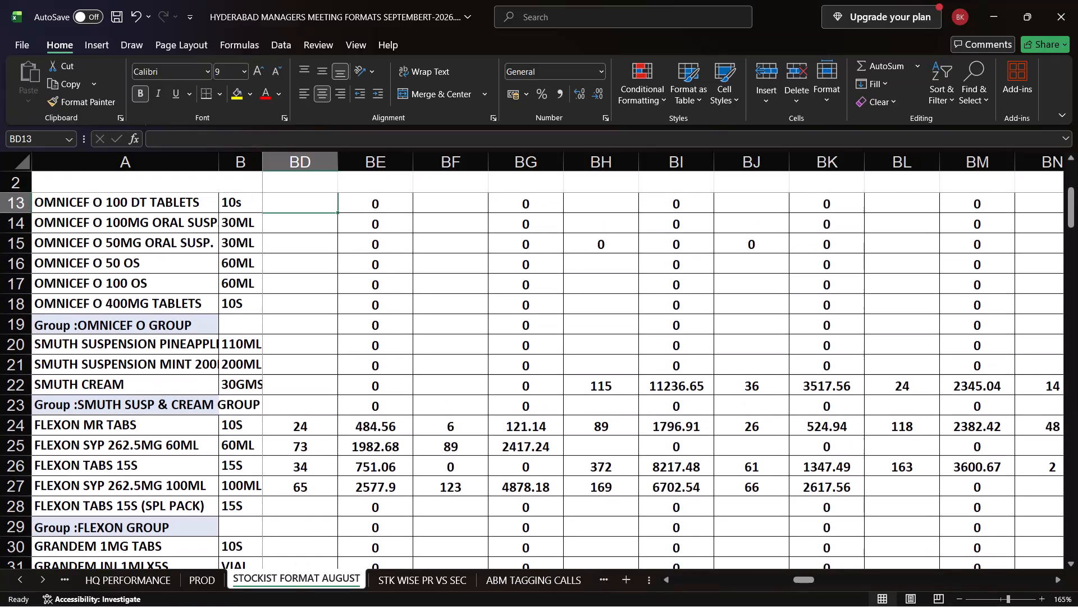
{"action": "key", "text": "Up"}
{"action": "key", "text": "Up"}
{"action": "key", "text": "Down"}
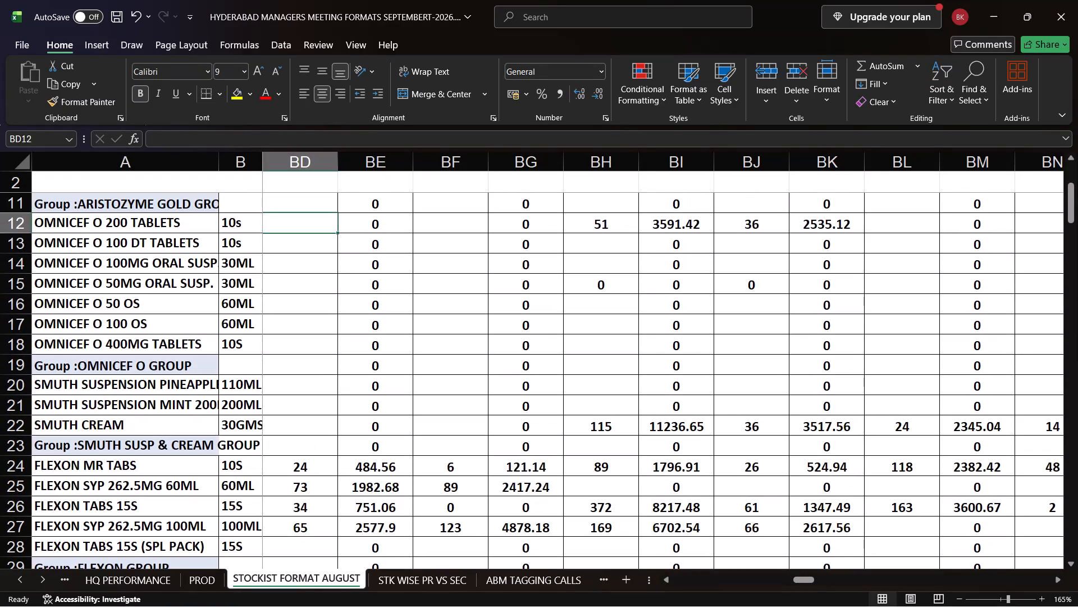
{"action": "type", "text": "52"}
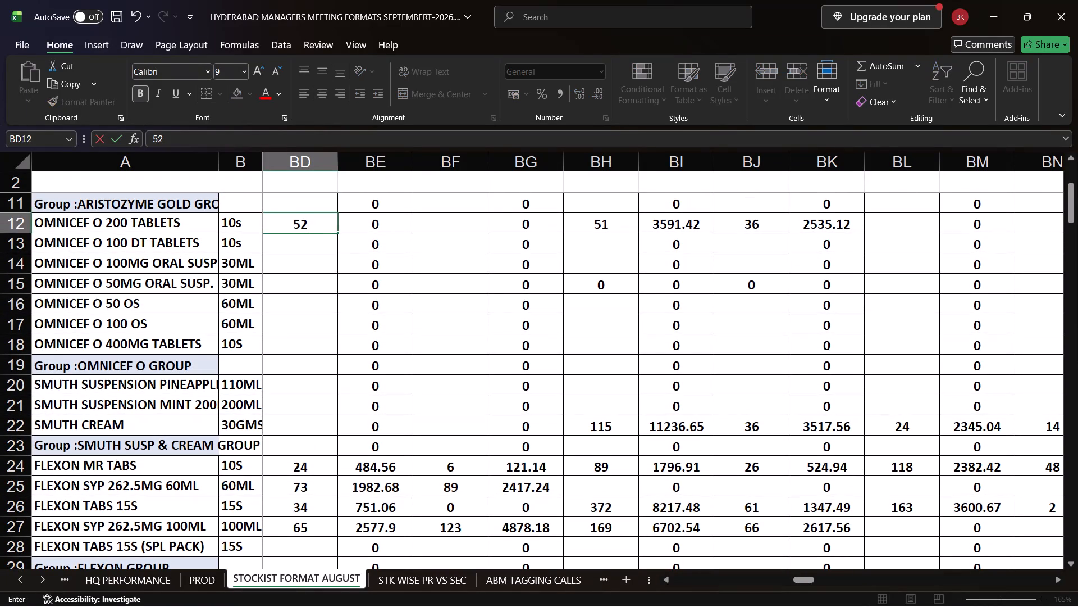
{"action": "key", "text": "Right"}
{"action": "key", "text": "Right"}
{"action": "type", "text": "78"}
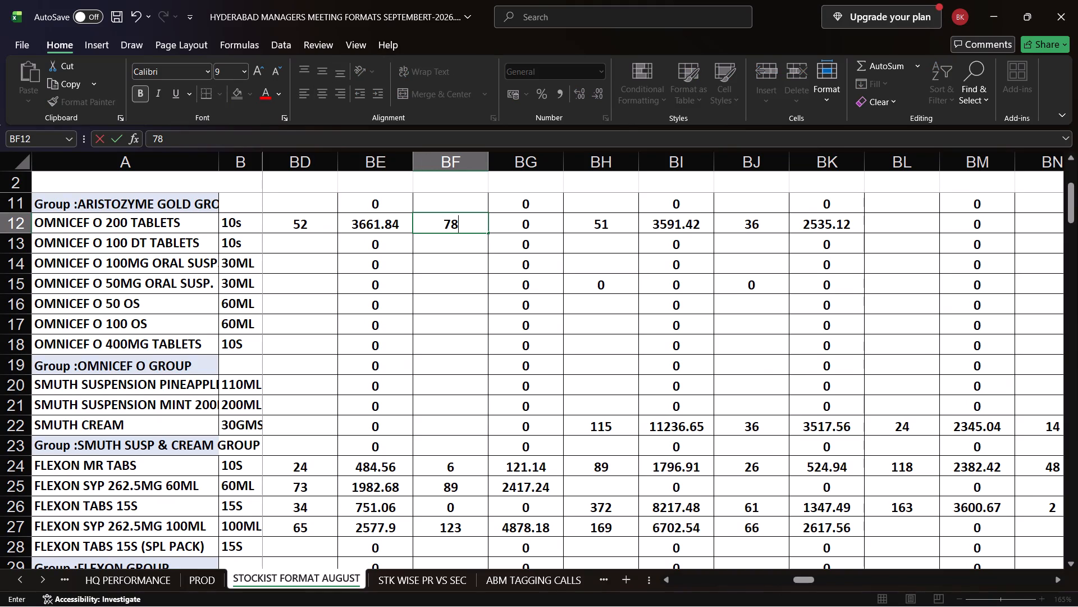
{"action": "key", "text": "Down"}
{"action": "key", "text": "Left"}
{"action": "key", "text": "Left"}
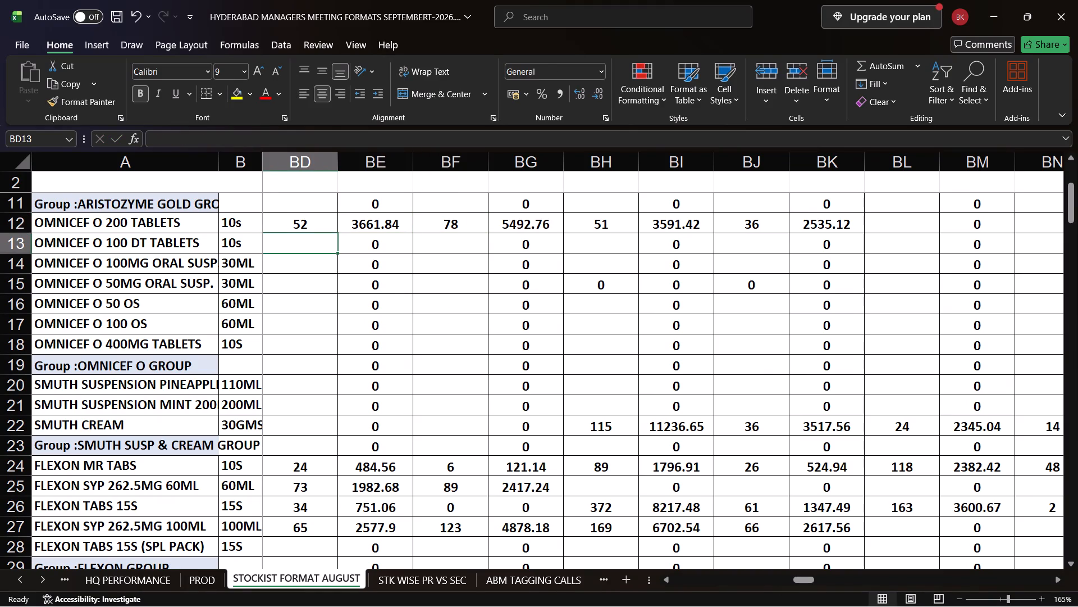
Enter 65 SEC units and 37 CLOS units for ORNOF TABS under JYOTHI.
{"action": "key", "text": "Down"}
{"action": "key", "text": "Down"}
{"action": "key", "text": "Down"}
{"action": "key", "text": "Down"}
{"action": "key", "text": "Down"}
{"action": "key", "text": "Down"}
{"action": "key", "text": "Down"}
{"action": "key", "text": "Down"}
{"action": "key", "text": "Down"}
{"action": "key", "text": "Down"}
{"action": "key", "text": "Down"}
{"action": "key", "text": "Down"}
{"action": "key", "text": "Down"}
{"action": "key", "text": "Down"}
{"action": "key", "text": "Down"}
{"action": "key", "text": "Down"}
{"action": "key", "text": "Down"}
{"action": "key", "text": "Down"}
{"action": "key", "text": "Down"}
{"action": "key", "text": "Down"}
{"action": "key", "text": "Down"}
{"action": "key", "text": "Down"}
{"action": "key", "text": "Down"}
{"action": "key", "text": "Down"}
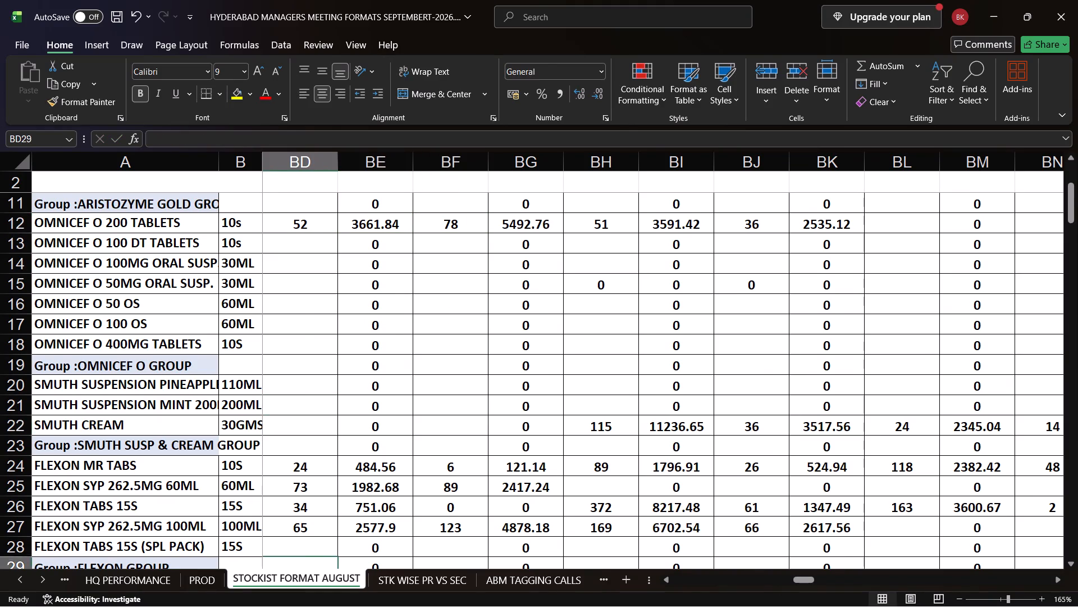
{"action": "key", "text": "Down"}
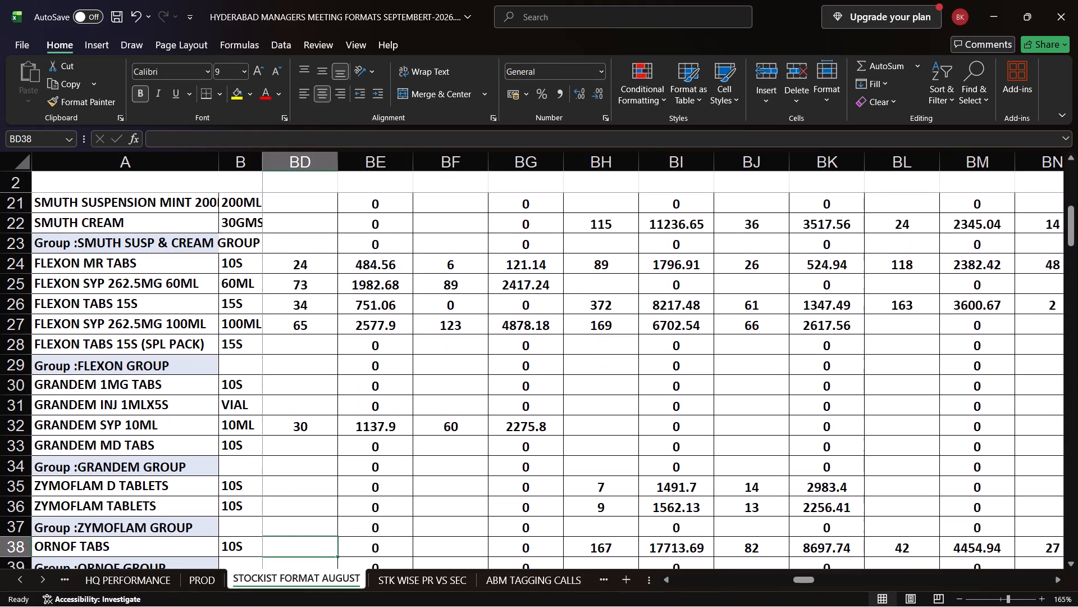
{"action": "type", "text": "65"}
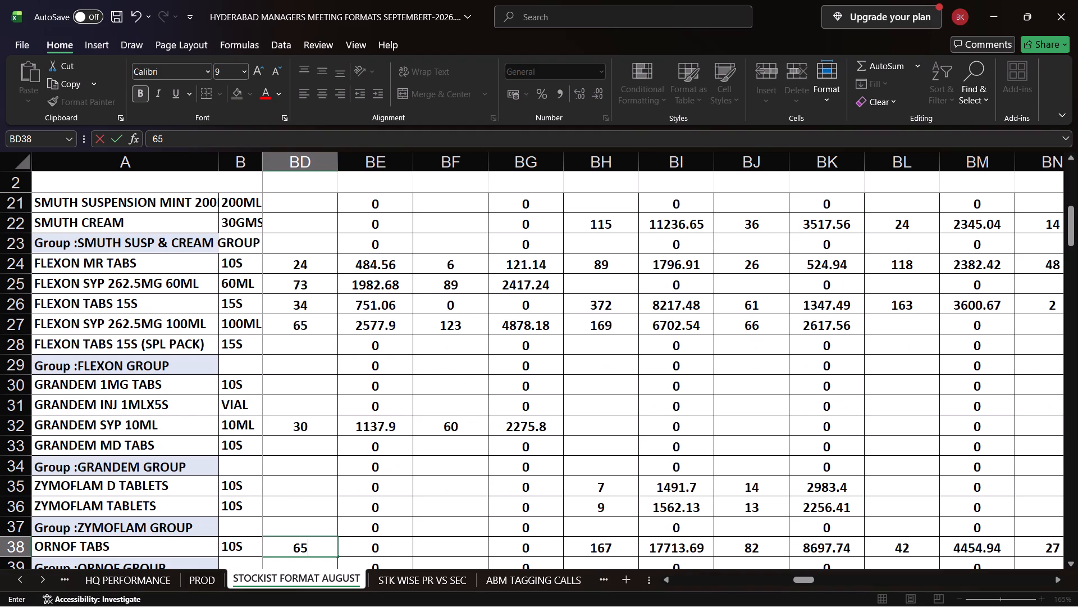
{"action": "key", "text": "Right"}
{"action": "key", "text": "Right"}
{"action": "type", "text": "37"}
{"action": "key", "text": "Up"}
{"action": "key", "text": "Up"}
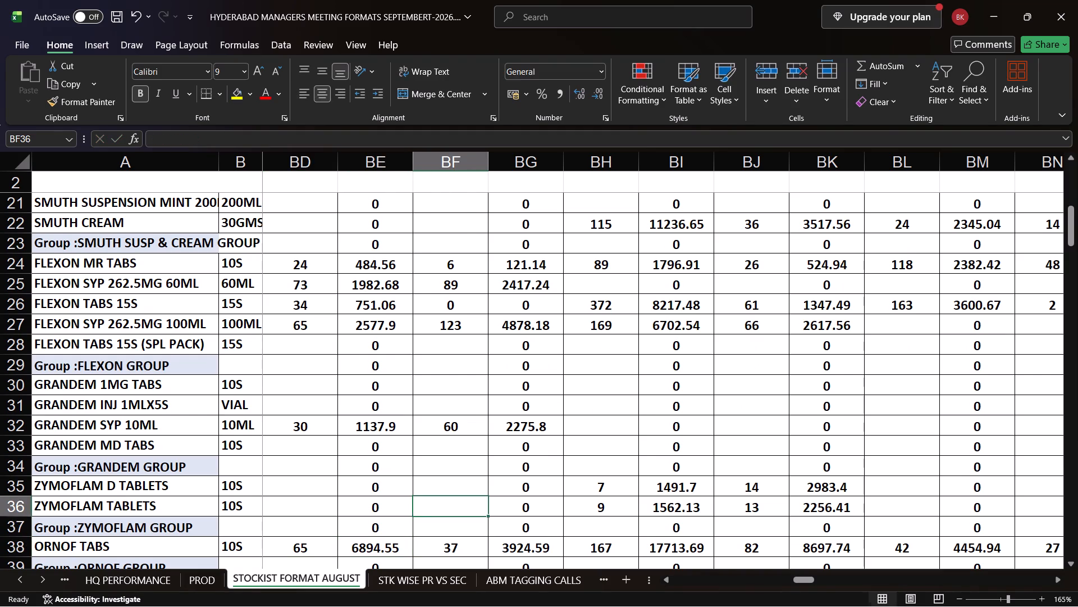
{"action": "key", "text": "Left"}
{"action": "key", "text": "Left"}
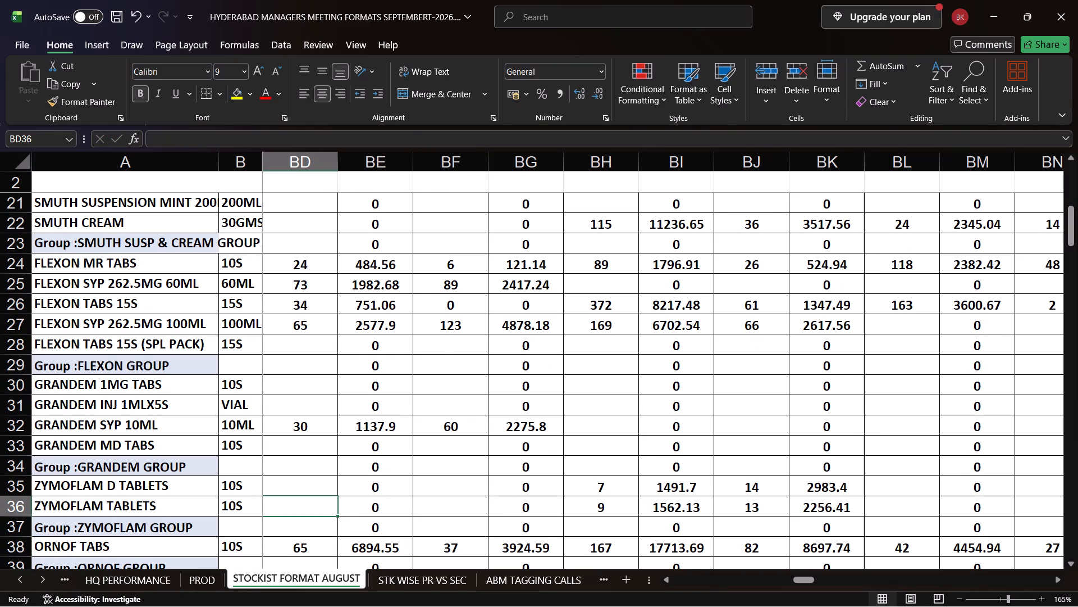
Enter 19 SEC units and 20 CLOS units for SMUTH CAPS under JYOTHI.
{"action": "key", "text": "Down"}
{"action": "key", "text": "Up"}
{"action": "key", "text": "Up"}
{"action": "key", "text": "Up"}
{"action": "key", "text": "Up"}
{"action": "key", "text": "Up"}
{"action": "key", "text": "Up"}
{"action": "key", "text": "Up"}
{"action": "key", "text": "Down"}
{"action": "key", "text": "Down"}
{"action": "key", "text": "Down"}
{"action": "key", "text": "Down"}
{"action": "key", "text": "Down"}
{"action": "key", "text": "Down"}
{"action": "key", "text": "Down"}
{"action": "key", "text": "Down"}
{"action": "key", "text": "Down"}
{"action": "key", "text": "Down"}
{"action": "key", "text": "Down"}
{"action": "key", "text": "Down"}
{"action": "key", "text": "Down"}
{"action": "key", "text": "Down"}
{"action": "key", "text": "Down"}
{"action": "key", "text": "Down"}
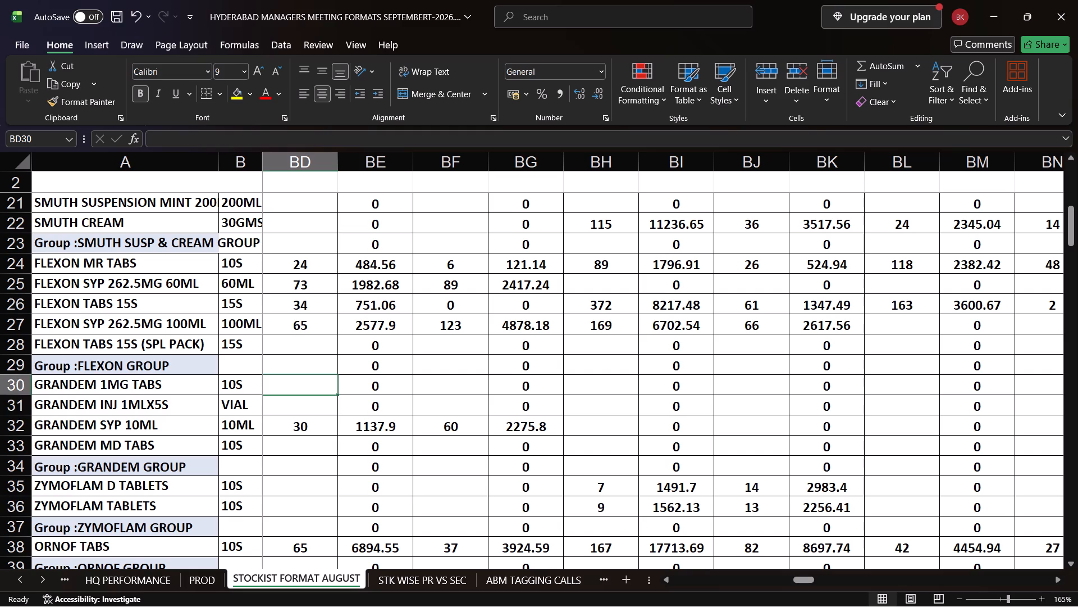
{"action": "key", "text": "Down"}
{"action": "key", "text": "Down"}
{"action": "key", "text": "Down"}
{"action": "key", "text": "Down"}
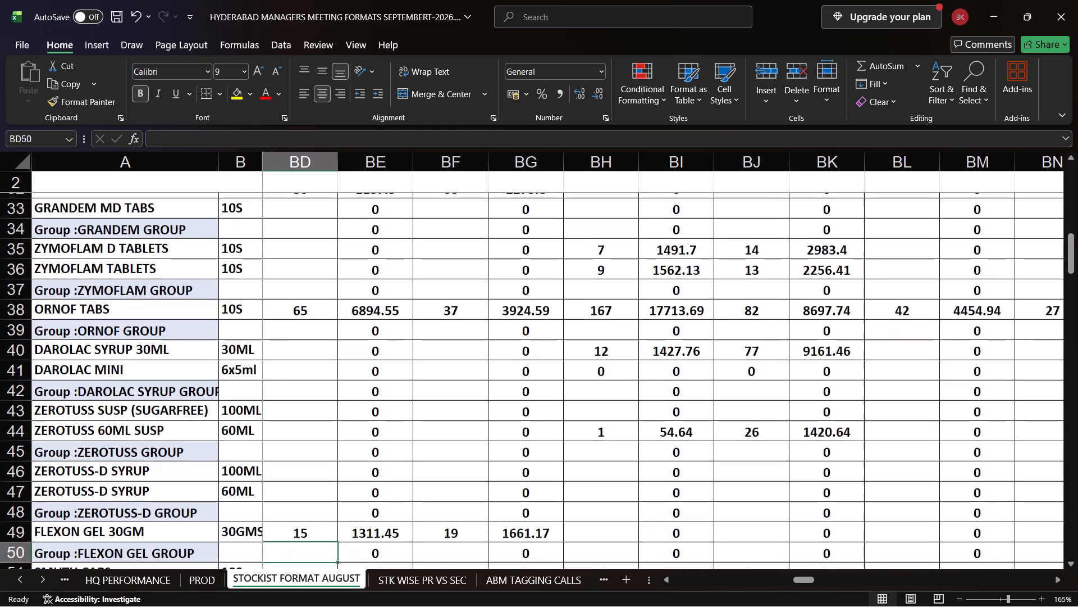
{"action": "key", "text": "Down"}
{"action": "key", "text": "Down"}
{"action": "key", "text": "Down"}
{"action": "key", "text": "Down"}
{"action": "key", "text": "Up"}
{"action": "key", "text": "Up"}
{"action": "key", "text": "Up"}
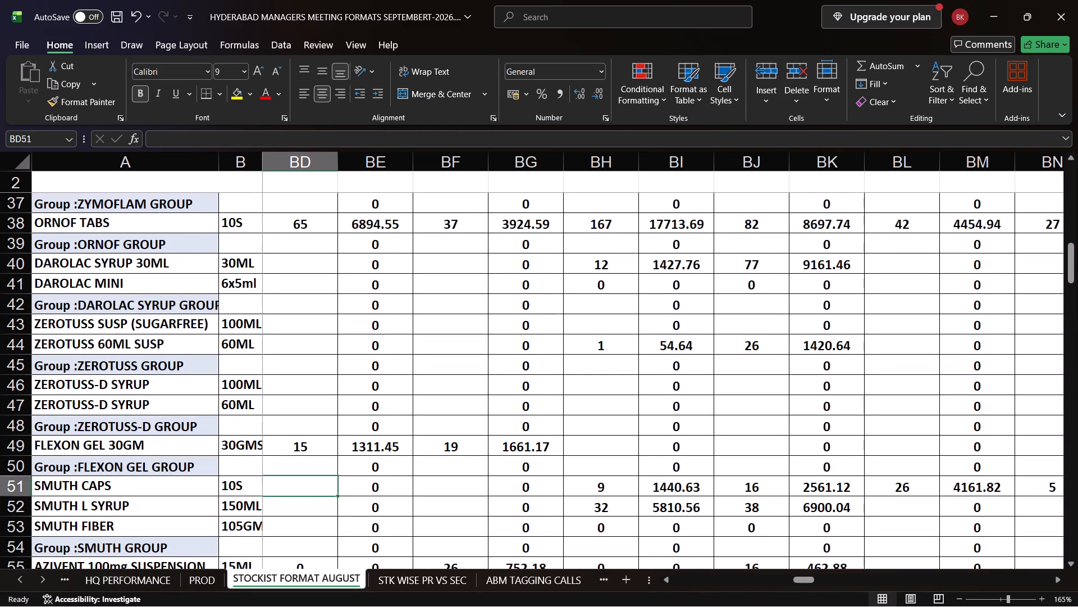
{"action": "type", "text": "19"}
{"action": "key", "text": "Right"}
{"action": "key", "text": "Right"}
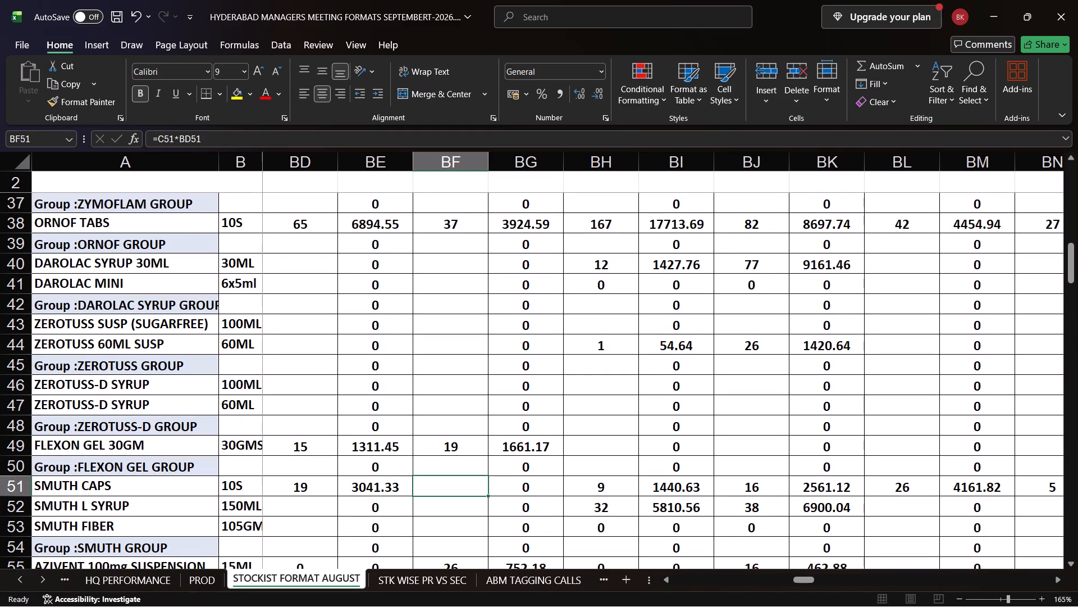
{"action": "type", "text": "20"}
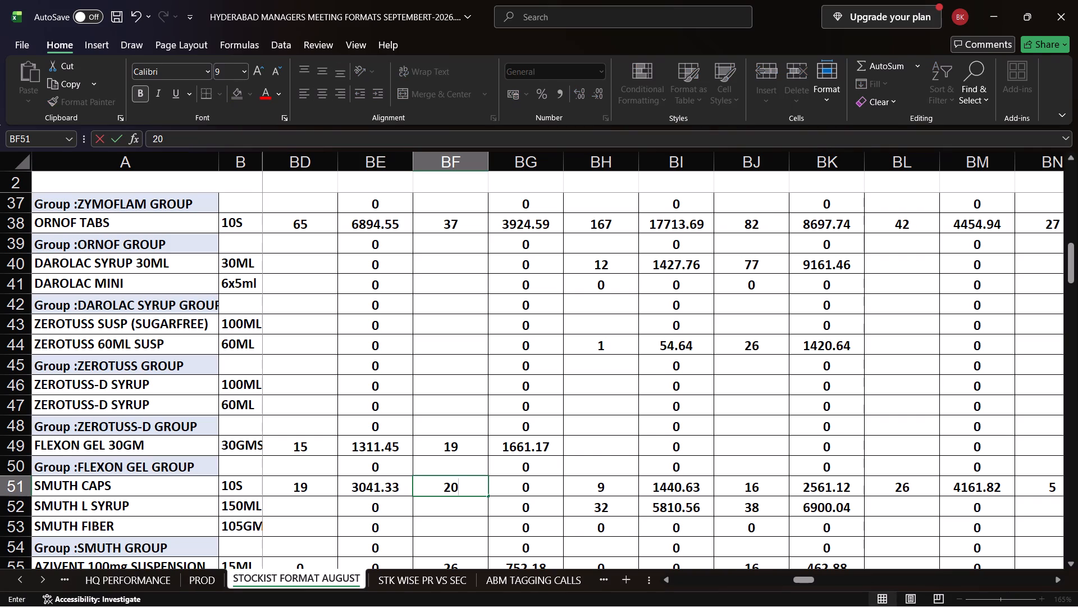
{"action": "key", "text": "Down"}
{"action": "key", "text": "Left"}
{"action": "key", "text": "Left"}
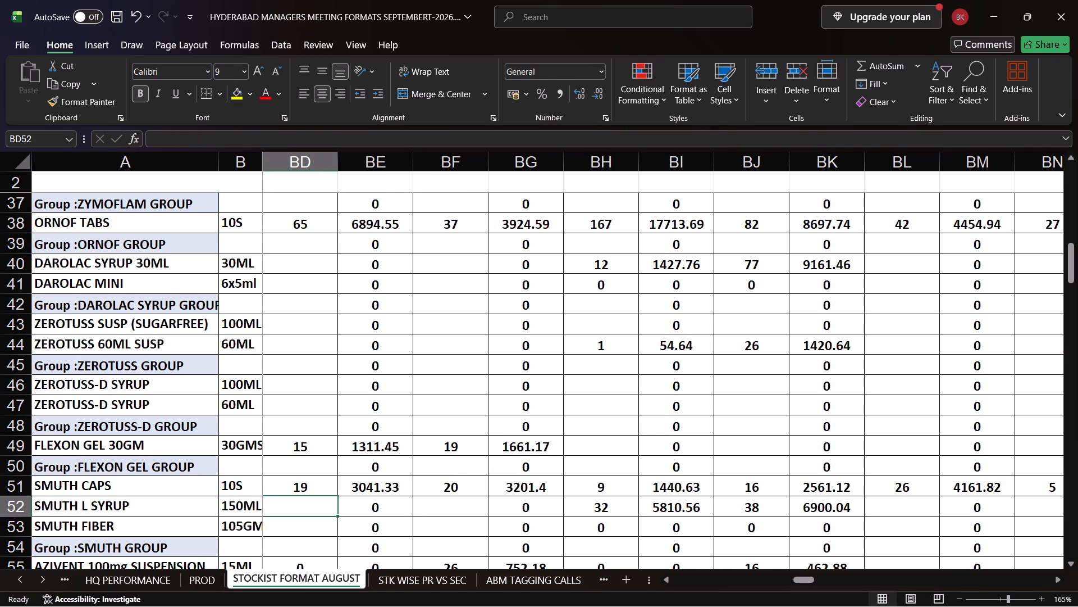
Enter 0 SEC units and 20 CLOS units for SMUTH CREAM under JYOTHI.
{"action": "key", "text": "Up"}
{"action": "key", "text": "Up"}
{"action": "key", "text": "Up"}
{"action": "key", "text": "Up"}
{"action": "key", "text": "Up"}
{"action": "key", "text": "Up"}
{"action": "key", "text": "Up"}
{"action": "key", "text": "Up"}
{"action": "key", "text": "Up"}
{"action": "key", "text": "Up"}
{"action": "key", "text": "Up"}
{"action": "key", "text": "Up"}
{"action": "key", "text": "Up"}
{"action": "key", "text": "Up"}
{"action": "key", "text": "Up"}
{"action": "key", "text": "Up"}
{"action": "key", "text": "Up"}
{"action": "key", "text": "Up"}
{"action": "key", "text": "Up"}
{"action": "key", "text": "Up"}
{"action": "key", "text": "Up"}
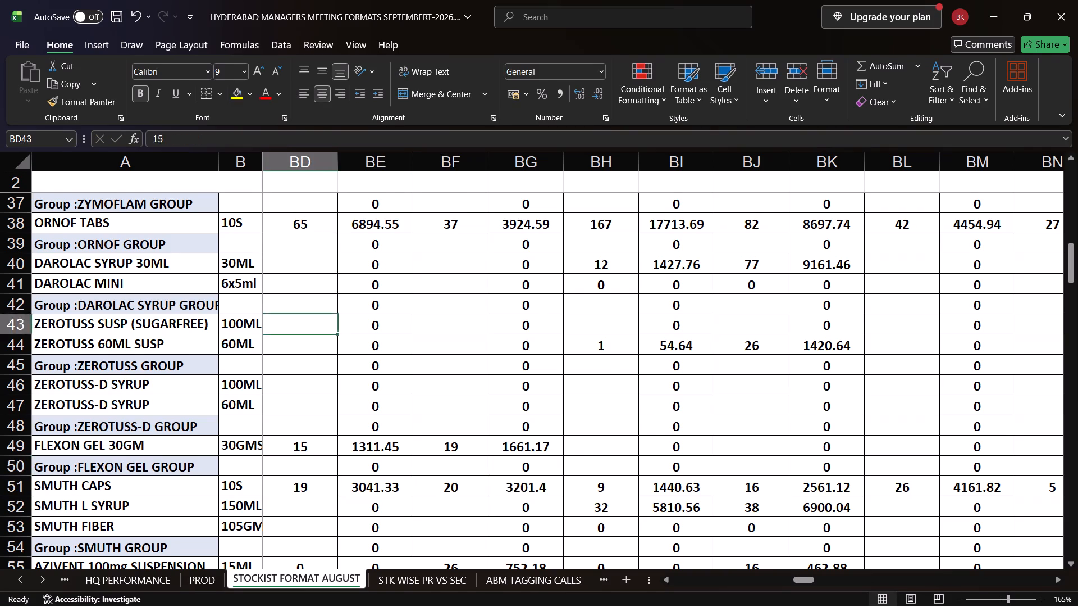
{"action": "key", "text": "Up"}
{"action": "key", "text": "Up"}
{"action": "key", "text": "Up"}
{"action": "key", "text": "Up"}
{"action": "key", "text": "Up"}
{"action": "key", "text": "Up"}
{"action": "key", "text": "Up"}
{"action": "key", "text": "Up"}
{"action": "key", "text": "Up"}
{"action": "key", "text": "Up"}
{"action": "key", "text": "Up"}
{"action": "key", "text": "Up"}
{"action": "key", "text": "Up"}
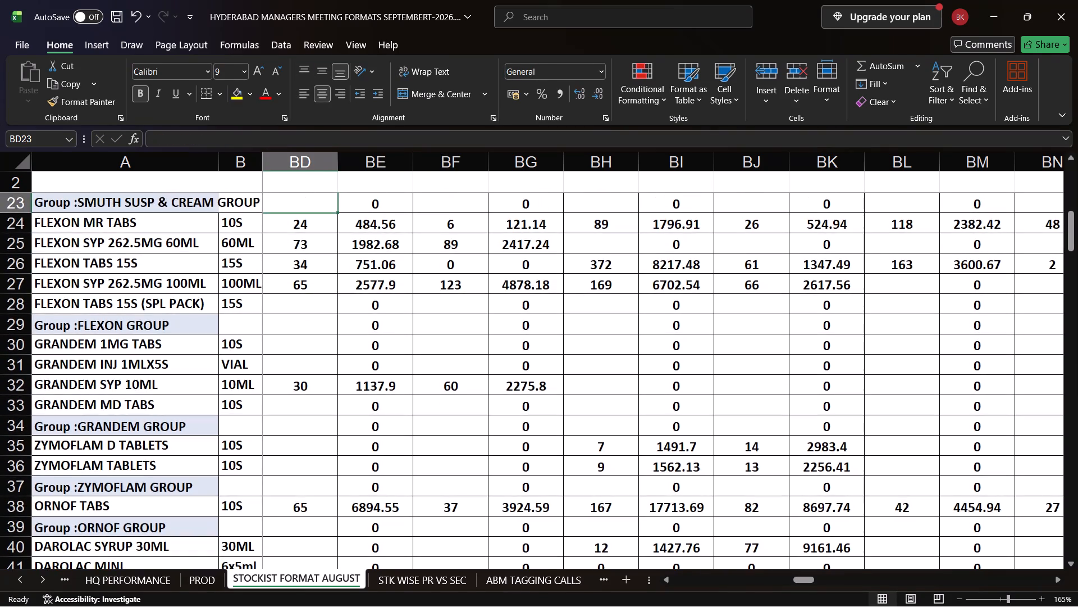
{"action": "key", "text": "Down"}
{"action": "key", "text": "Down"}
{"action": "key", "text": "Down"}
{"action": "key", "text": "Down"}
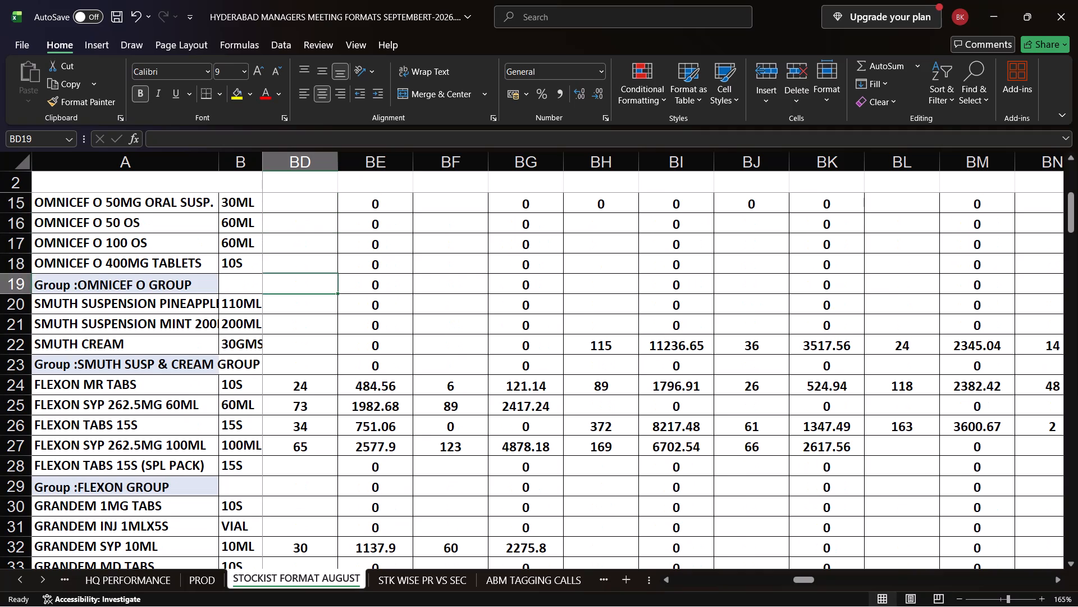
{"action": "key", "text": "Down"}
{"action": "key", "text": "Down"}
{"action": "key", "text": "Down"}
{"action": "key", "text": "0"}
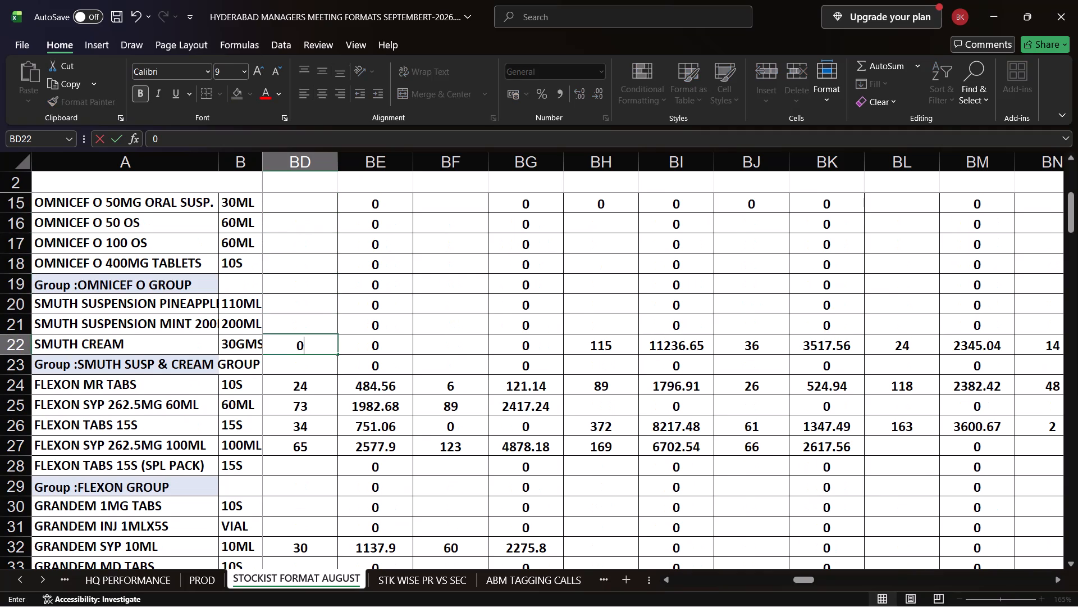
{"action": "key", "text": "Right"}
{"action": "key", "text": "Right"}
{"action": "type", "text": "20"}
{"action": "key", "text": "Up"}
{"action": "key", "text": "Left"}
{"action": "key", "text": "Left"}
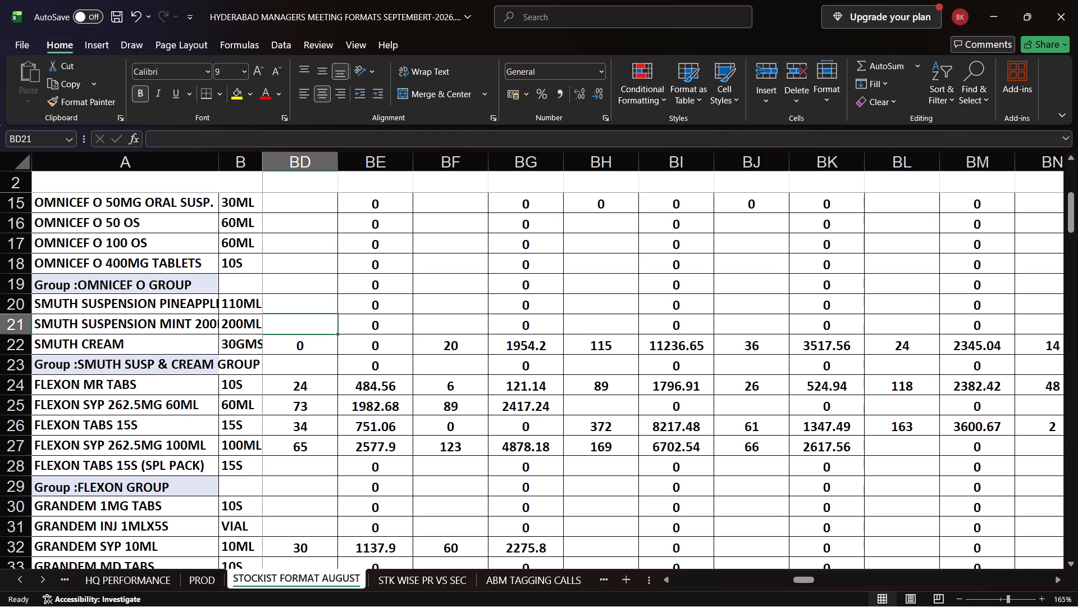
Enter 0 SEC units and 2 CLOS units for SMUTH FIBER under JYOTHI.
{"action": "key", "text": "Down"}
{"action": "key", "text": "Down"}
{"action": "key", "text": "Down"}
{"action": "key", "text": "Down"}
{"action": "key", "text": "Down"}
{"action": "key", "text": "Down"}
{"action": "key", "text": "Down"}
{"action": "key", "text": "Down"}
{"action": "key", "text": "Down"}
{"action": "key", "text": "Down"}
{"action": "key", "text": "Down"}
{"action": "key", "text": "Down"}
{"action": "key", "text": "Down"}
{"action": "key", "text": "Down"}
{"action": "key", "text": "Down"}
{"action": "key", "text": "Down"}
{"action": "key", "text": "Down"}
{"action": "key", "text": "Down"}
{"action": "key", "text": "Down"}
{"action": "key", "text": "Down"}
{"action": "key", "text": "Down"}
{"action": "key", "text": "Down"}
{"action": "key", "text": "Down"}
{"action": "key", "text": "Down"}
{"action": "key", "text": "Down"}
{"action": "key", "text": "Down"}
{"action": "key", "text": "Down"}
{"action": "key", "text": "Down"}
{"action": "key", "text": "Down"}
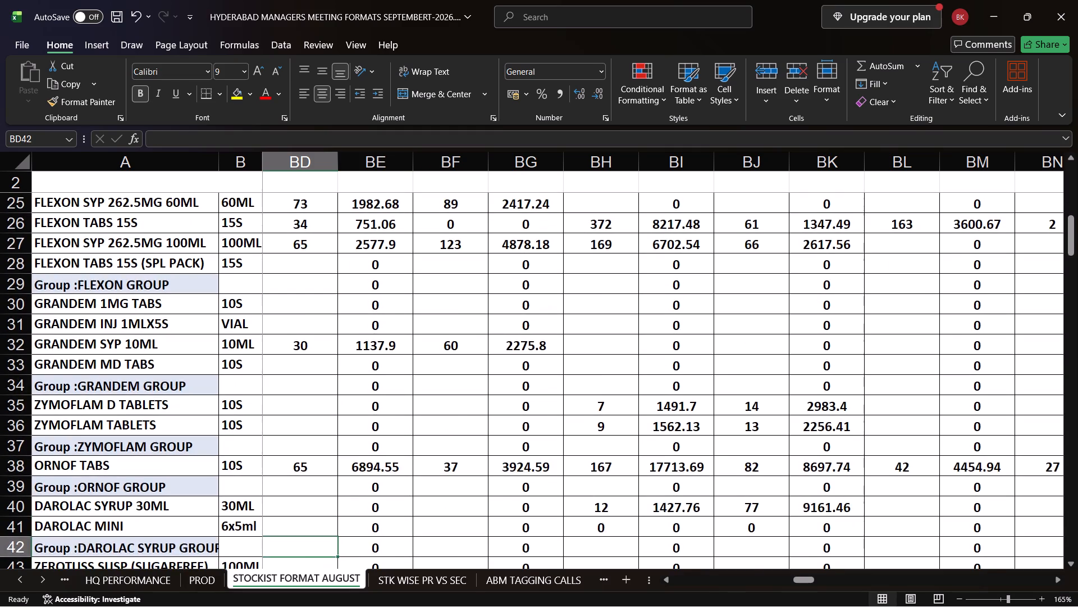
{"action": "key", "text": "Down"}
{"action": "key", "text": "Down"}
{"action": "key", "text": "Down"}
{"action": "key", "text": "Down"}
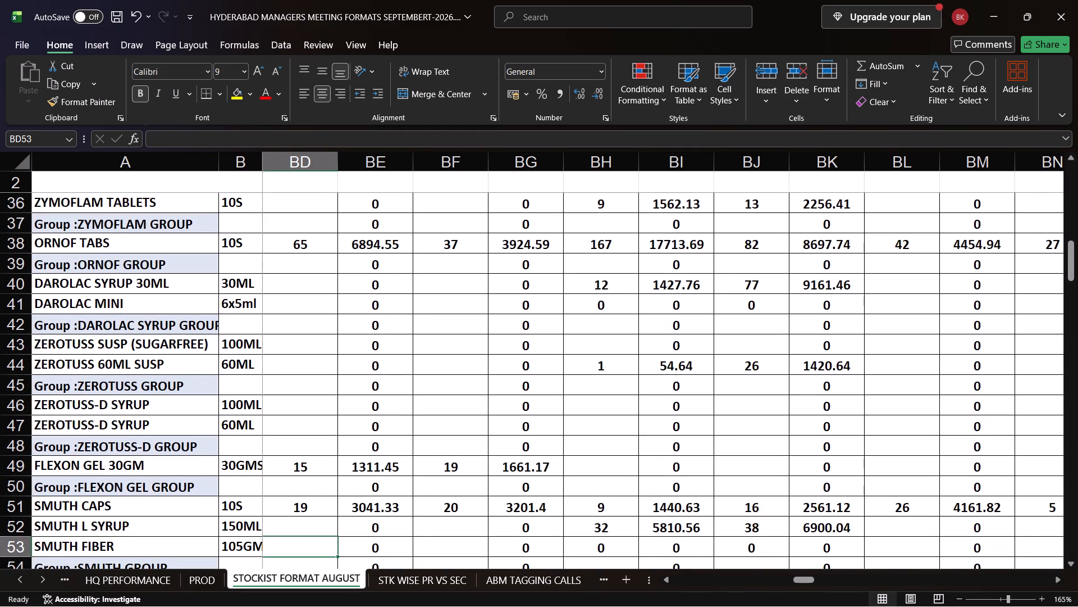
{"action": "key", "text": "Down"}
{"action": "key", "text": "Up"}
{"action": "key", "text": "0"}
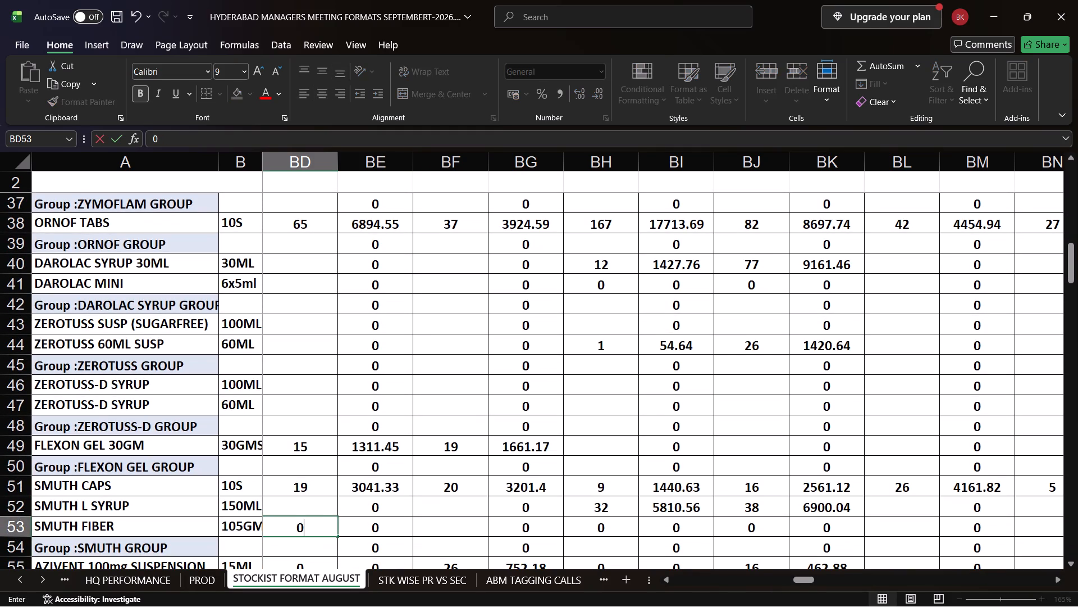
{"action": "key", "text": "Right"}
{"action": "key", "text": "Right"}
{"action": "key", "text": "2"}
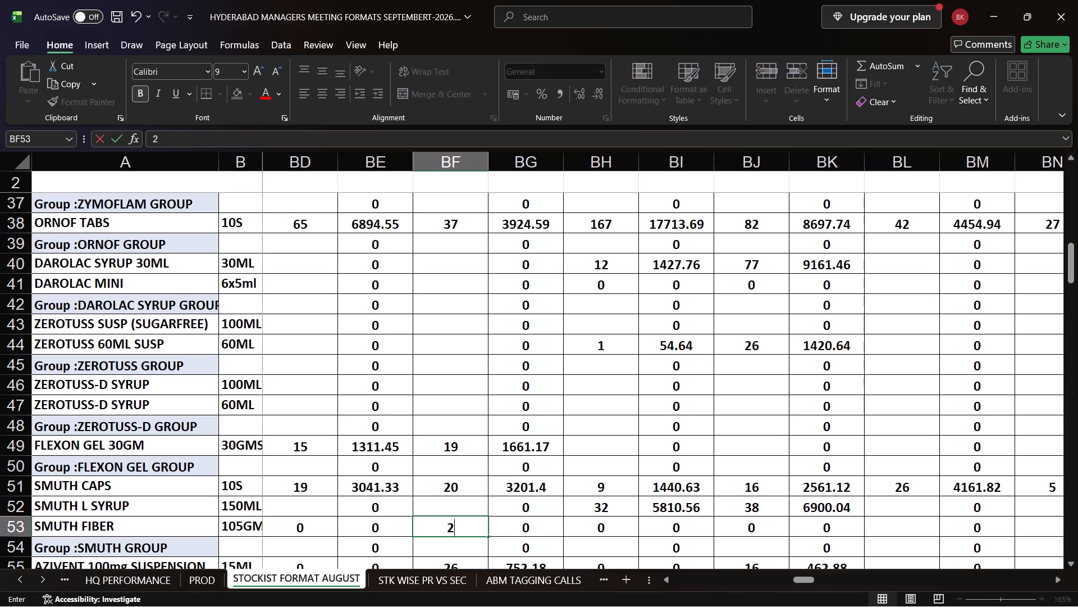
{"action": "key", "text": "Left"}
{"action": "key", "text": "Left"}
{"action": "key", "text": "Up"}
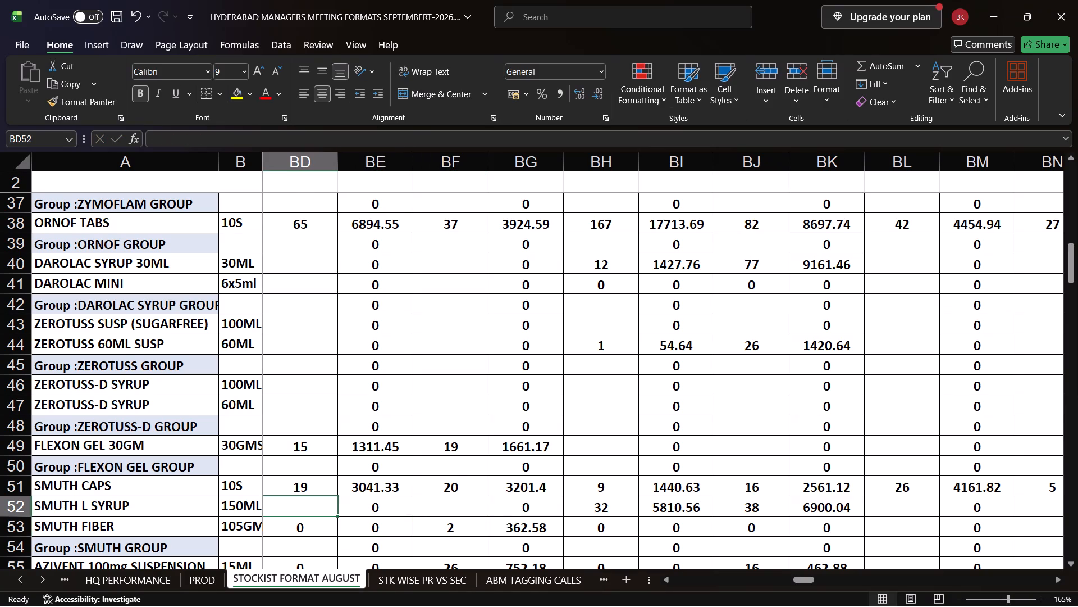
Enter 46 SEC units and 74 CLOS units for SMUTH L SYRUP under JYOTHI.
{"action": "key", "text": "4"}
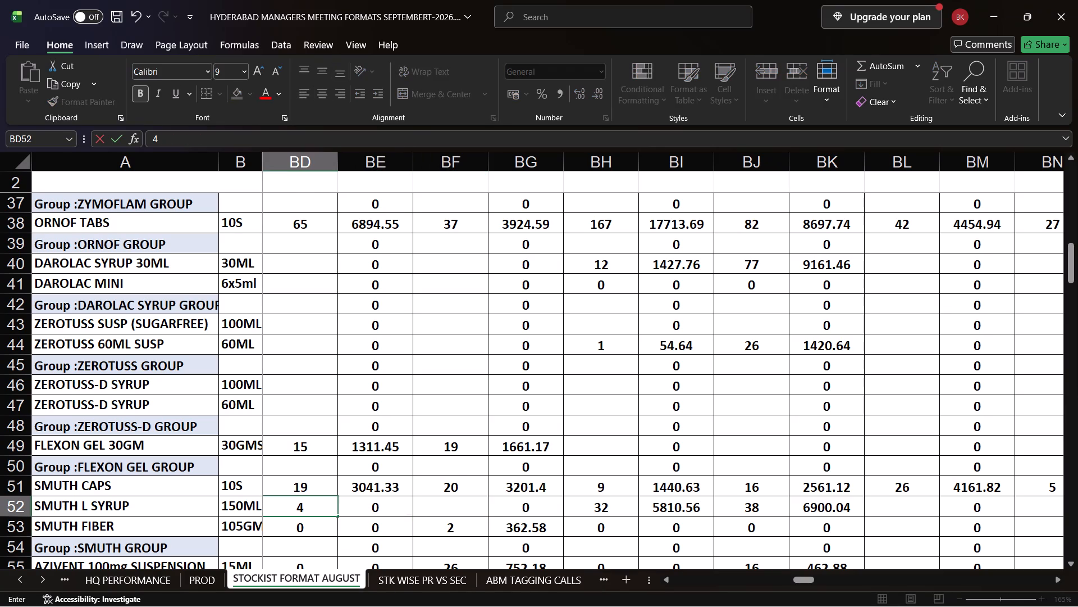
{"action": "key", "text": "6"}
{"action": "key", "text": "Right"}
{"action": "key", "text": "Right"}
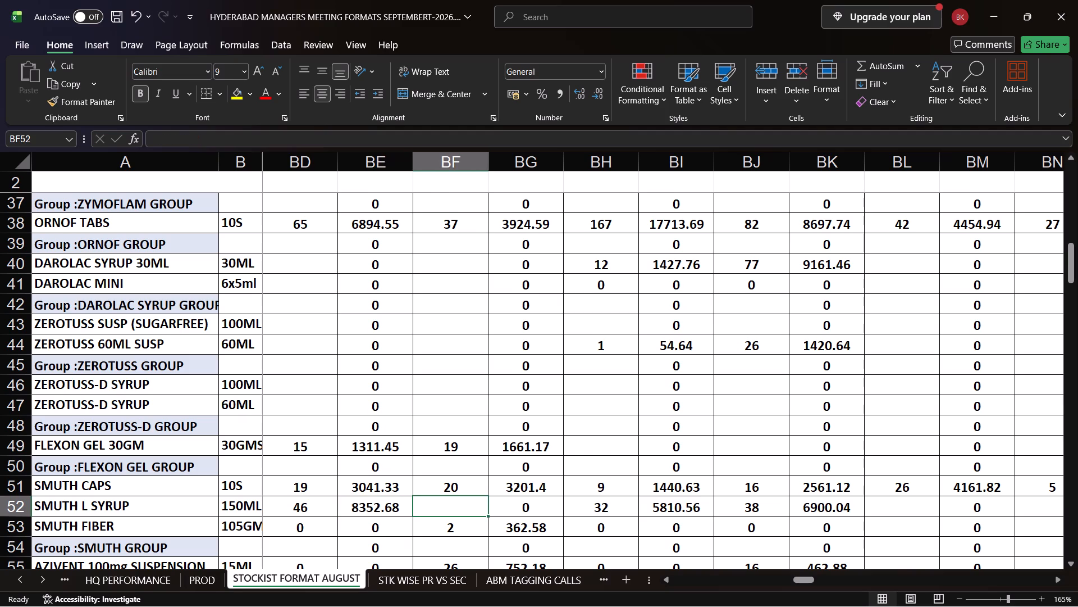
{"action": "type", "text": "74"}
{"action": "key", "text": "Left"}
{"action": "key", "text": "Left"}
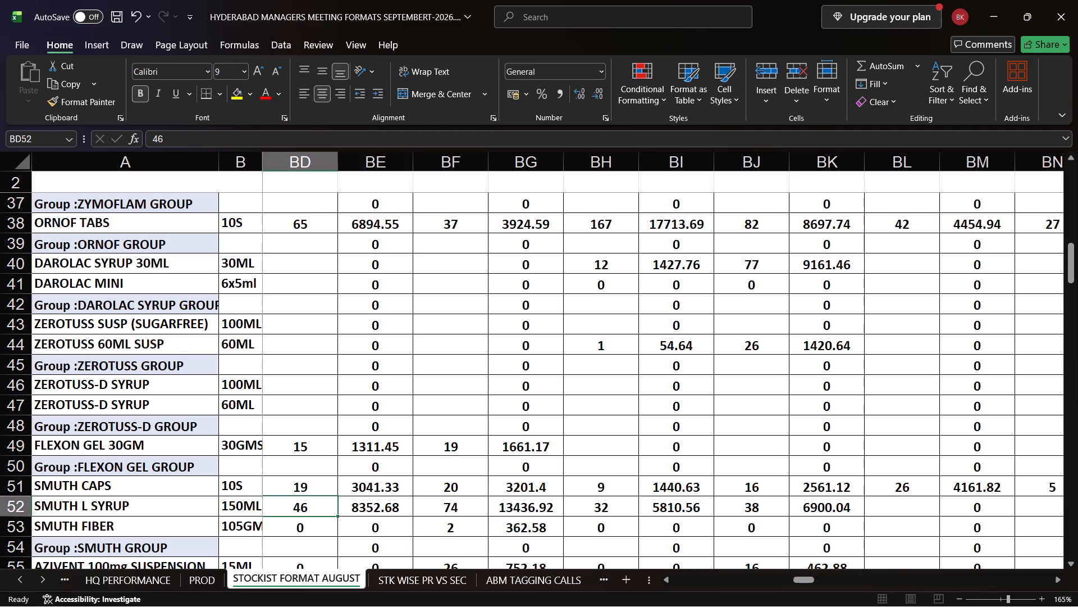
{"action": "key", "text": "Up"}
{"action": "key", "text": "Up"}
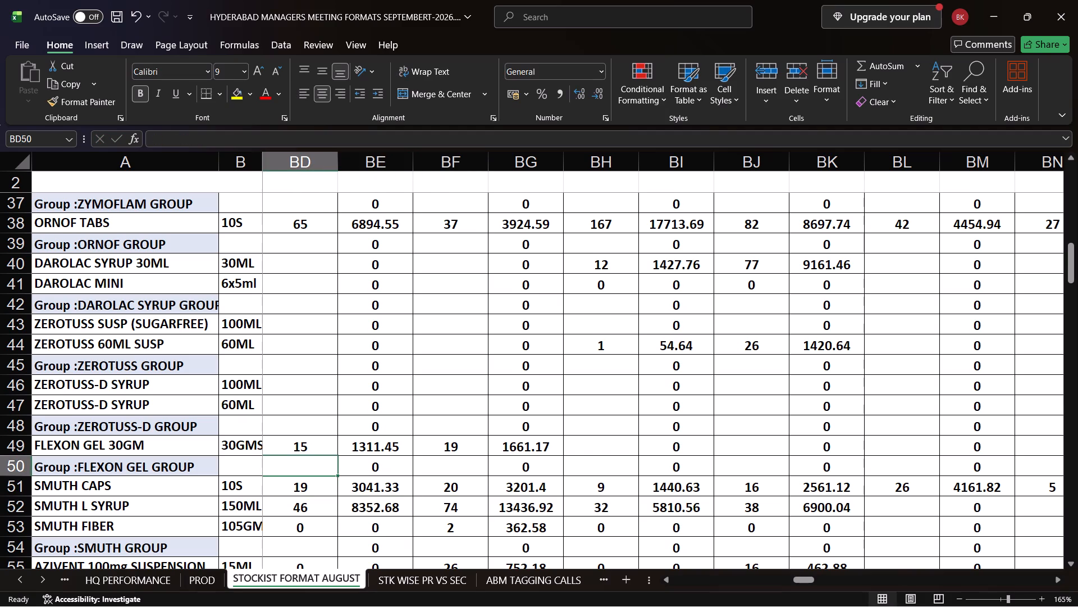
Enter 113 SEC units and 109 CLOS units for SMUTH SUSPENSION MINT 200ML under JYOTHI.
{"action": "key", "text": "Up"}
{"action": "key", "text": "Up"}
{"action": "key", "text": "Up"}
{"action": "key", "text": "Up"}
{"action": "key", "text": "Up"}
{"action": "key", "text": "Up"}
{"action": "key", "text": "Up"}
{"action": "key", "text": "Up"}
{"action": "key", "text": "Up"}
{"action": "key", "text": "Up"}
{"action": "key", "text": "Up"}
{"action": "key", "text": "Up"}
{"action": "key", "text": "Up"}
{"action": "key", "text": "Up"}
{"action": "key", "text": "Up"}
{"action": "key", "text": "Up"}
{"action": "key", "text": "Up"}
{"action": "key", "text": "Up"}
{"action": "key", "text": "Up"}
{"action": "key", "text": "Up"}
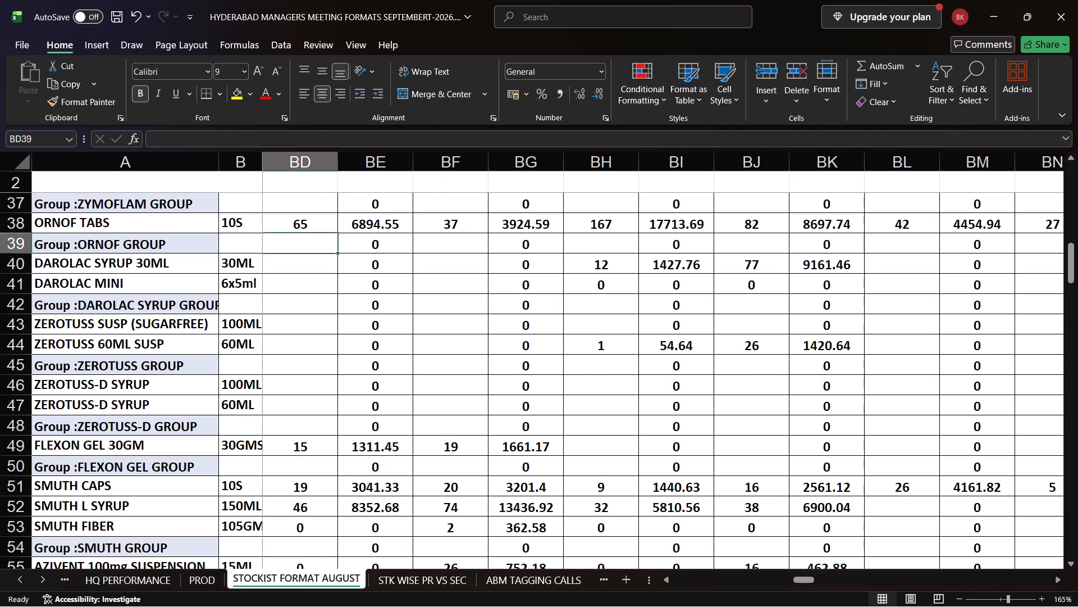
{"action": "key", "text": "Up"}
{"action": "key", "text": "Up"}
{"action": "key", "text": "Up"}
{"action": "key", "text": "Up"}
{"action": "key", "text": "Up"}
{"action": "key", "text": "Up"}
{"action": "key", "text": "Up"}
{"action": "key", "text": "Up"}
{"action": "key", "text": "Down"}
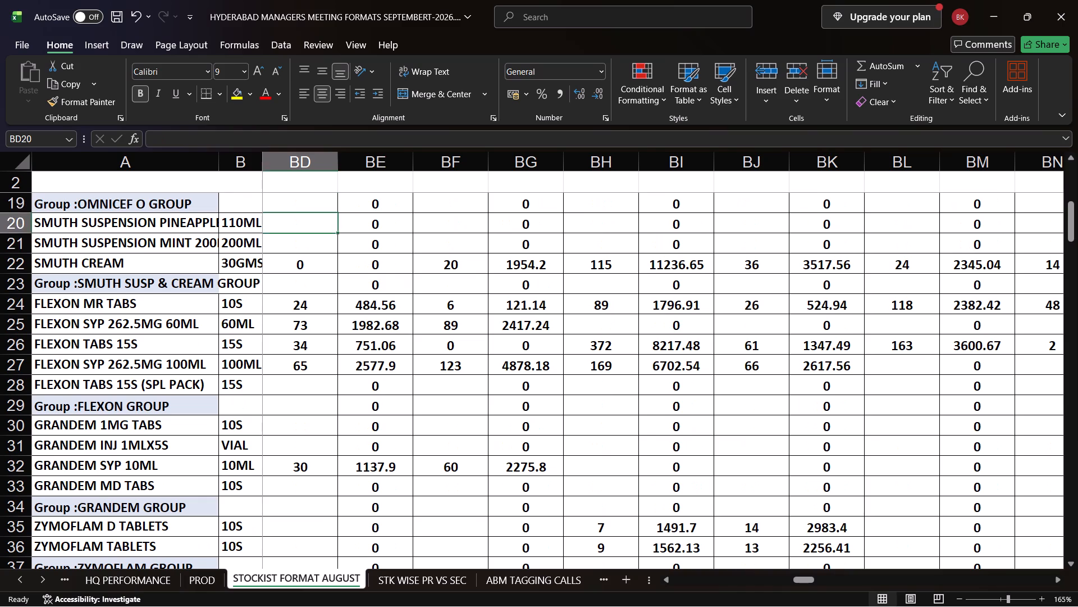
{"action": "key", "text": "Down"}
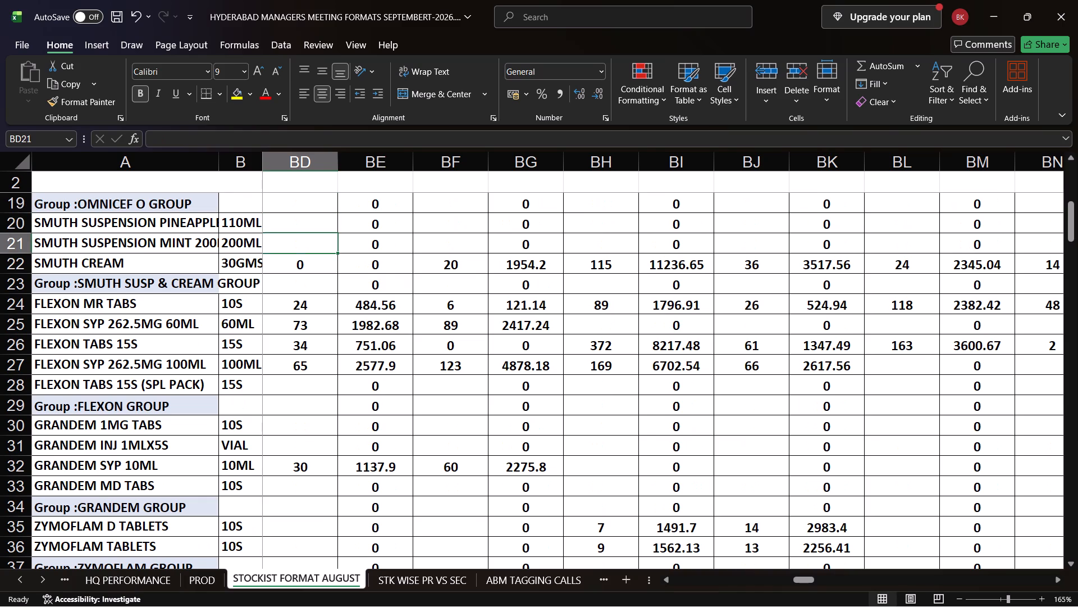
{"action": "type", "text": "113"}
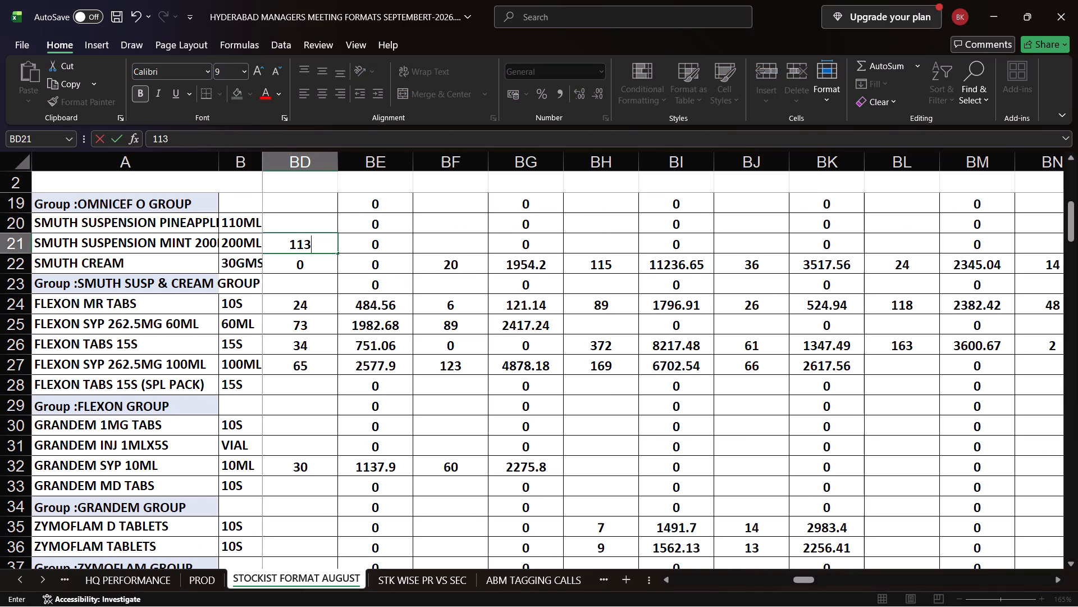
{"action": "key", "text": "Right"}
{"action": "key", "text": "Right"}
{"action": "type", "text": "109"}
{"action": "key", "text": "Up"}
Enter 24 SEC units and 21 CLOS units for TRANLOK E TAB under JYOTHI.
{"action": "key", "text": "Left"}
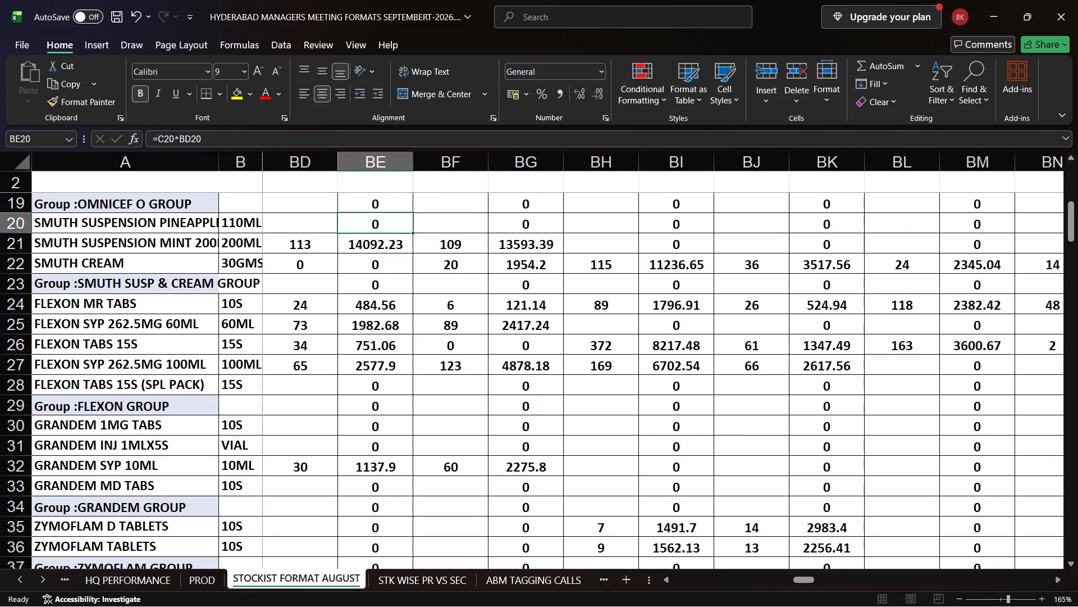
{"action": "key", "text": "Left"}
{"action": "key", "text": "Down"}
{"action": "key", "text": "Down"}
{"action": "key", "text": "Down"}
{"action": "key", "text": "Down"}
{"action": "key", "text": "Down"}
{"action": "key", "text": "Down"}
{"action": "key", "text": "Down"}
{"action": "key", "text": "Down"}
{"action": "key", "text": "Down"}
{"action": "key", "text": "Down"}
{"action": "key", "text": "Down"}
{"action": "key", "text": "Down"}
{"action": "key", "text": "Down"}
{"action": "key", "text": "Down"}
{"action": "key", "text": "Down"}
{"action": "key", "text": "Down"}
{"action": "key", "text": "Down"}
{"action": "key", "text": "Down"}
{"action": "key", "text": "Down"}
{"action": "key", "text": "Down"}
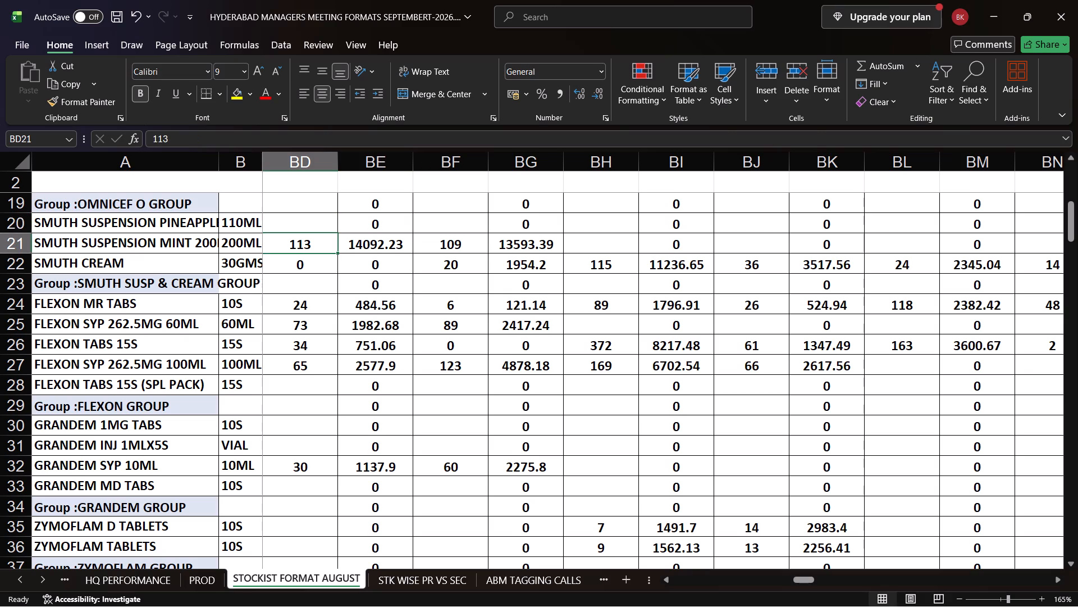
{"action": "key", "text": "Down"}
{"action": "key", "text": "Down"}
{"action": "key", "text": "Down"}
{"action": "key", "text": "Down"}
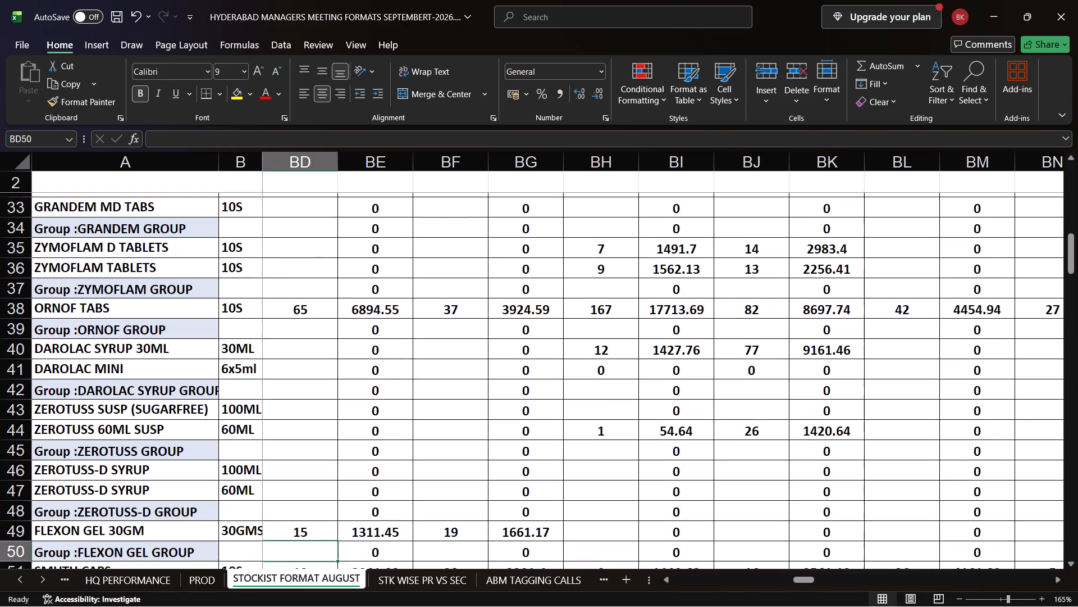
{"action": "key", "text": "Down"}
{"action": "key", "text": "Down"}
{"action": "key", "text": "Down"}
{"action": "key", "text": "Down"}
{"action": "key", "text": "Down"}
{"action": "key", "text": "Down"}
{"action": "key", "text": "Down"}
{"action": "key", "text": "Down"}
{"action": "key", "text": "Down"}
{"action": "key", "text": "Down"}
{"action": "key", "text": "Down"}
{"action": "key", "text": "Down"}
{"action": "key", "text": "Down"}
{"action": "key", "text": "Down"}
{"action": "key", "text": "Down"}
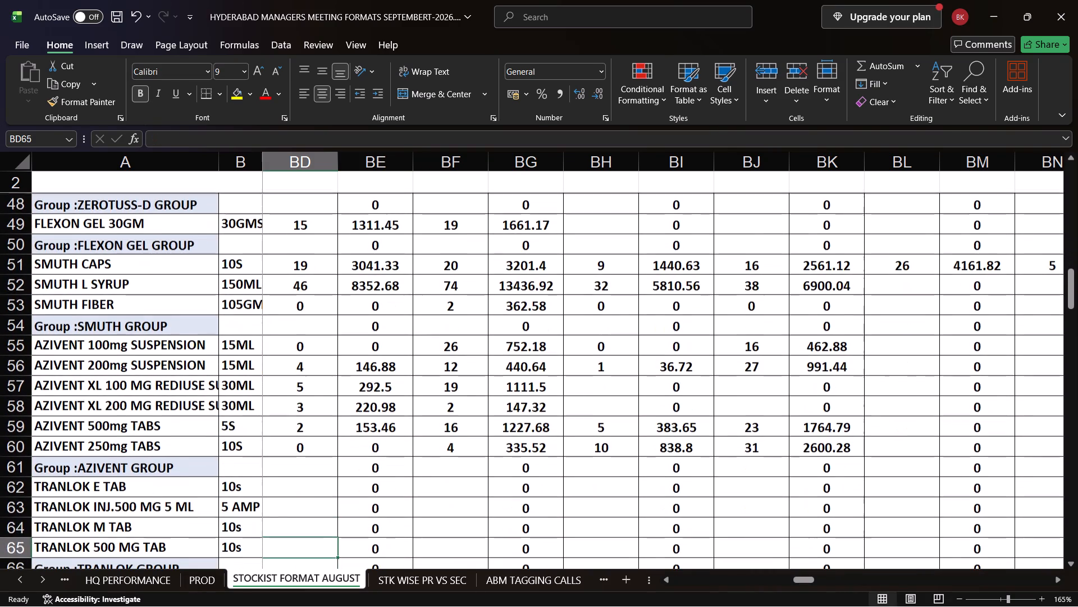
{"action": "key", "text": "Up"}
{"action": "key", "text": "Up"}
{"action": "key", "text": "Up"}
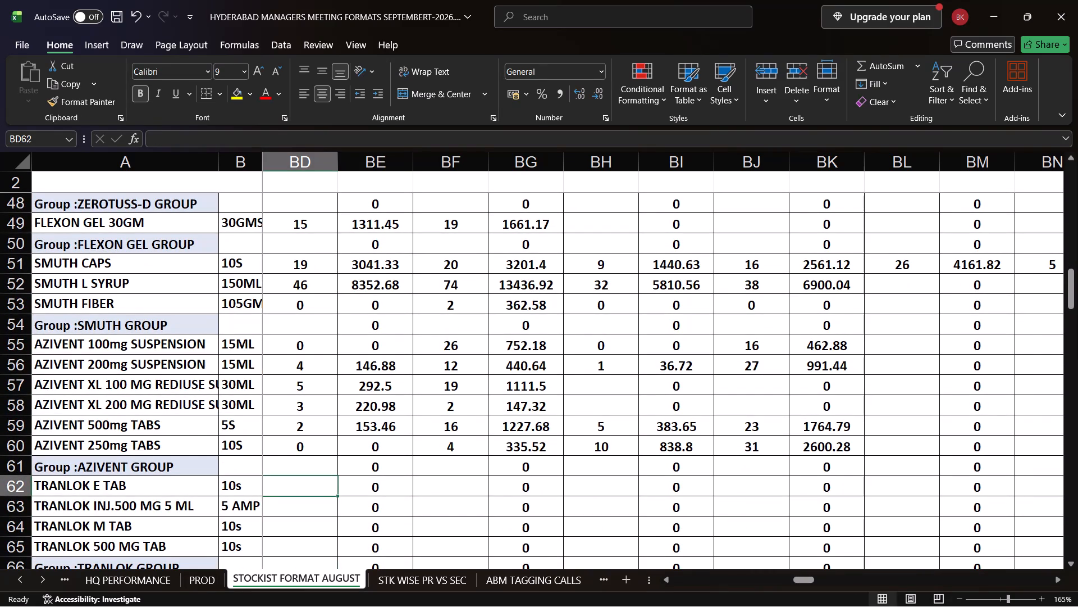
{"action": "type", "text": "24"}
{"action": "key", "text": "Right"}
{"action": "key", "text": "Right"}
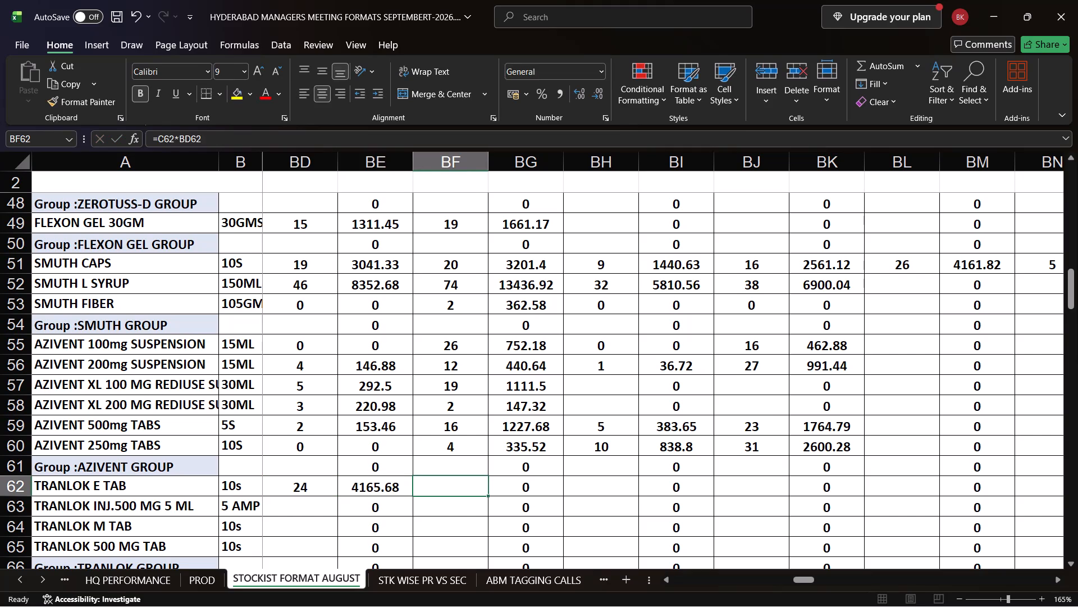
{"action": "type", "text": "21"}
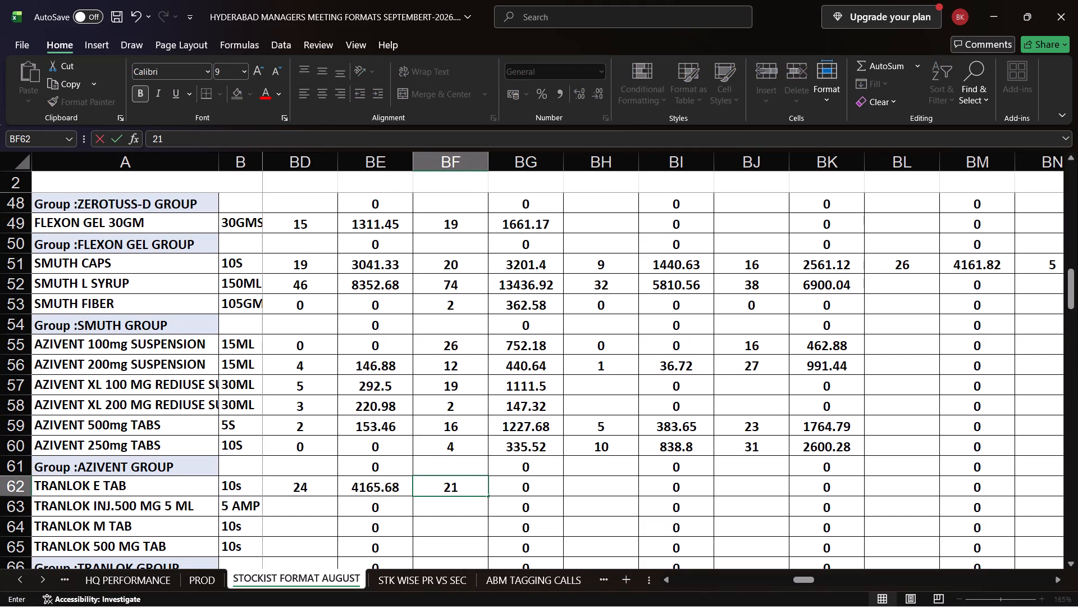
{"action": "key", "text": "Down"}
Enter 0 SEC units and 3 CLOS units for TRANLOK M TAB under JYOTHI.
{"action": "key", "text": "Left"}
{"action": "key", "text": "Left"}
{"action": "key", "text": "Down"}
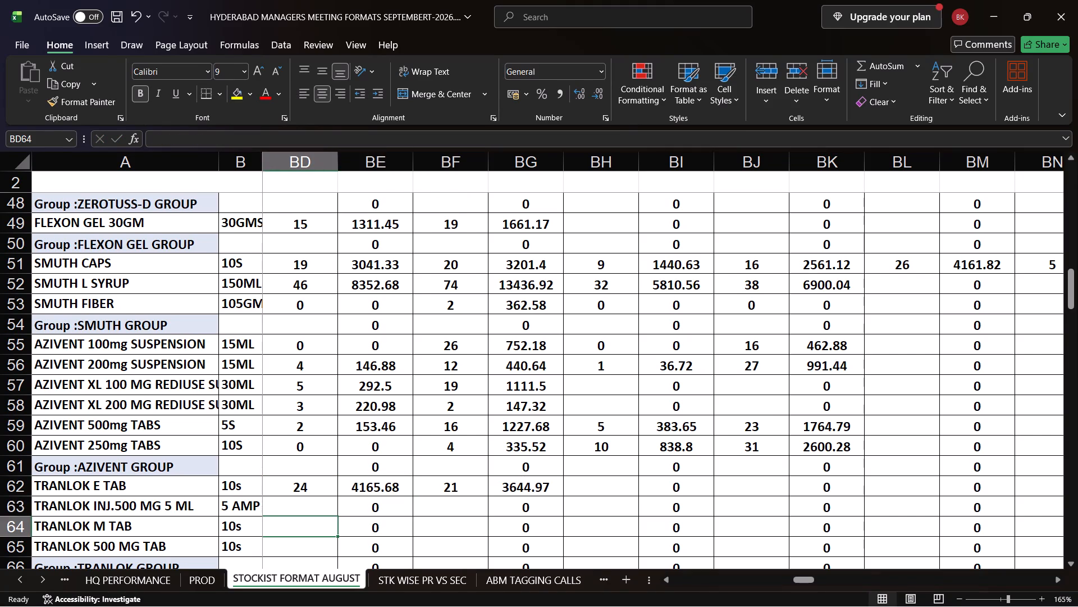
{"action": "key", "text": "0"}
{"action": "key", "text": "Right"}
{"action": "key", "text": "Right"}
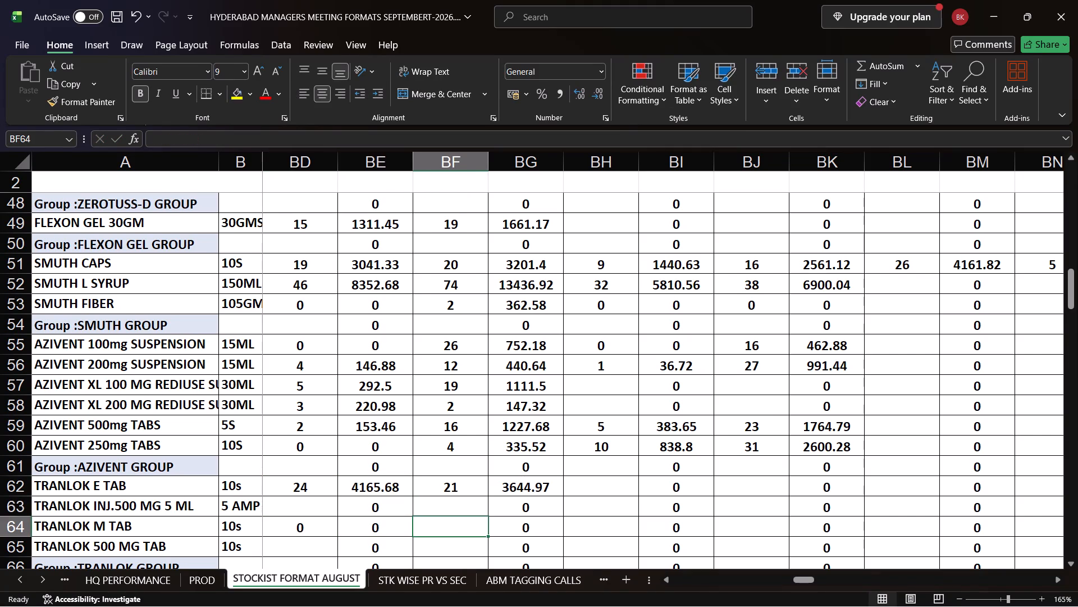
{"action": "key", "text": "3"}
{"action": "key", "text": "Up"}
Check the JYOTHI unit entries from the TRANLOK group down to the TOTAL row.
{"action": "key", "text": "Left"}
{"action": "key", "text": "Left"}
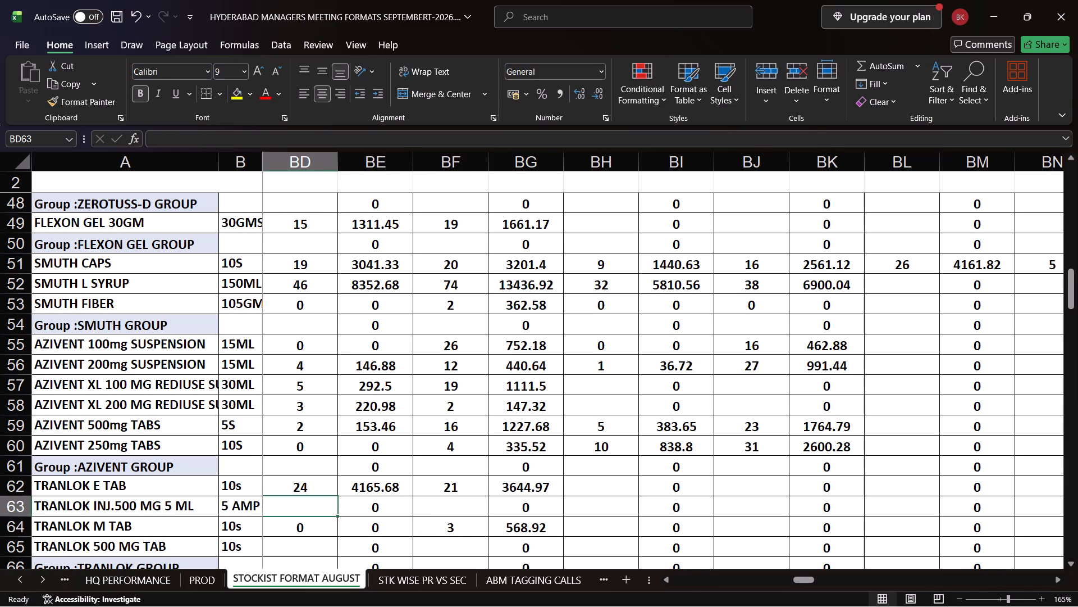
{"action": "key", "text": "Down"}
{"action": "key", "text": "Down"}
{"action": "key", "text": "Down"}
{"action": "key", "text": "Down"}
{"action": "key", "text": "Down"}
{"action": "key", "text": "Down"}
{"action": "key", "text": "Down"}
{"action": "key", "text": "Down"}
{"action": "key", "text": "Down"}
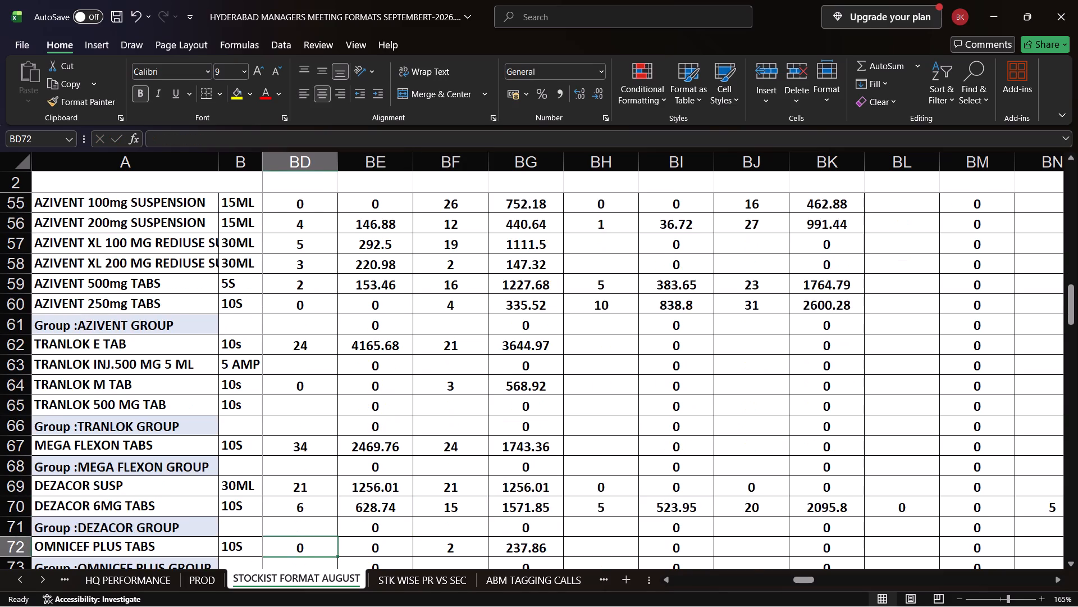
{"action": "key", "text": "Down"}
{"action": "key", "text": "Down"}
{"action": "key", "text": "Down"}
{"action": "key", "text": "Down"}
{"action": "key", "text": "Down"}
{"action": "key", "text": "Down"}
{"action": "key", "text": "Down"}
{"action": "key", "text": "Down"}
{"action": "key", "text": "Down"}
{"action": "key", "text": "Down"}
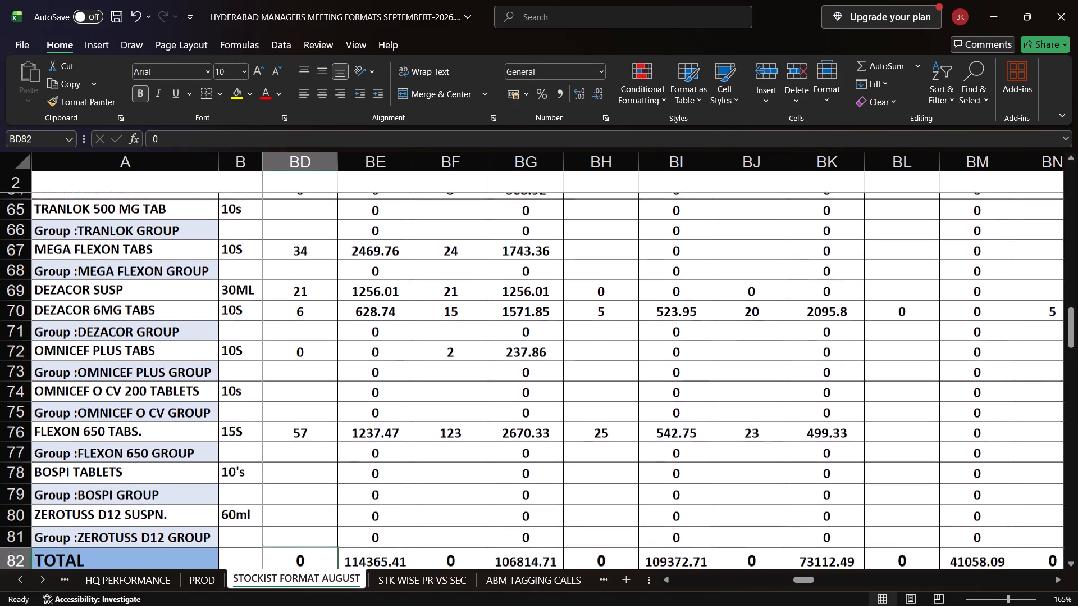
{"action": "key", "text": "Down"}
Enter 12 SEC units and 31 CLOS units for ZEROTUSS 60ML SUSP under JYOTHI.
{"action": "key", "text": "Up"}
{"action": "key", "text": "Up"}
{"action": "key", "text": "Up"}
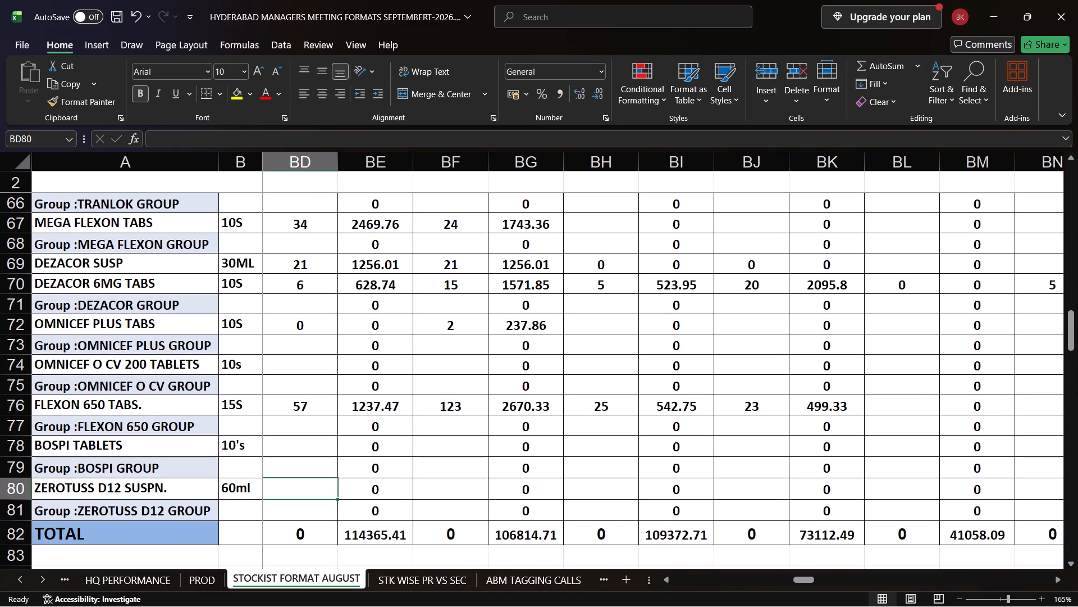
{"action": "key", "text": "Up"}
{"action": "key", "text": "Up"}
{"action": "key", "text": "Up"}
{"action": "key", "text": "Up"}
{"action": "key", "text": "Up"}
{"action": "key", "text": "Up"}
{"action": "key", "text": "Up"}
{"action": "key", "text": "Up"}
{"action": "key", "text": "Up"}
{"action": "key", "text": "Up"}
{"action": "key", "text": "Up"}
{"action": "key", "text": "Up"}
{"action": "key", "text": "Up"}
{"action": "key", "text": "Up"}
{"action": "key", "text": "Up"}
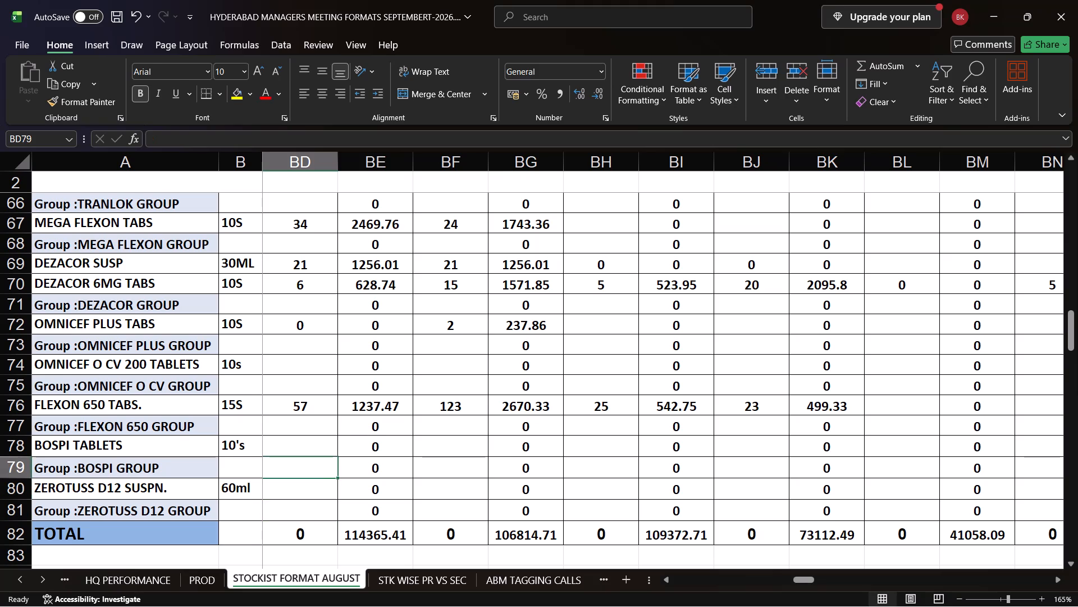
{"action": "key", "text": "Up"}
{"action": "key", "text": "Up"}
{"action": "key", "text": "Up"}
{"action": "key", "text": "Up"}
{"action": "key", "text": "Up"}
{"action": "key", "text": "Up"}
{"action": "key", "text": "Up"}
{"action": "key", "text": "Up"}
{"action": "key", "text": "Up"}
{"action": "key", "text": "Up"}
{"action": "key", "text": "Up"}
{"action": "key", "text": "Up"}
{"action": "key", "text": "Up"}
{"action": "key", "text": "Up"}
{"action": "key", "text": "Up"}
{"action": "key", "text": "Up"}
{"action": "key", "text": "Up"}
{"action": "key", "text": "Up"}
{"action": "key", "text": "Up"}
{"action": "key", "text": "Up"}
{"action": "key", "text": "Up"}
{"action": "key", "text": "Up"}
{"action": "key", "text": "Up"}
{"action": "key", "text": "Up"}
{"action": "key", "text": "Up"}
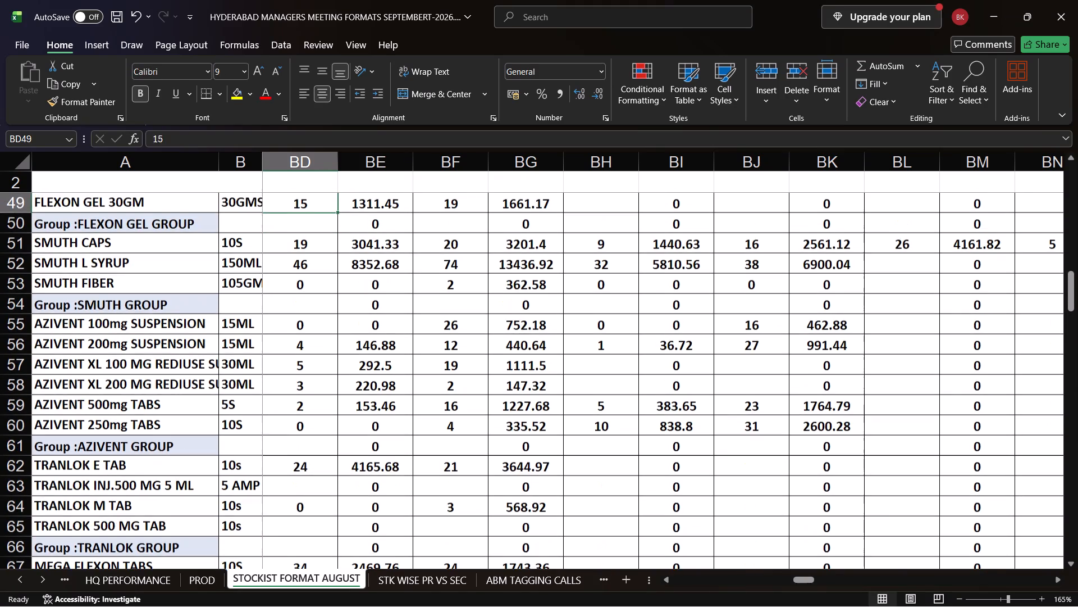
{"action": "key", "text": "Down"}
{"action": "key", "text": "Down"}
{"action": "key", "text": "Down"}
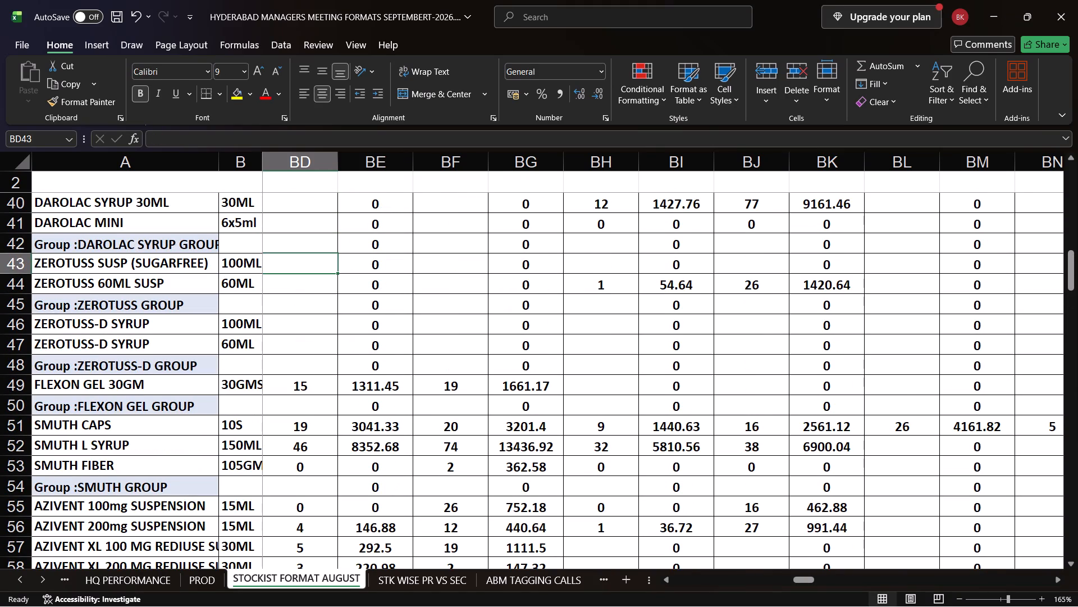
{"action": "key", "text": "Down"}
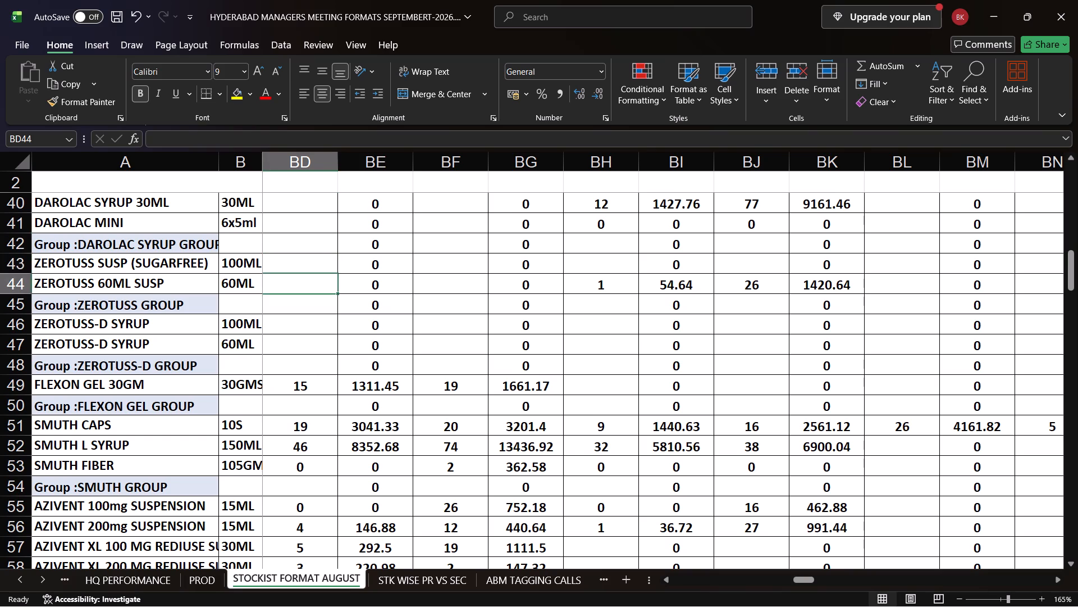
{"action": "key", "text": "Down"}
{"action": "key", "text": "Up"}
{"action": "type", "text": "12"}
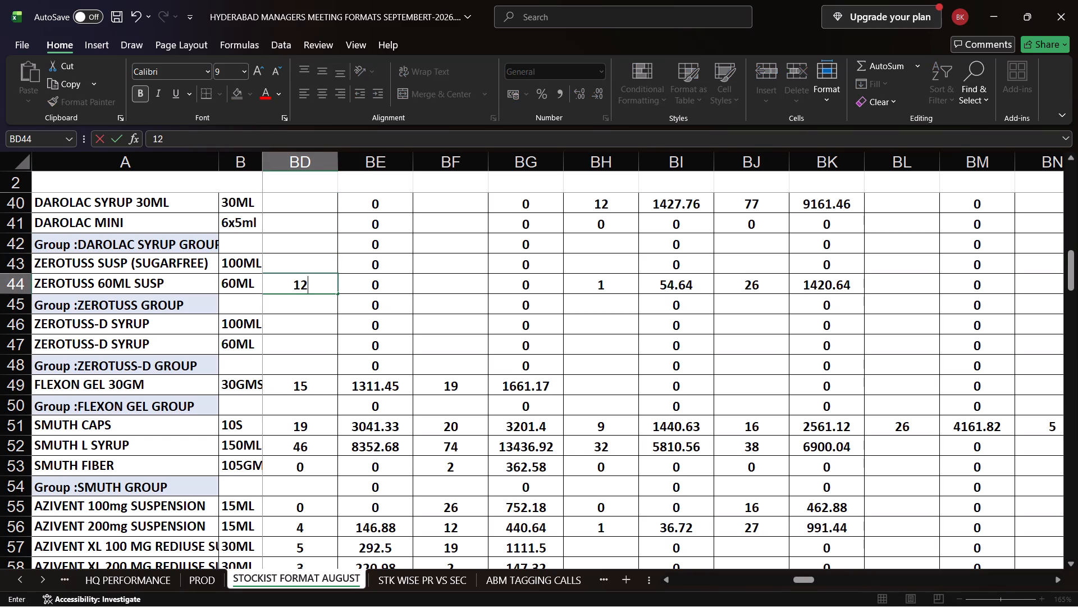
{"action": "key", "text": "Right"}
{"action": "key", "text": "Right"}
{"action": "type", "text": "31"}
{"action": "key", "text": "Down"}
Enter 2 SEC units and 18 CLOS units for ZYMOFLAM TABLETS under JYOTHI.
{"action": "key", "text": "Left"}
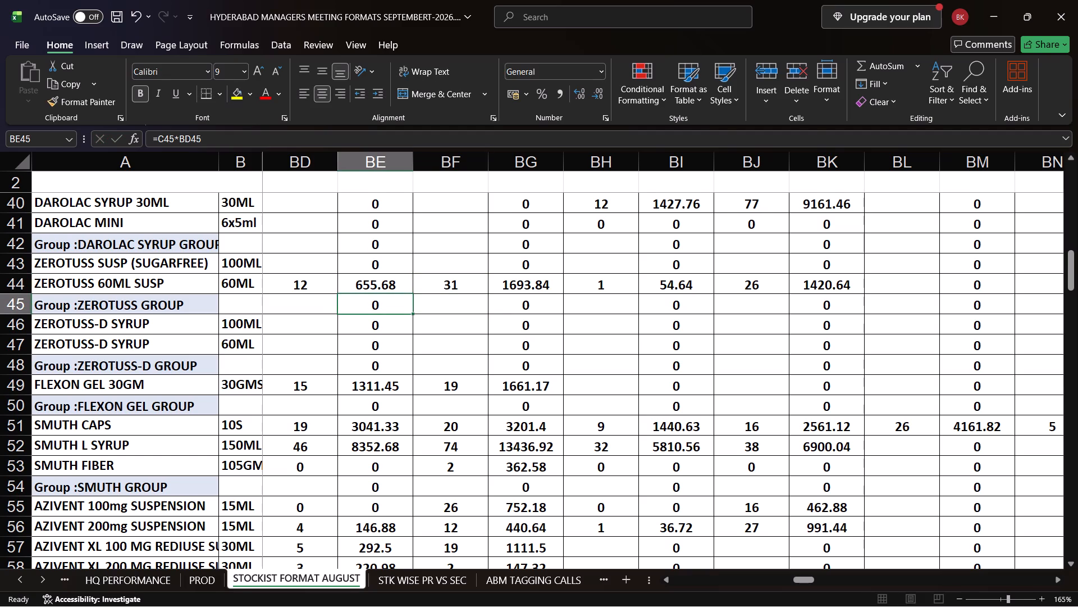
{"action": "key", "text": "Left"}
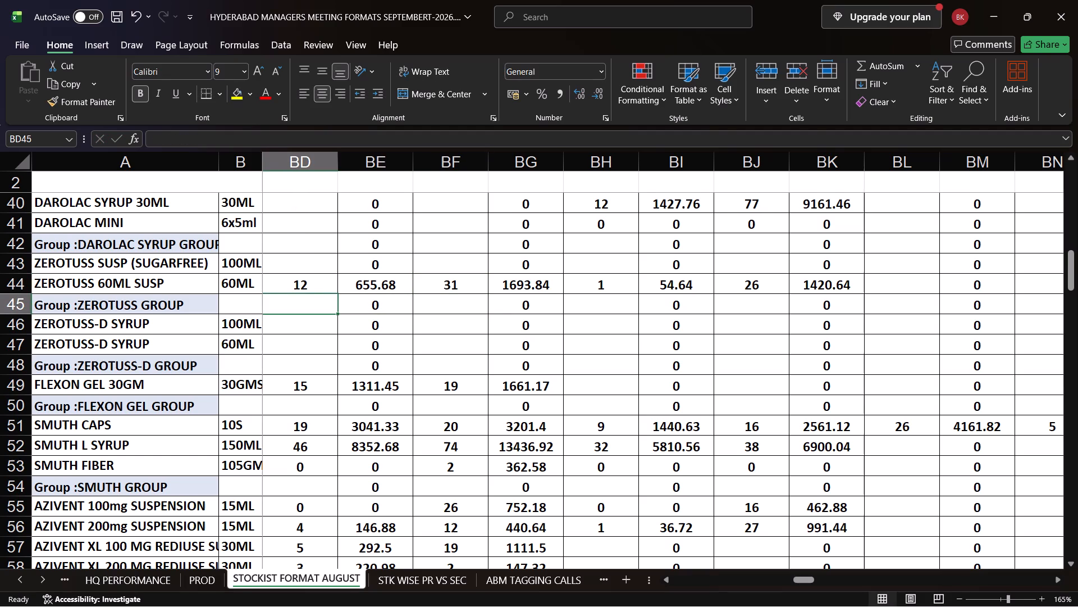
{"action": "key", "text": "Up"}
{"action": "key", "text": "Up"}
{"action": "key", "text": "Up"}
{"action": "key", "text": "Up"}
{"action": "key", "text": "Up"}
{"action": "key", "text": "Up"}
{"action": "key", "text": "Up"}
{"action": "key", "text": "Up"}
{"action": "key", "text": "Up"}
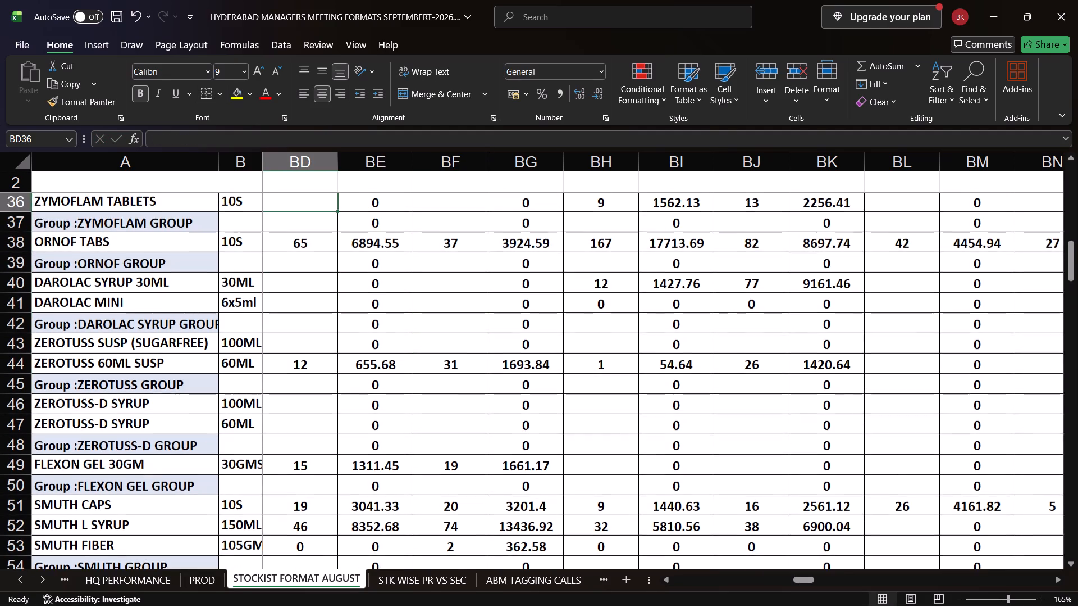
{"action": "key", "text": "Up"}
{"action": "key", "text": "Down"}
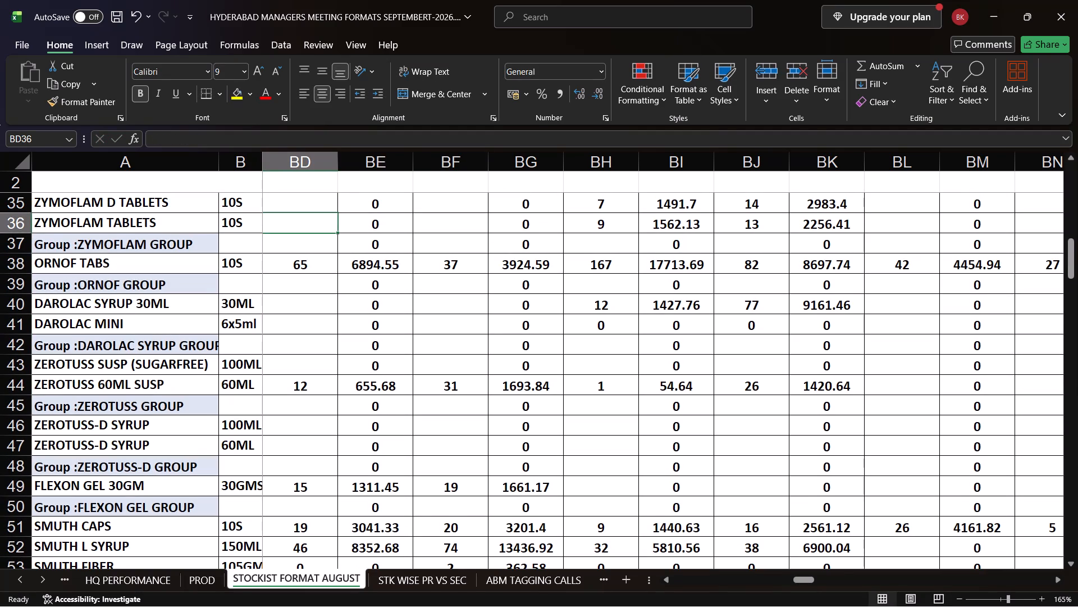
{"action": "key", "text": "2"}
{"action": "key", "text": "Right"}
{"action": "key", "text": "Right"}
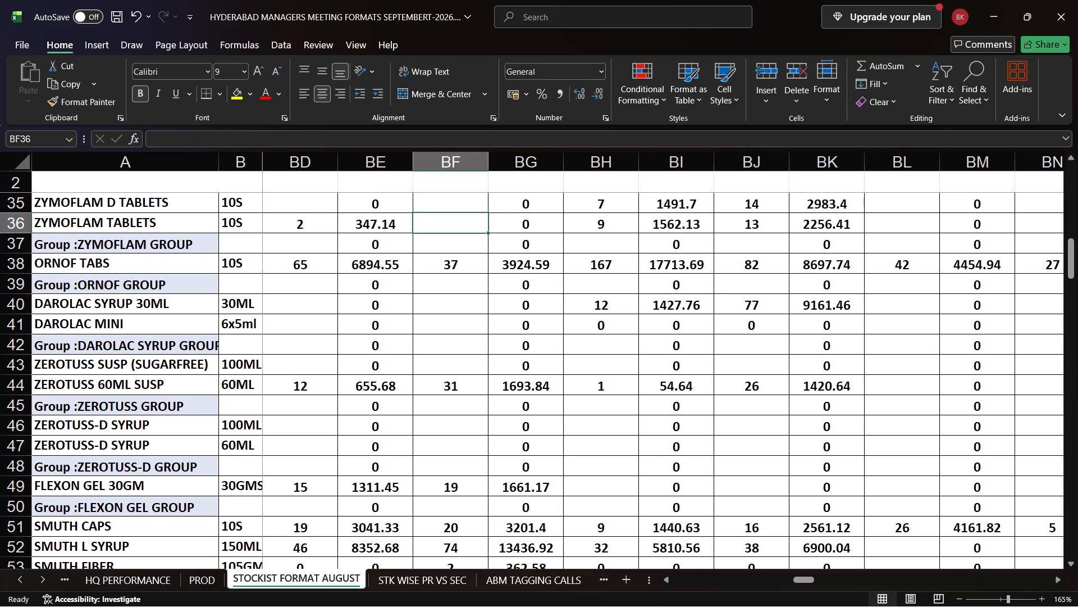
{"action": "key", "text": "1"}
{"action": "key", "text": "8"}
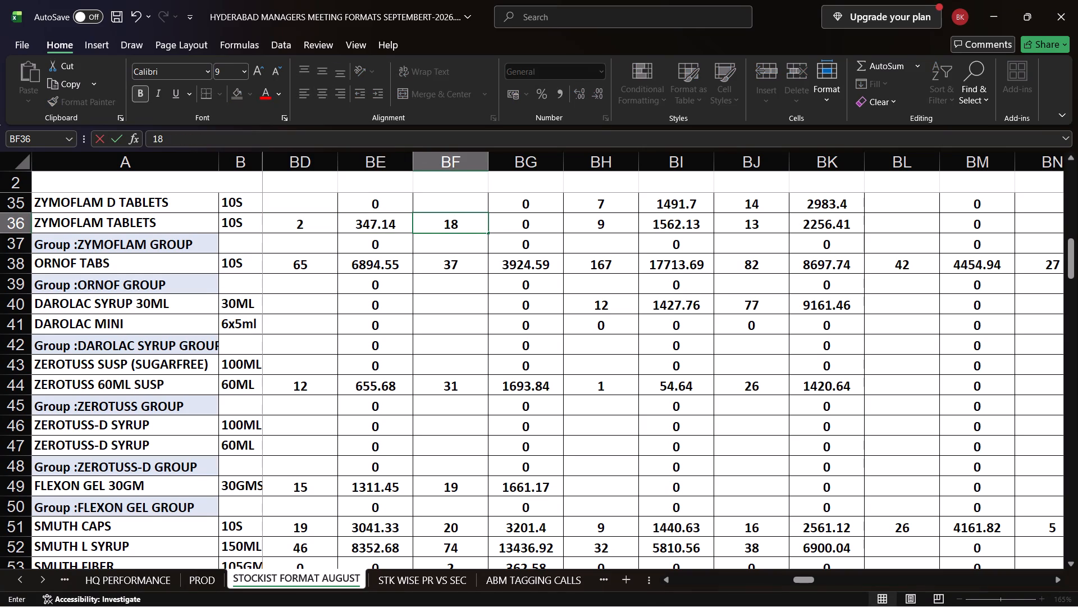
{"action": "key", "text": "Down"}
Enter 0 SEC units and 5 CLOS units for ZYMOFLAM D TABLETS under JYOTHI.
{"action": "key", "text": "Left"}
{"action": "key", "text": "Left"}
{"action": "key", "text": "Up"}
{"action": "key", "text": "Up"}
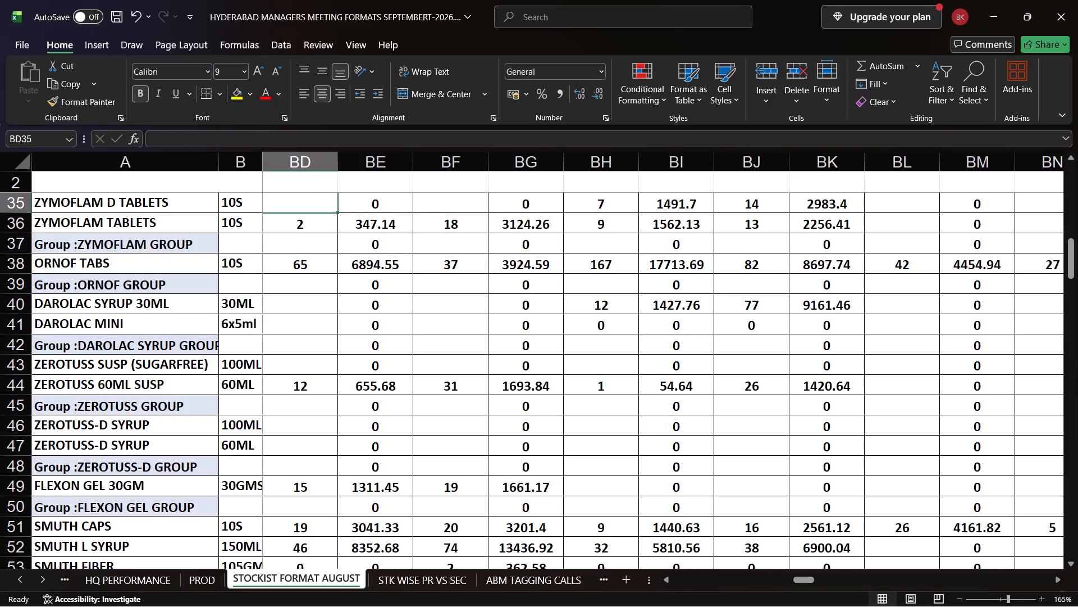
{"action": "key", "text": "0"}
{"action": "key", "text": "Right"}
{"action": "key", "text": "Right"}
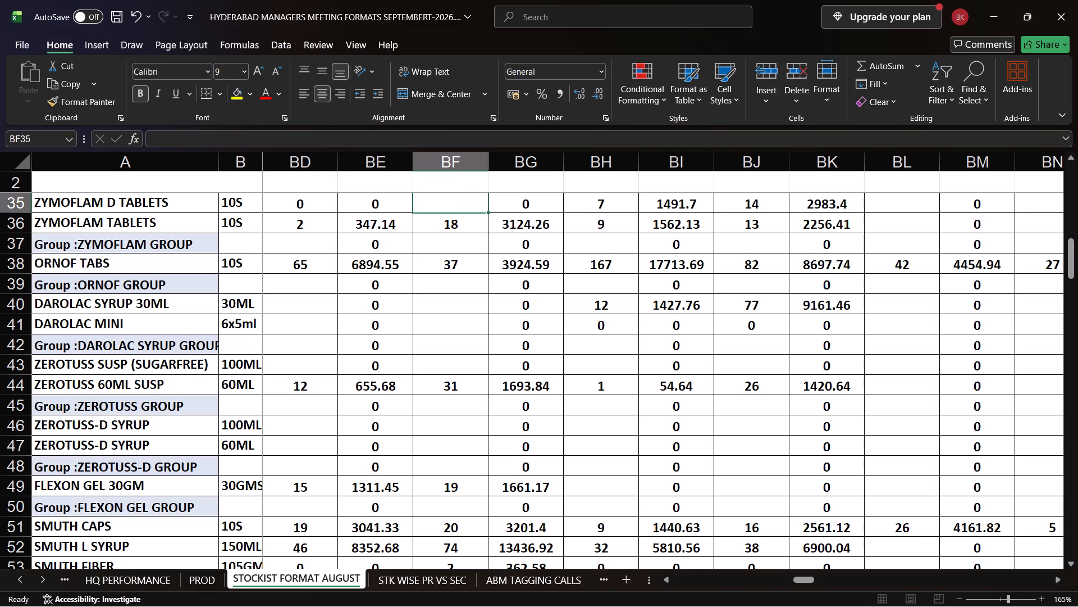
{"action": "key", "text": "5"}
{"action": "key", "text": "Down"}
Save the workbook with the new JYOTHI unit entries.
{"action": "key", "text": "Left"}
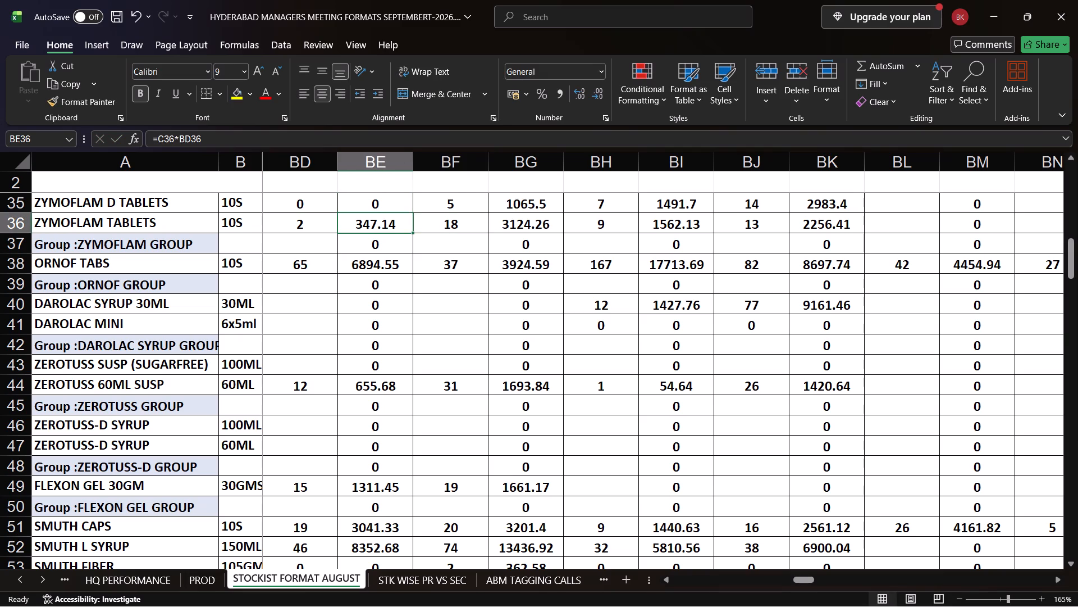
{"action": "key", "text": "Left"}
{"action": "key", "text": "Up"}
{"action": "key", "text": "Up"}
{"action": "key", "text": "Up"}
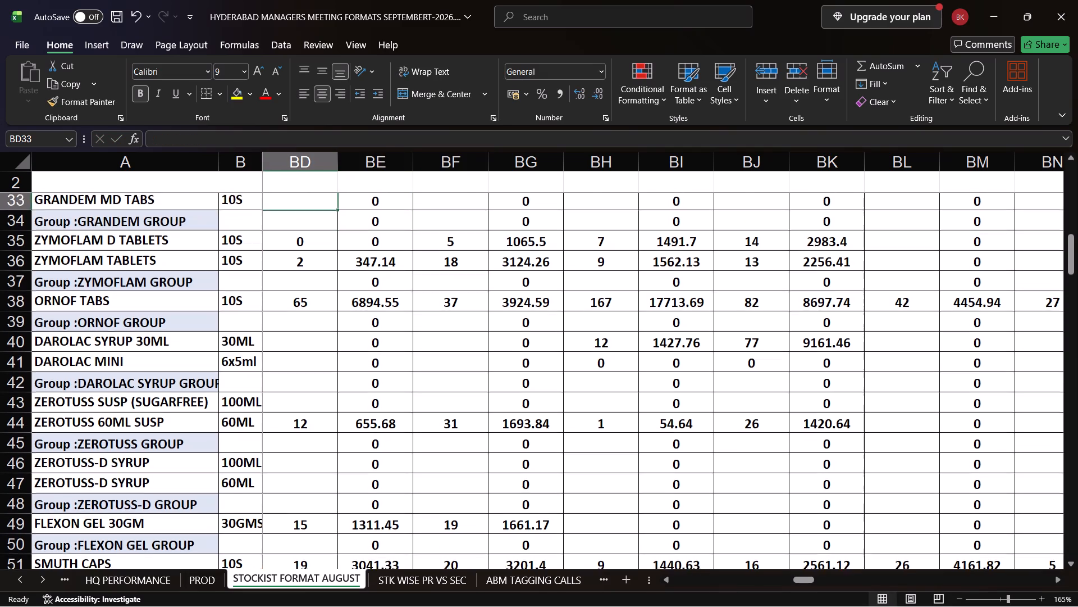
{"action": "key", "text": "Up"}
{"action": "key", "text": "Up"}
{"action": "key", "text": "ctrl+s"}
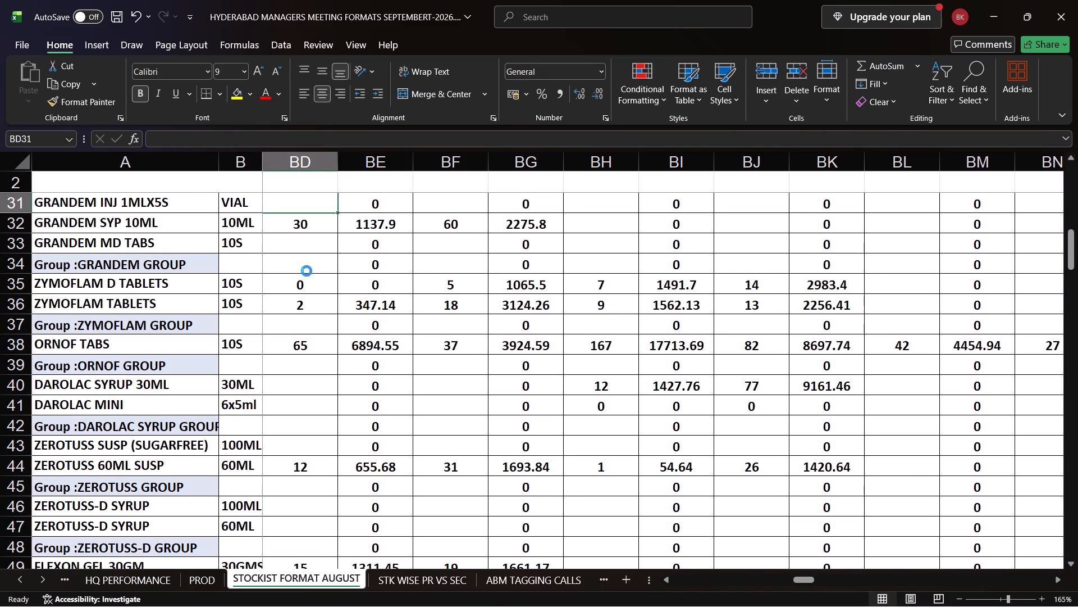
Save a copy of the workbook to the Downloads folder as HYDERABAD MANAGERS MEETING FORMATS SEPTEMBERT-2026.xlsx.
{"action": "left_click", "coordinate": [10, 37]}
{"action": "left_click", "coordinate": [33, 250]}
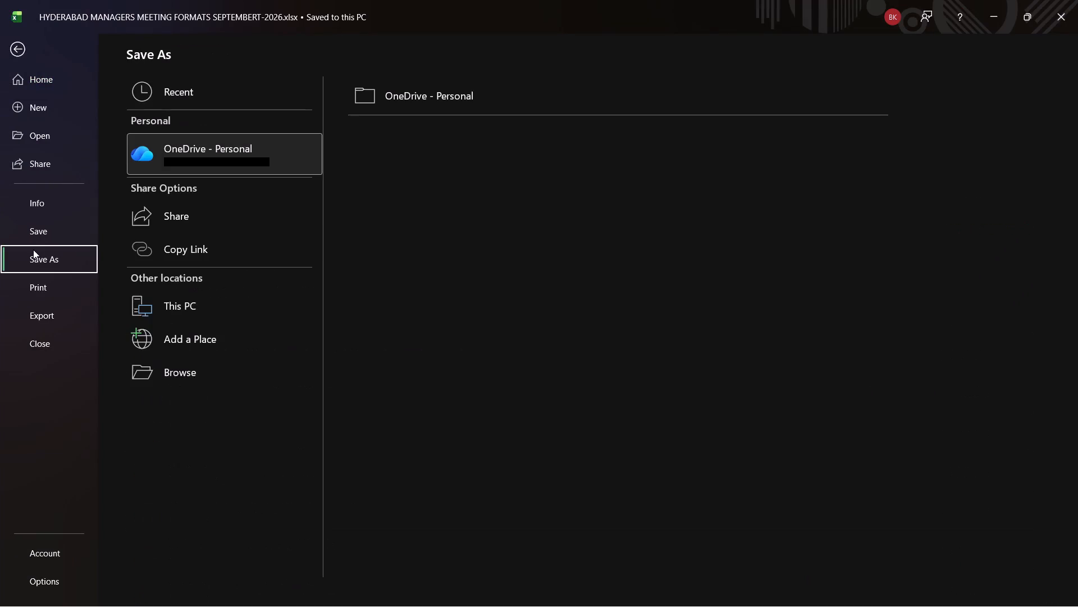
{"action": "left_click", "coordinate": [199, 377]}
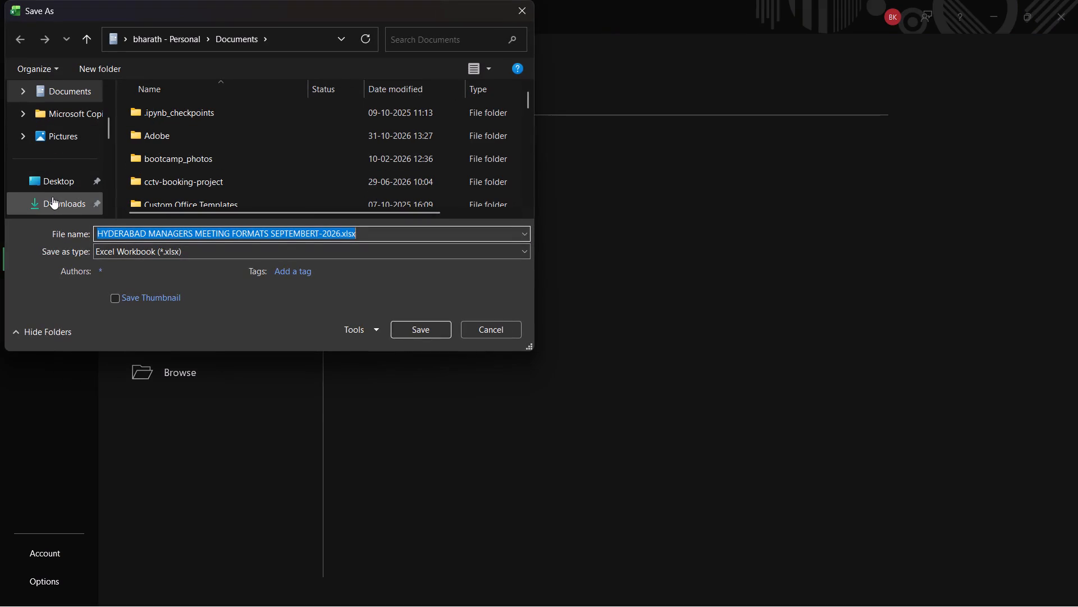
{"action": "left_click", "coordinate": [52, 197]}
{"action": "left_click", "coordinate": [406, 319]}
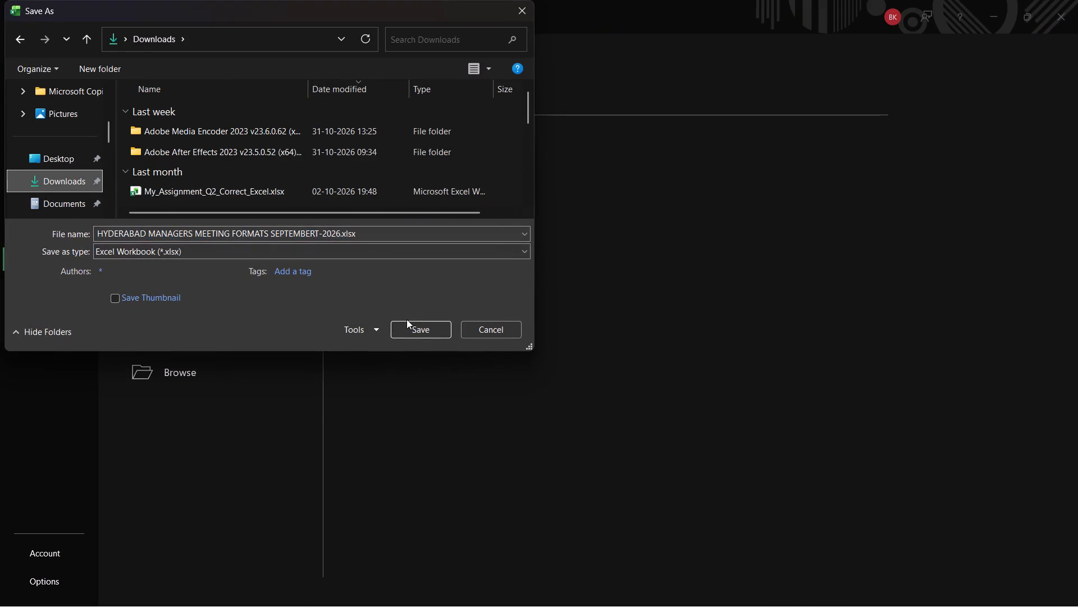
{"action": "left_click", "coordinate": [413, 329]}
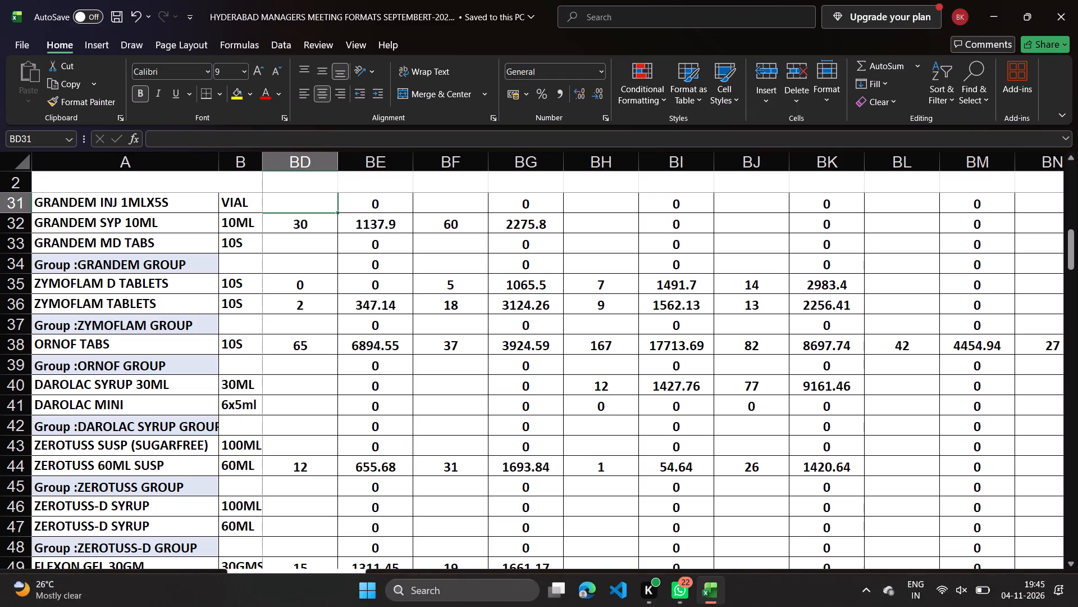
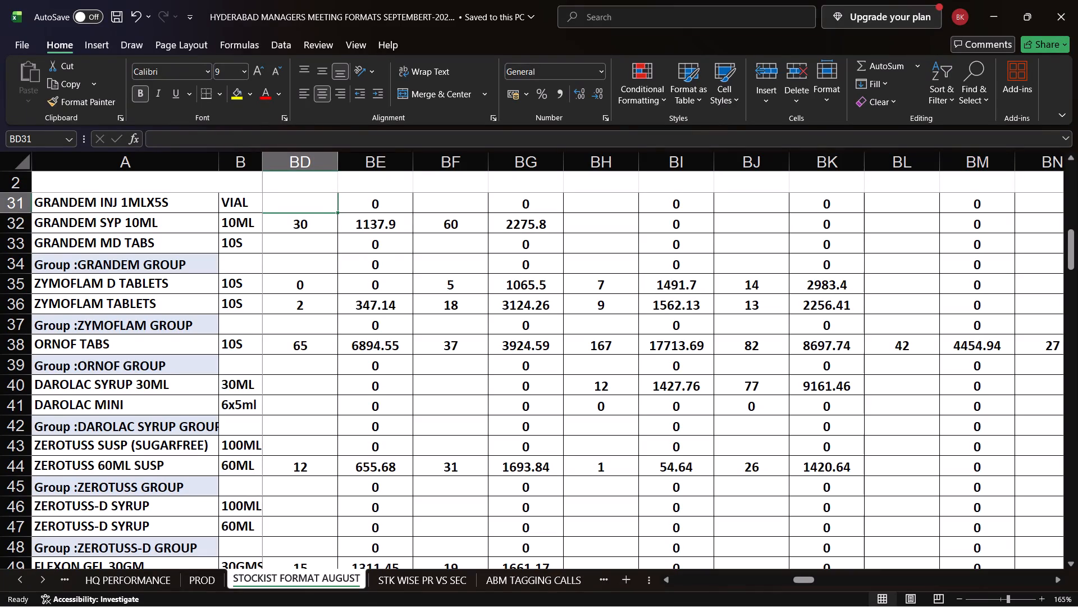
Save the HYDERABAD MANAGERS MEETING FORMATS workbook once more.
{"action": "key", "text": "ctrl+s"}
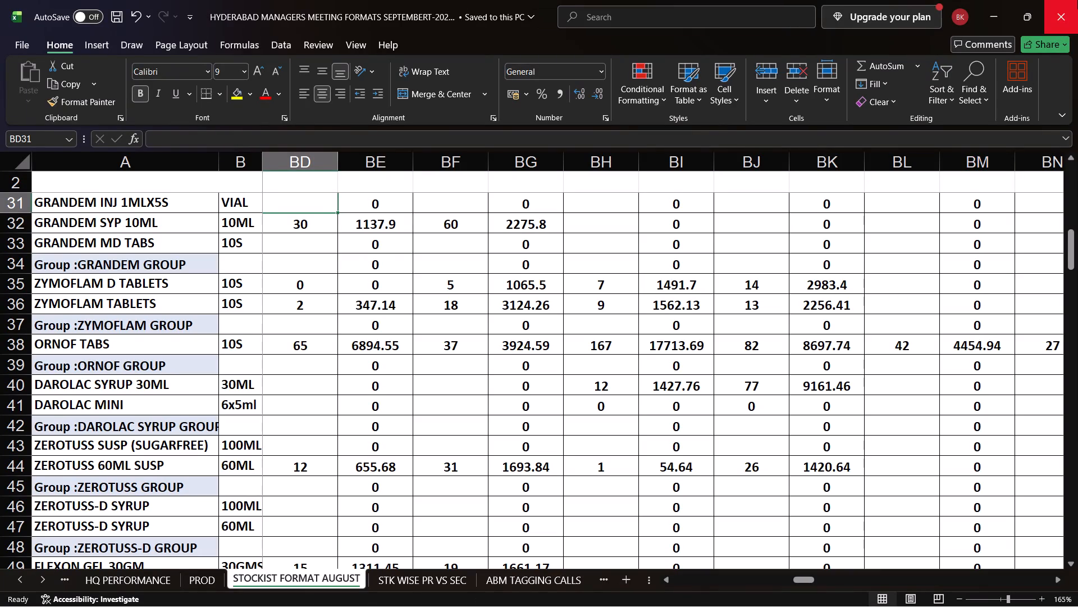